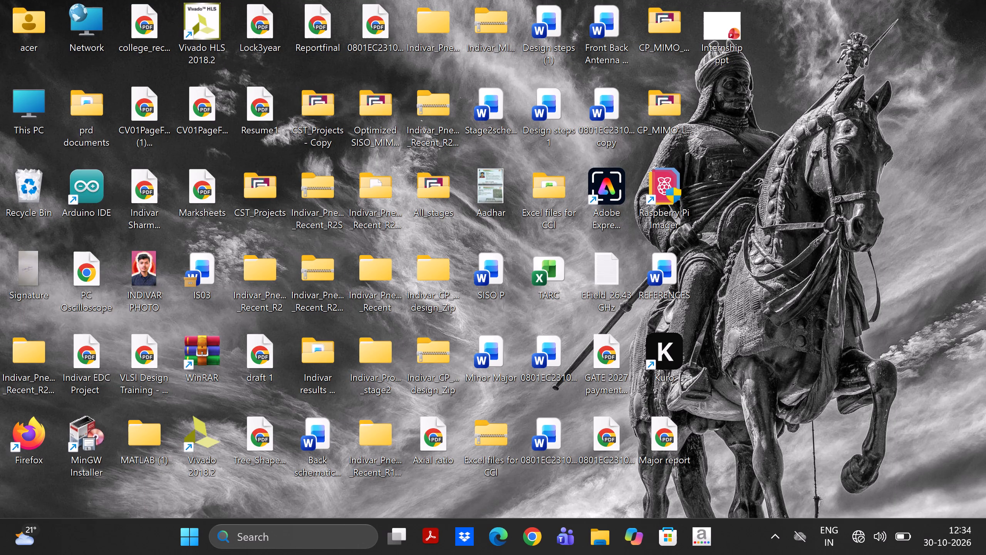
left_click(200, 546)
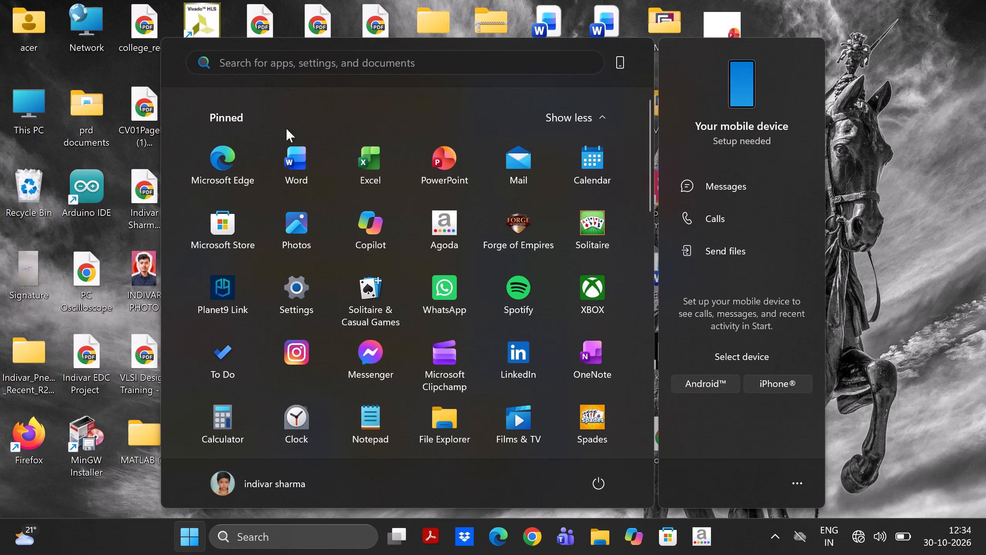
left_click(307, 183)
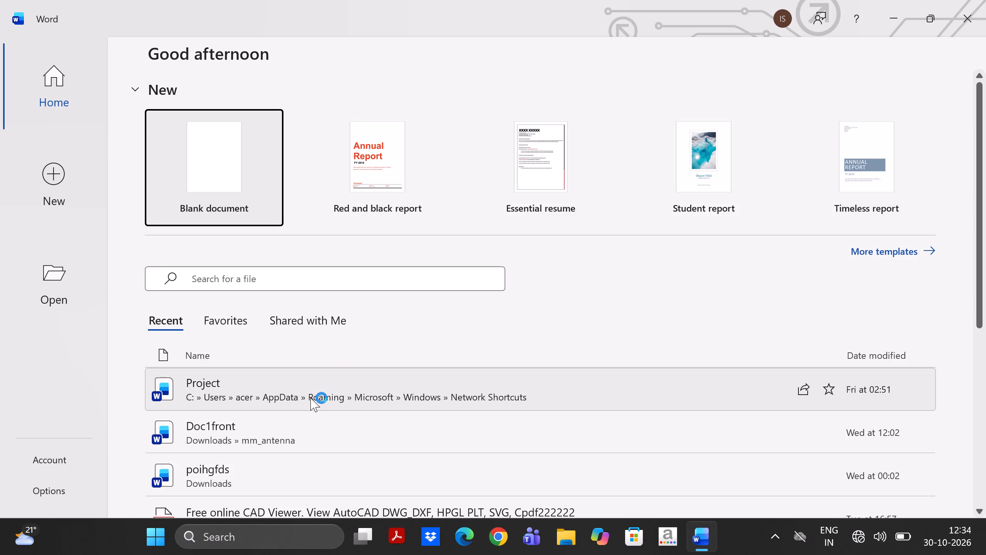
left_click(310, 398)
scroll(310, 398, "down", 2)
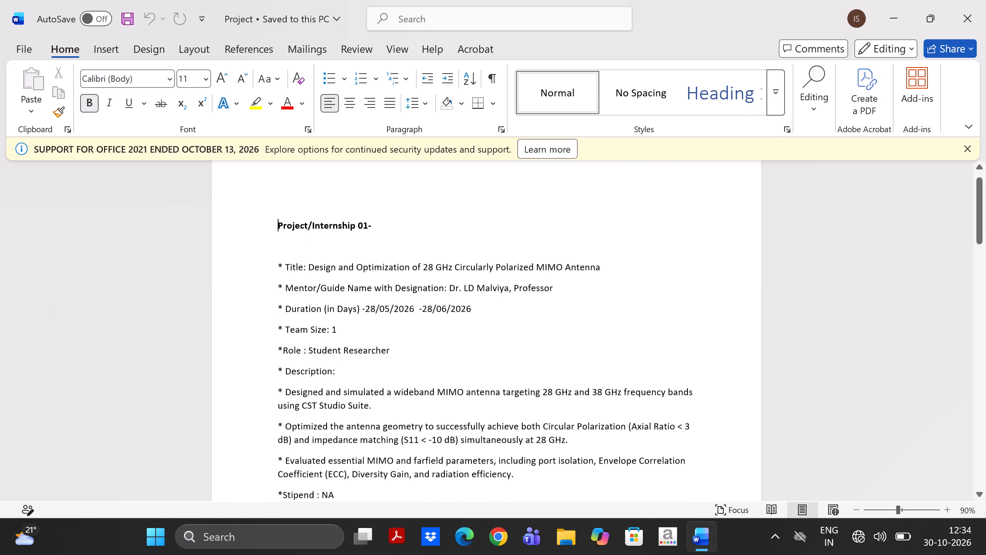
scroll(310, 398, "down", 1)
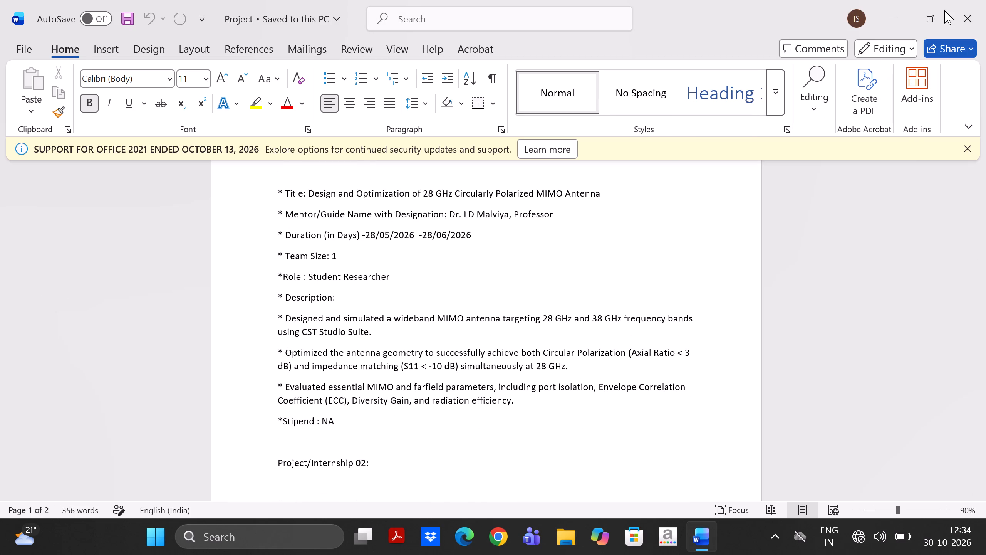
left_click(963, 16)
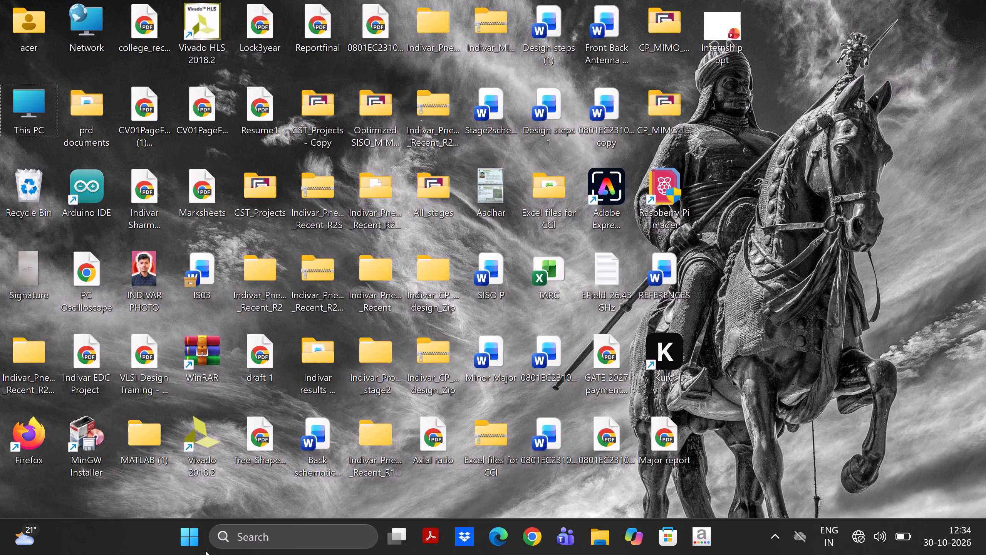
Launch Word and open the recent document "final report major Indivar" from the Indivar results CPMIMO folder.
left_click(201, 547)
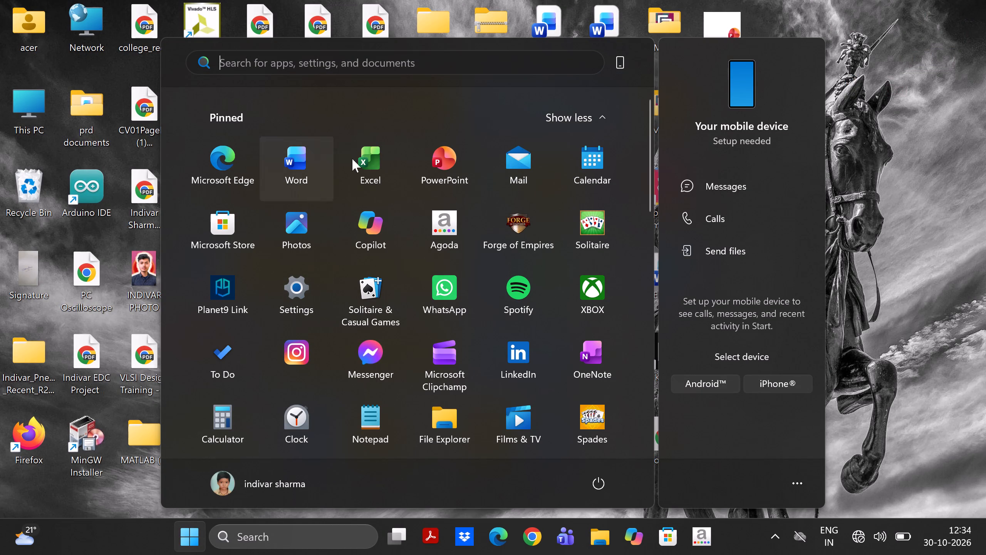
left_click(291, 177)
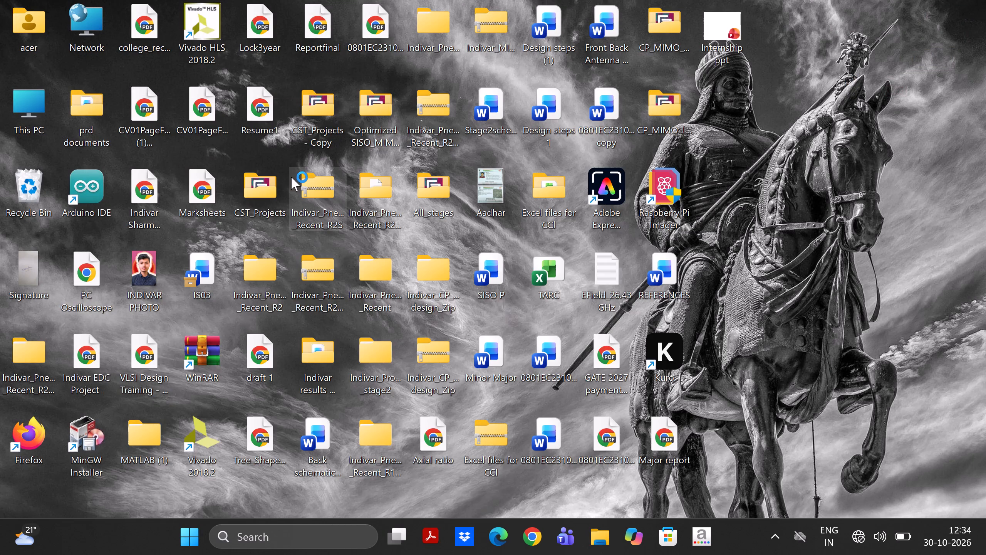
scroll(445, 309, "down", 1)
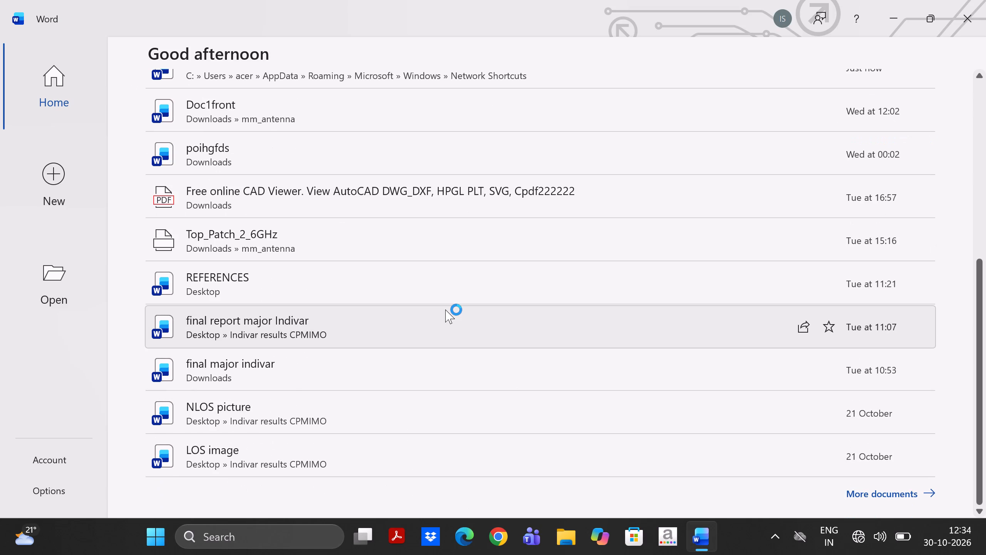
left_click(445, 309)
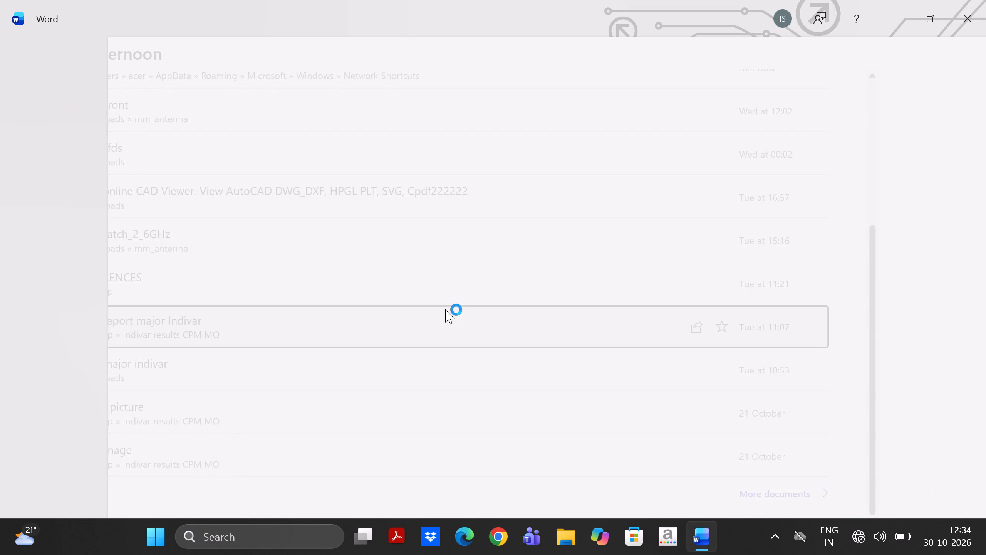
Examine the report's front matter, from the title page through the acknowledgement and contents to the lists of abbreviations and figures.
scroll(445, 309, "down", 1)
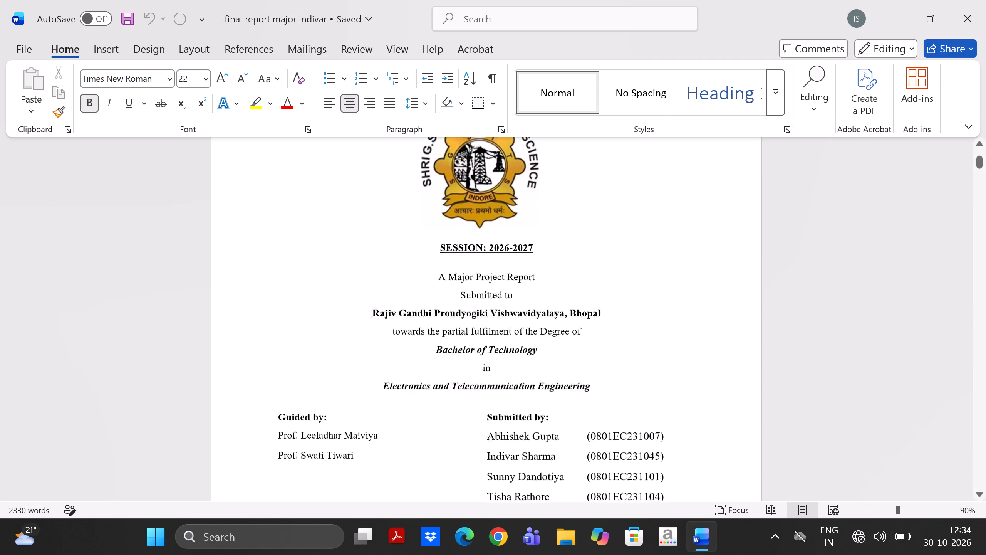
scroll(445, 309, "down", 3)
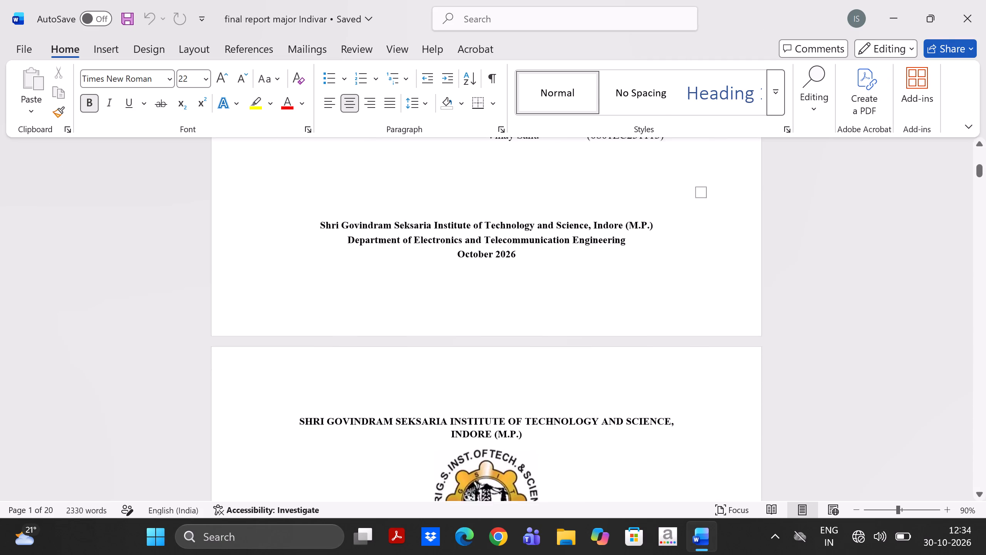
scroll(445, 309, "down", 6)
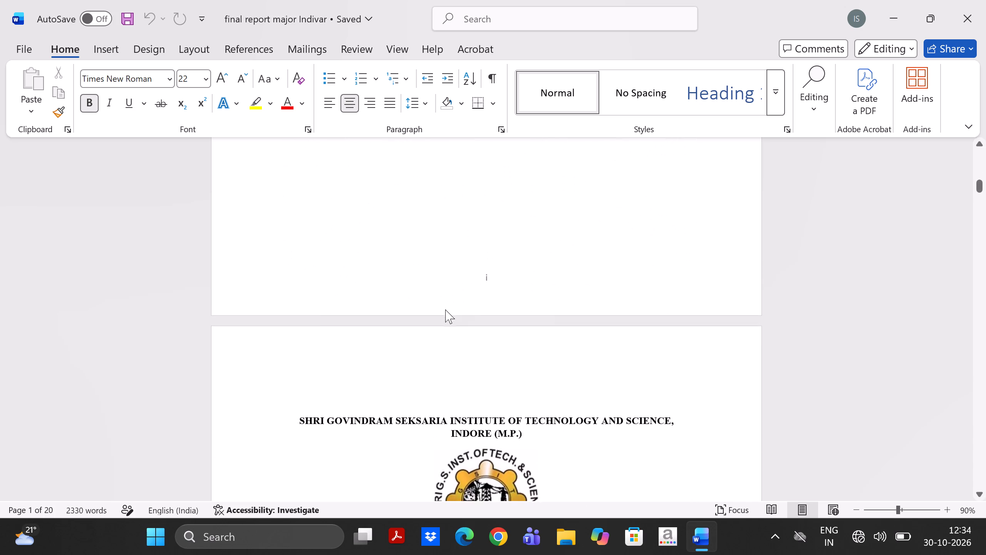
scroll(445, 309, "down", 7)
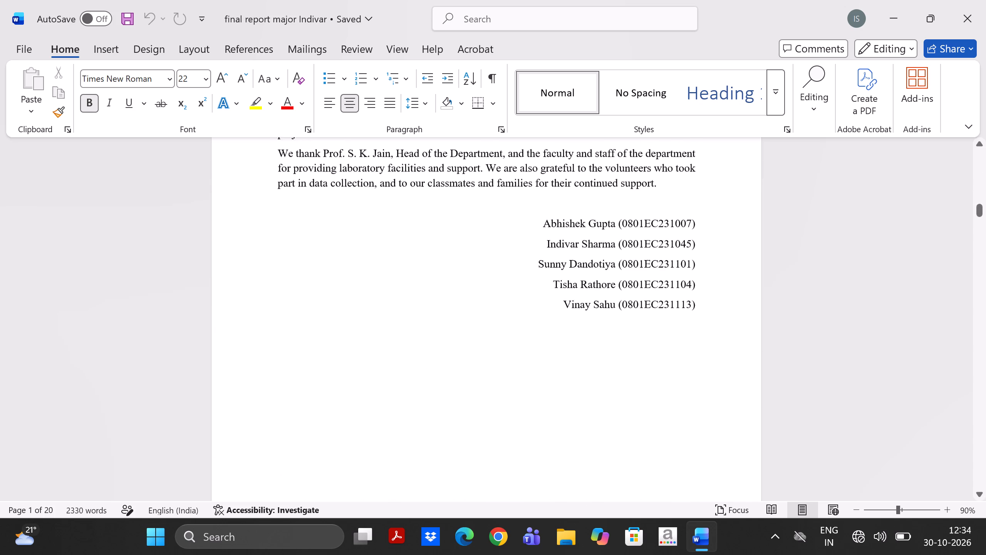
scroll(445, 309, "down", 4)
scroll(445, 309, "up", 2)
scroll(445, 309, "down", 3)
scroll(445, 309, "up", 14)
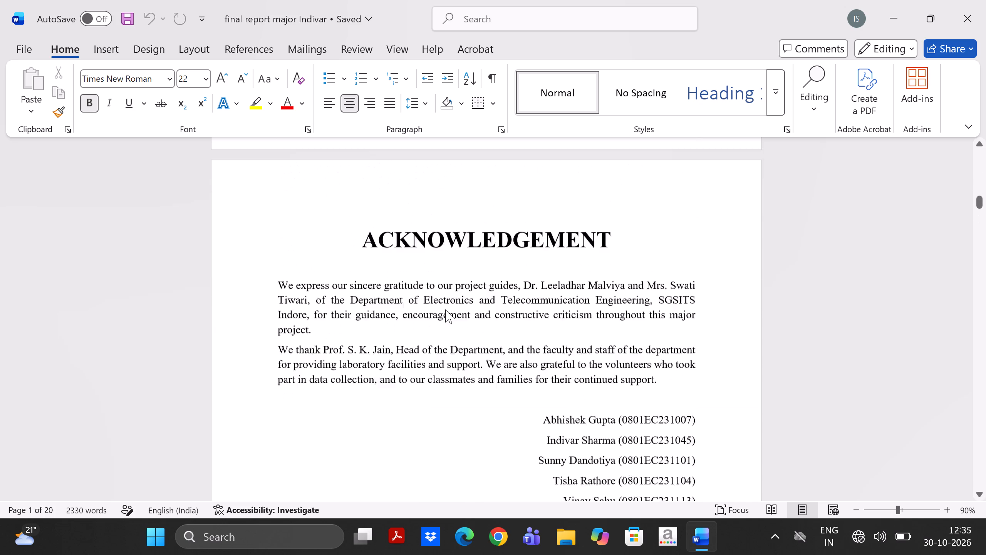
scroll(445, 309, "down", 7)
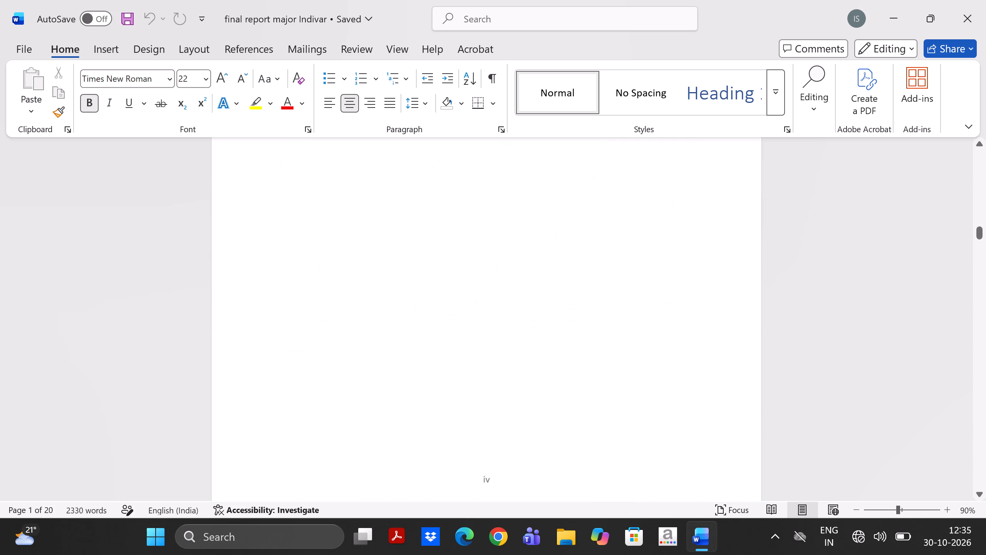
scroll(445, 309, "down", 8)
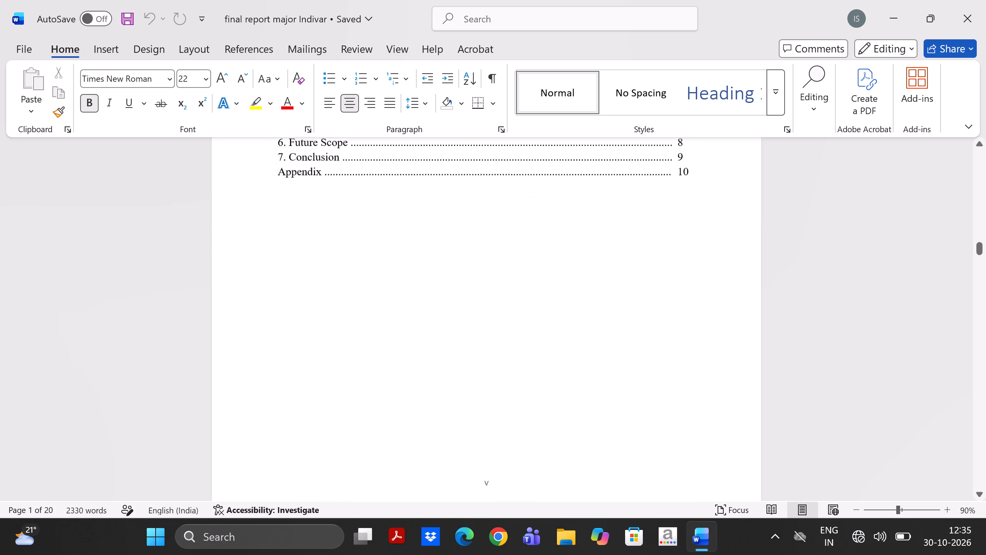
scroll(445, 309, "down", 3)
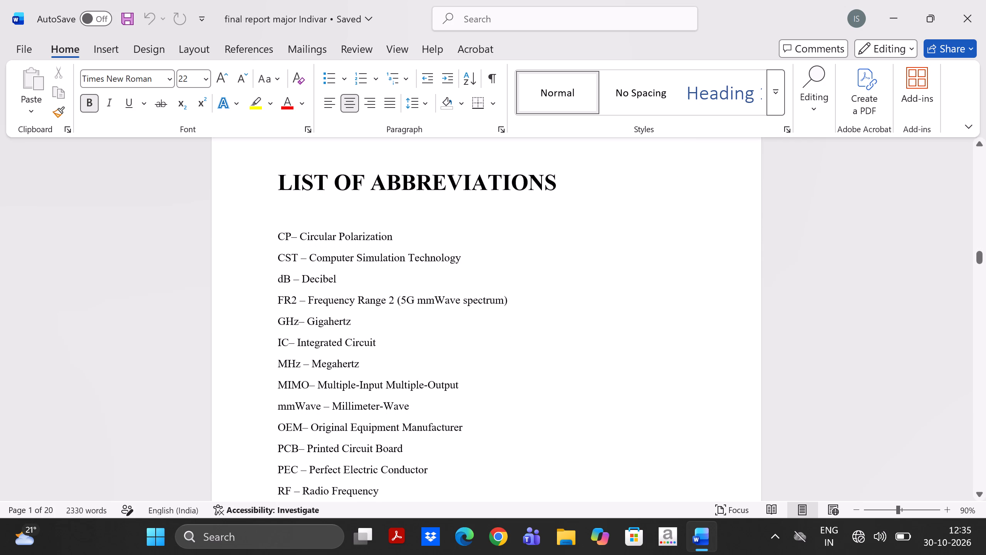
scroll(445, 309, "down", 1)
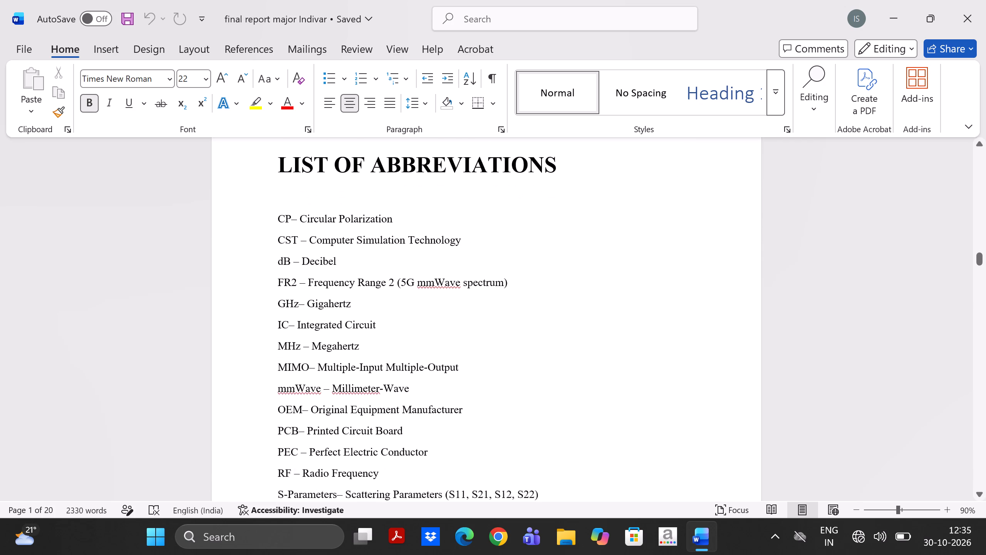
scroll(445, 309, "down", 7)
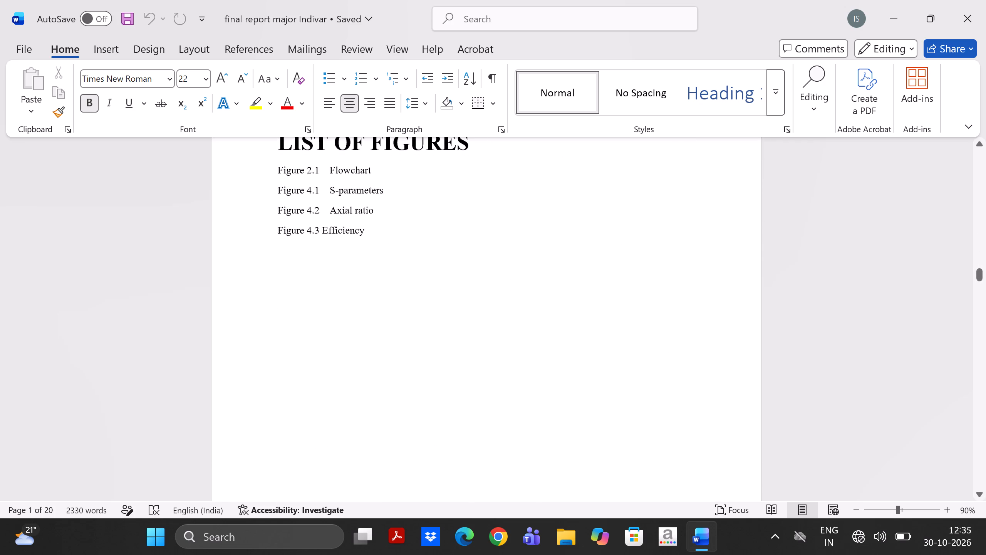
Examine the report's body, from Chapter 1 Introduction and the design parameters through the efficiency plots to the last pages.
scroll(445, 309, "down", 3)
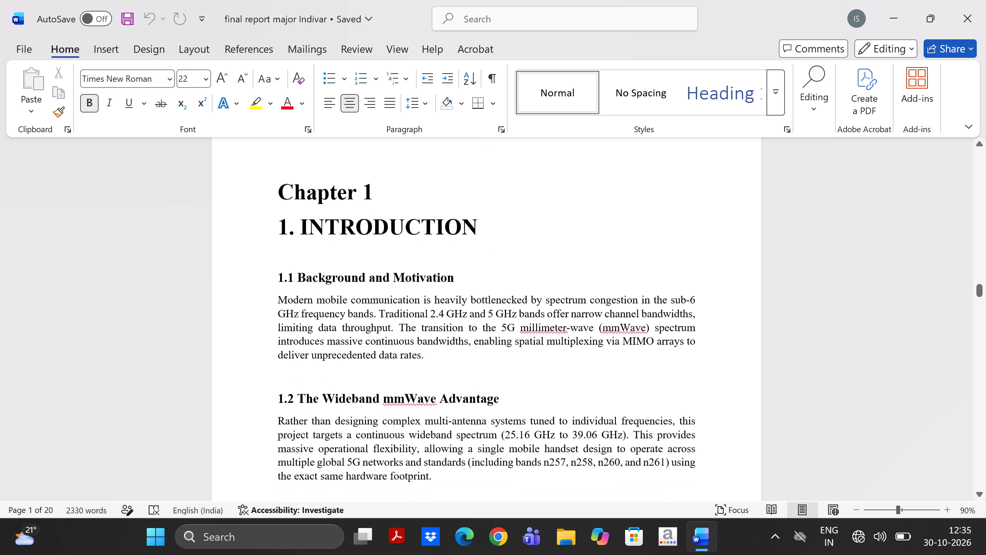
scroll(445, 309, "down", 4)
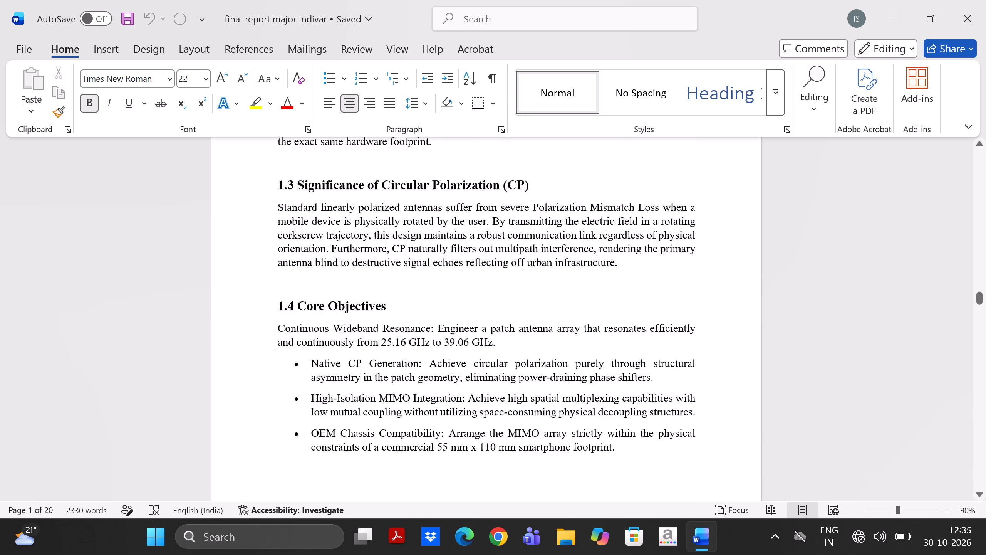
scroll(445, 309, "down", 3)
scroll(445, 309, "up", 1)
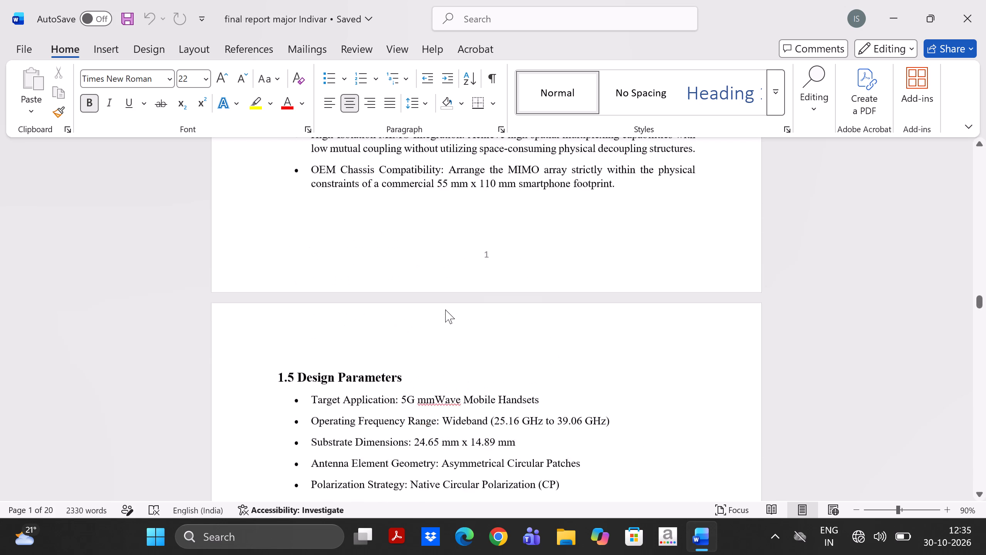
scroll(445, 309, "up", 2)
scroll(445, 309, "down", 2)
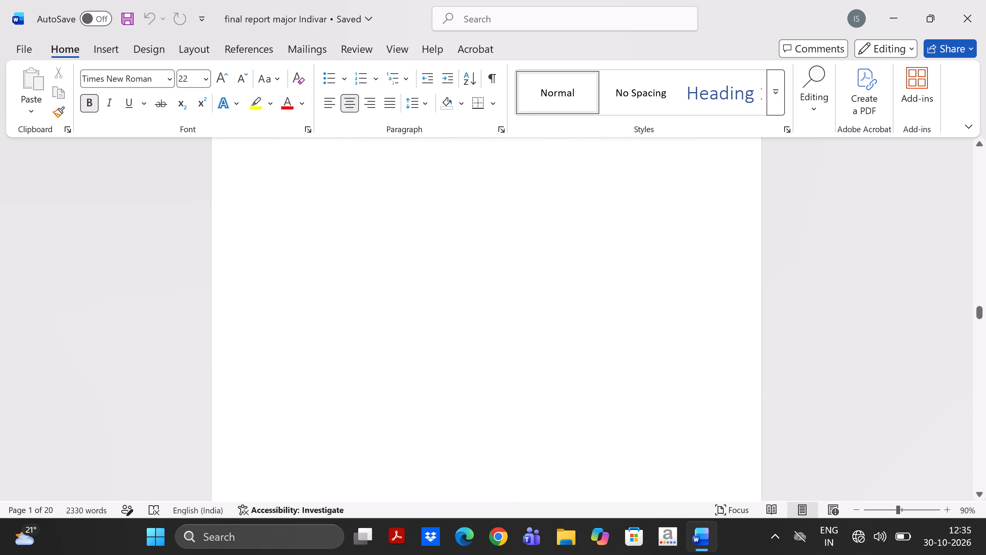
scroll(445, 309, "down", 7)
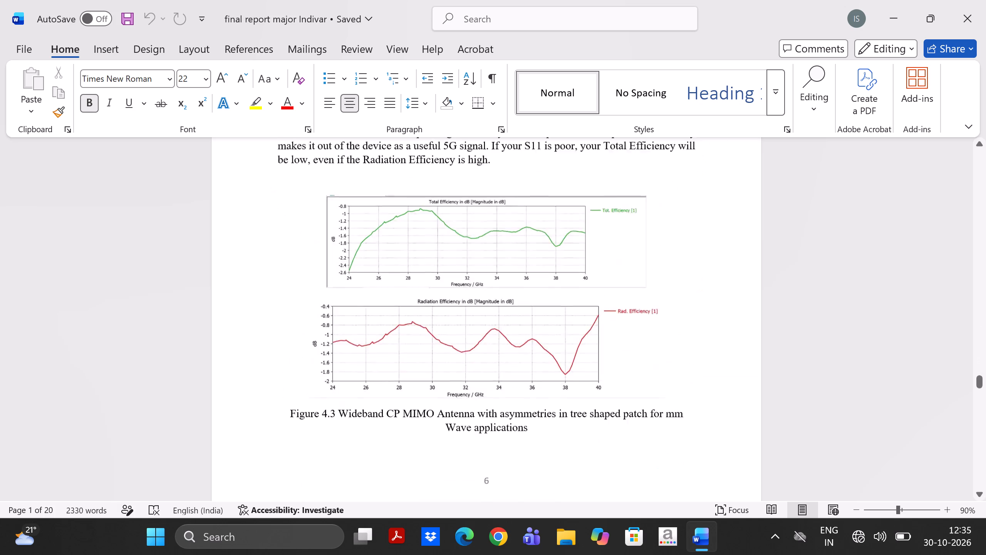
scroll(445, 309, "down", 12)
scroll(445, 309, "up", 4)
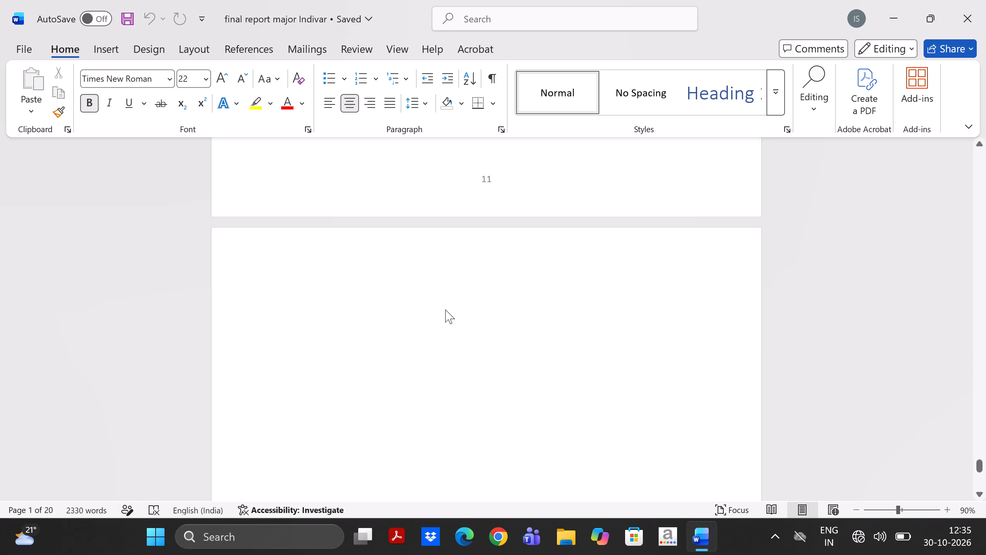
Return to the start of the report and review the title, recommendation and certificate pages.
scroll(445, 309, "up", 8)
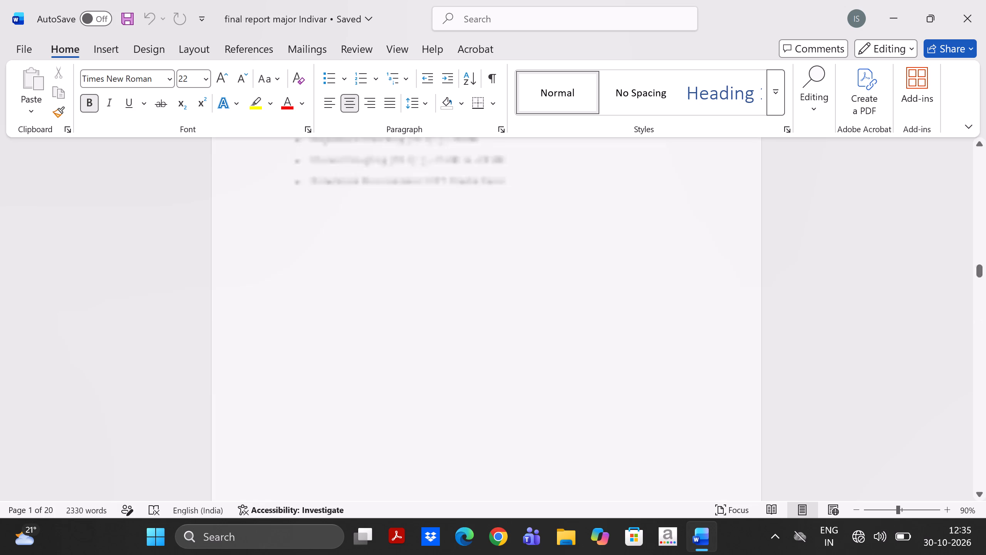
scroll(445, 309, "up", 13)
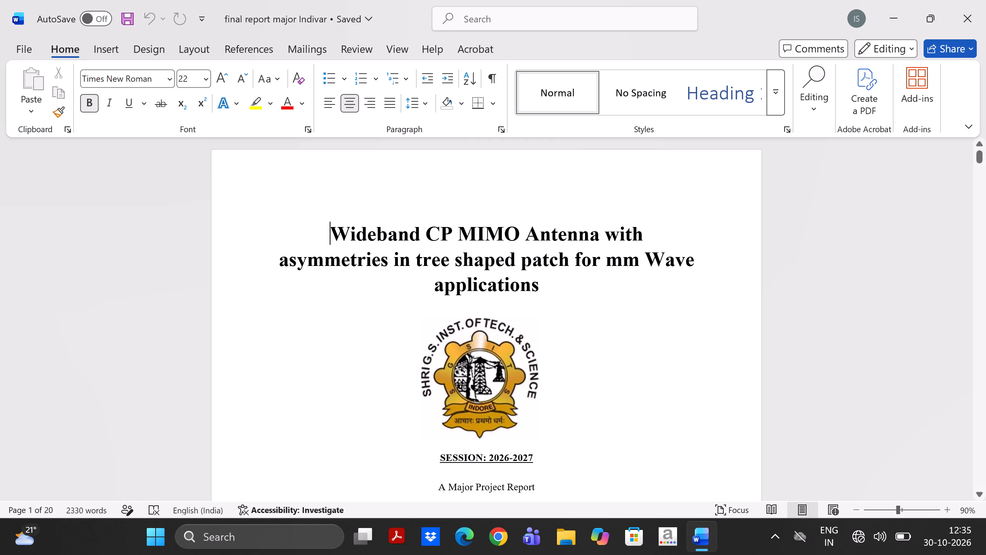
scroll(445, 309, "down", 2)
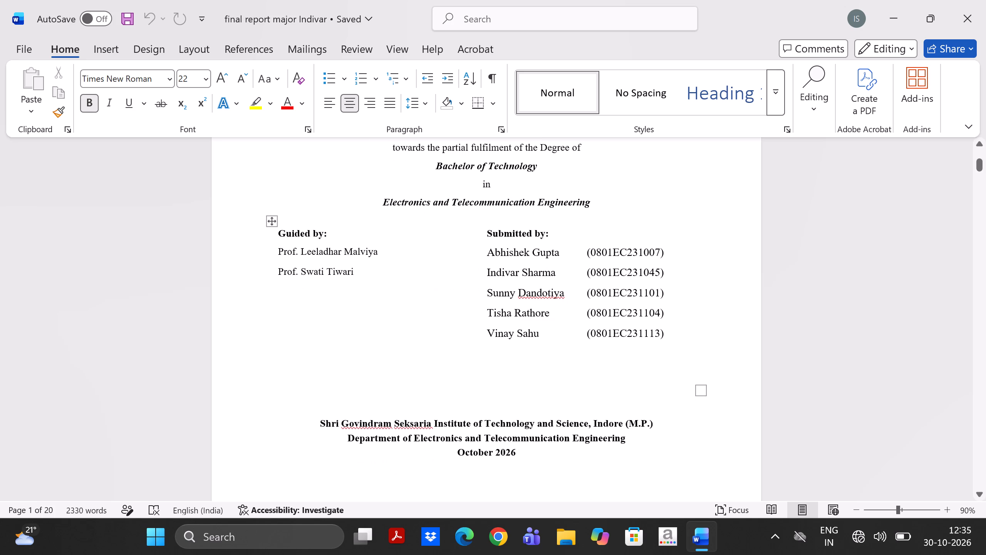
scroll(445, 309, "down", 2)
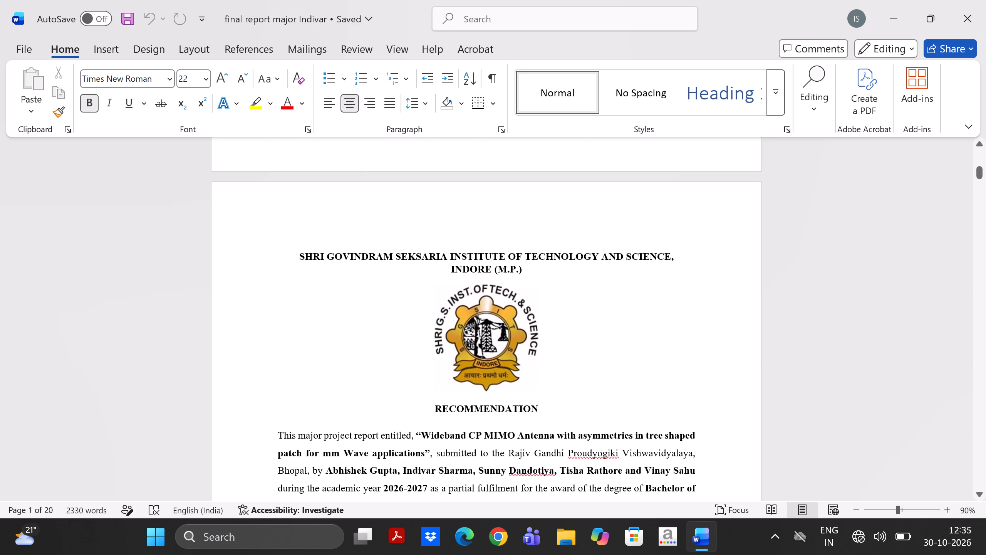
scroll(445, 309, "down", 3)
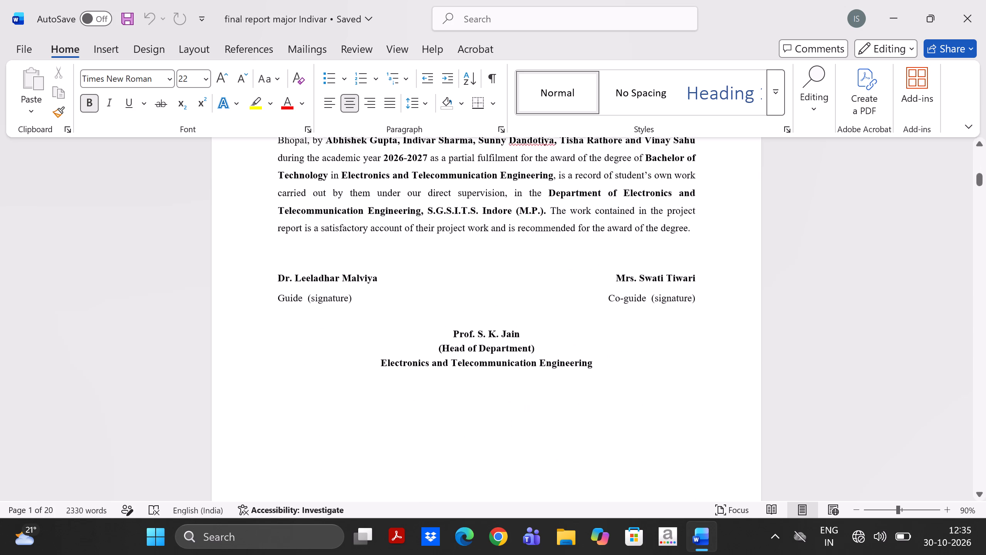
scroll(445, 309, "down", 4)
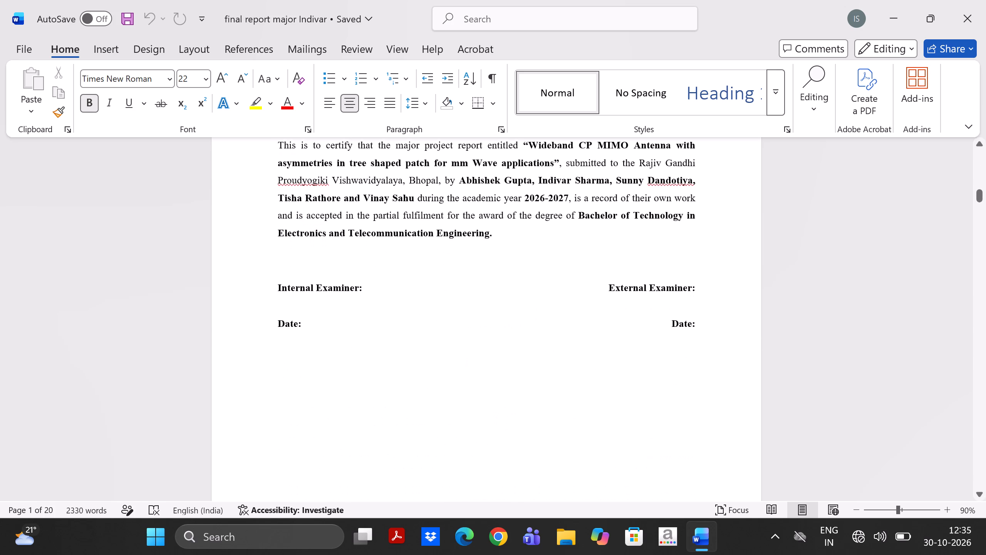
scroll(445, 309, "down", 1)
scroll(445, 309, "up", 3)
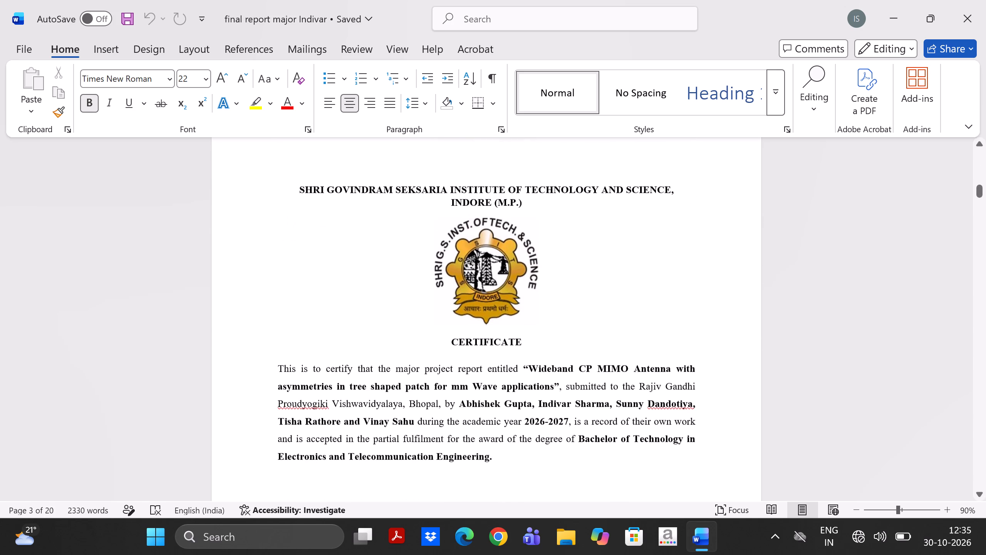
scroll(445, 309, "up", 1)
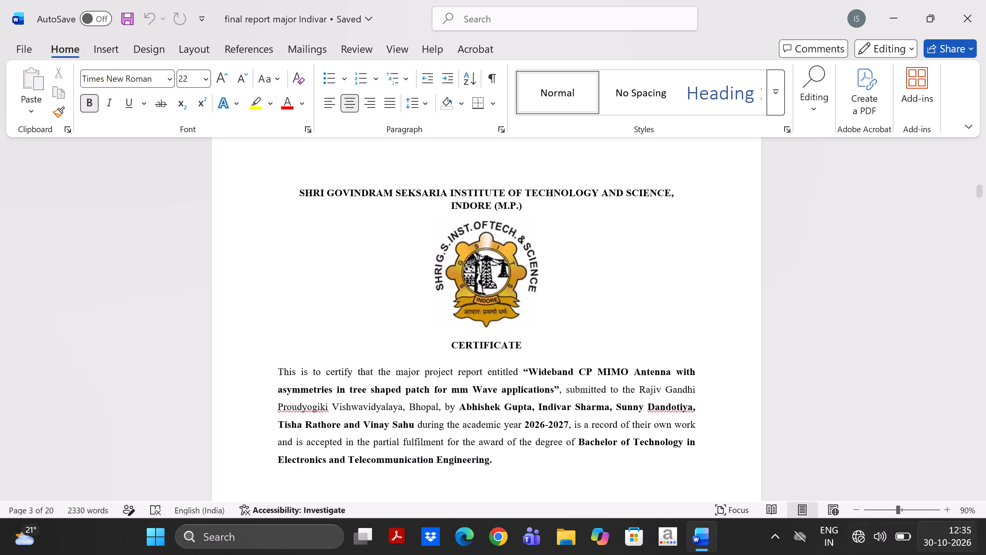
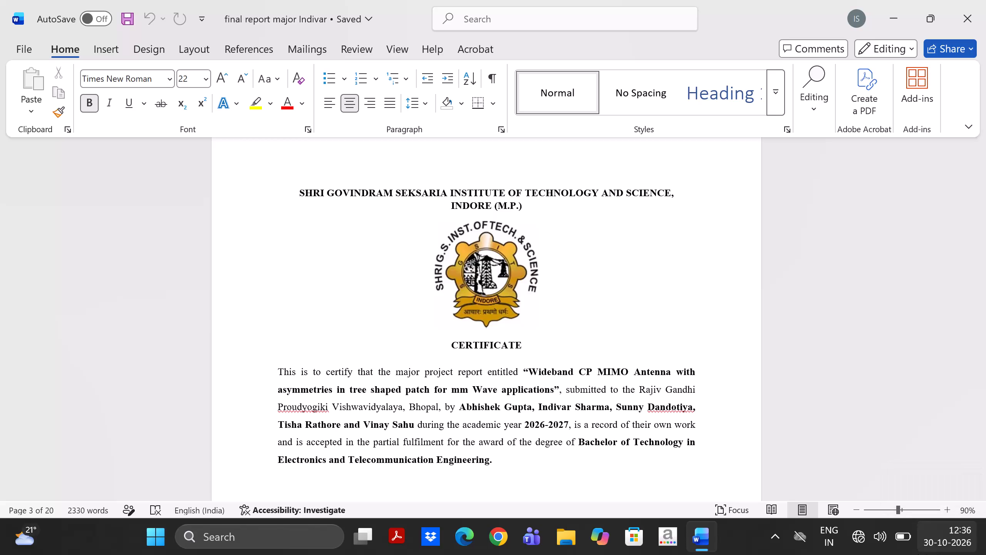
Check the list of available Wi-Fi networks in the Windows quick settings and return to the report.
left_click(869, 538)
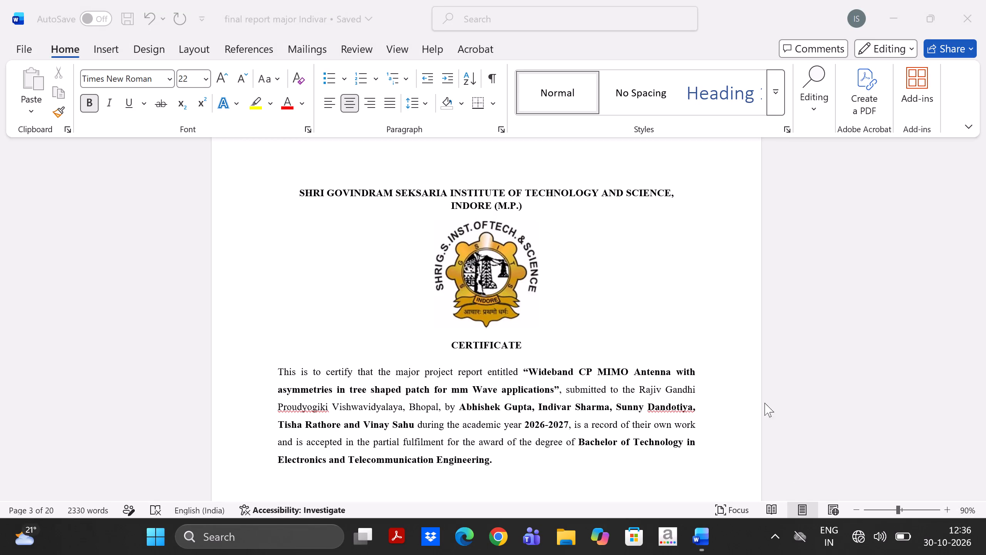
left_click(852, 533)
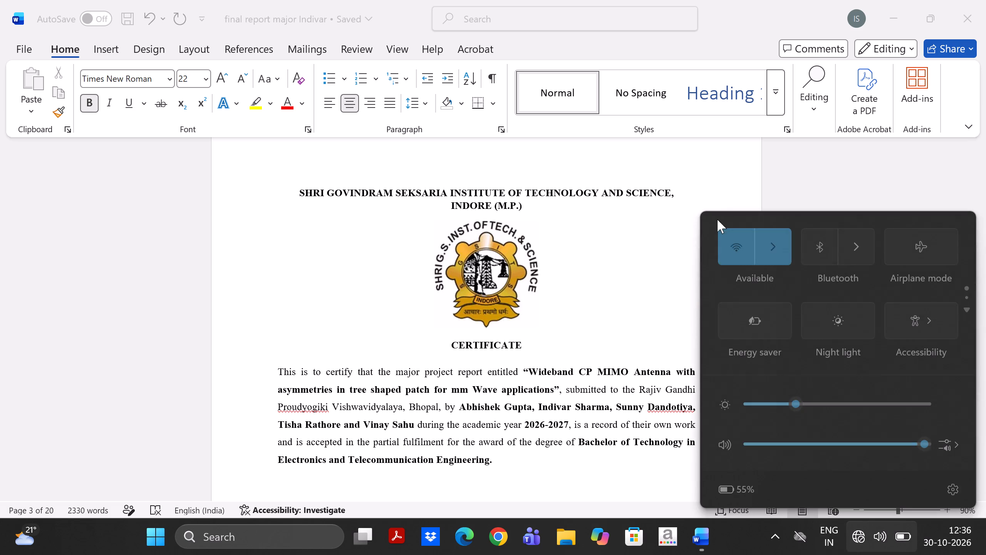
left_click(786, 252)
scroll(786, 252, "up", 10)
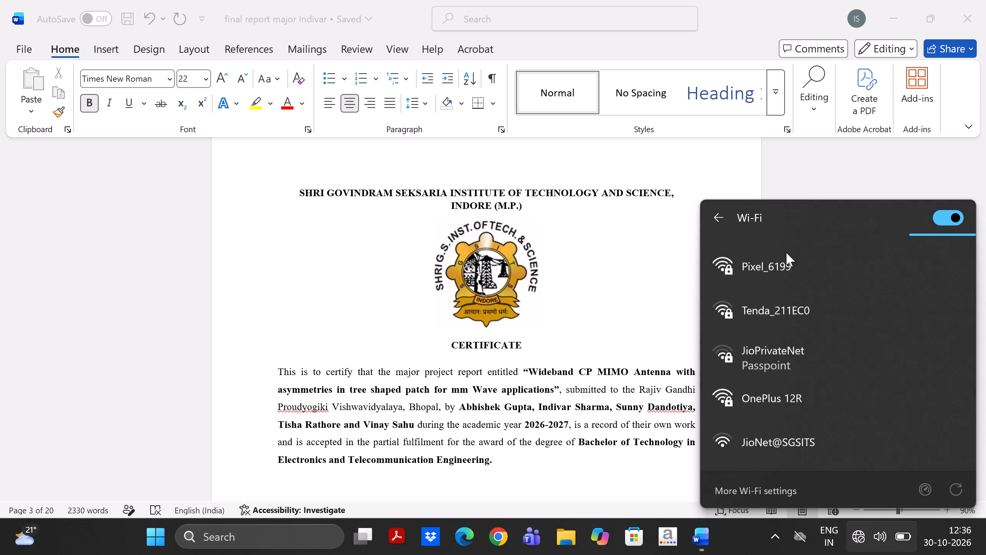
scroll(786, 252, "up", 5)
left_click(845, 165)
Review the report from the certificate page through the table of contents to the design parameters and the end of page 2.
scroll(605, 347, "down", 1)
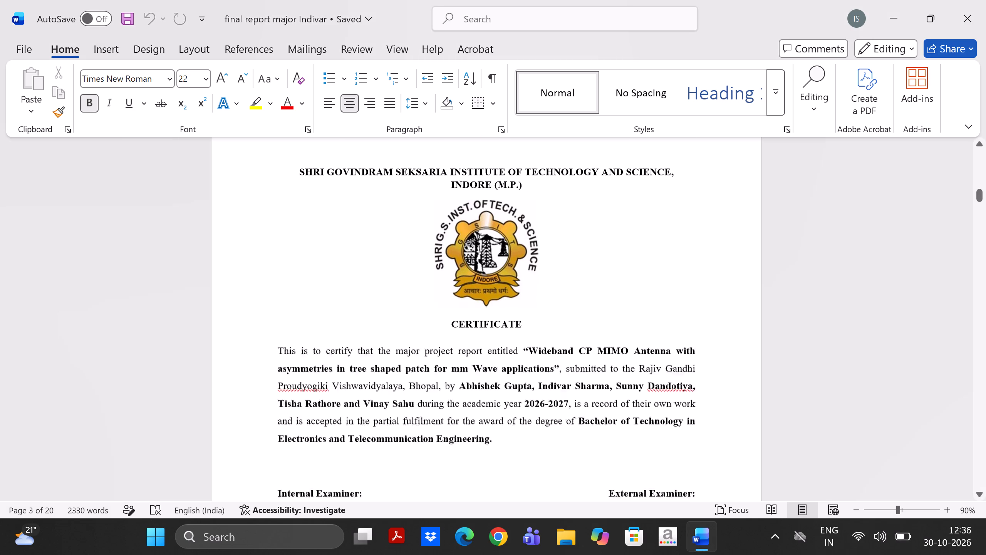
scroll(605, 347, "down", 10)
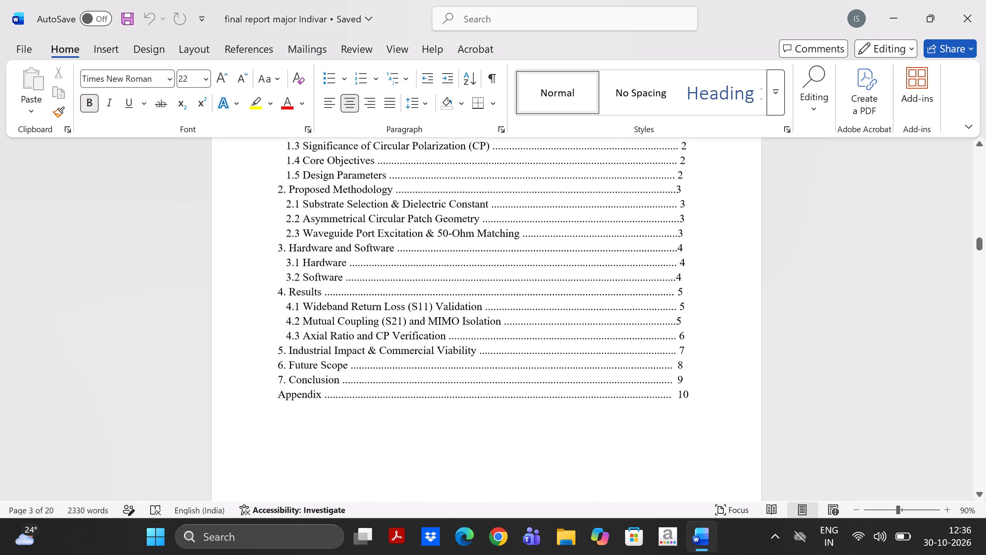
scroll(605, 347, "down", 4)
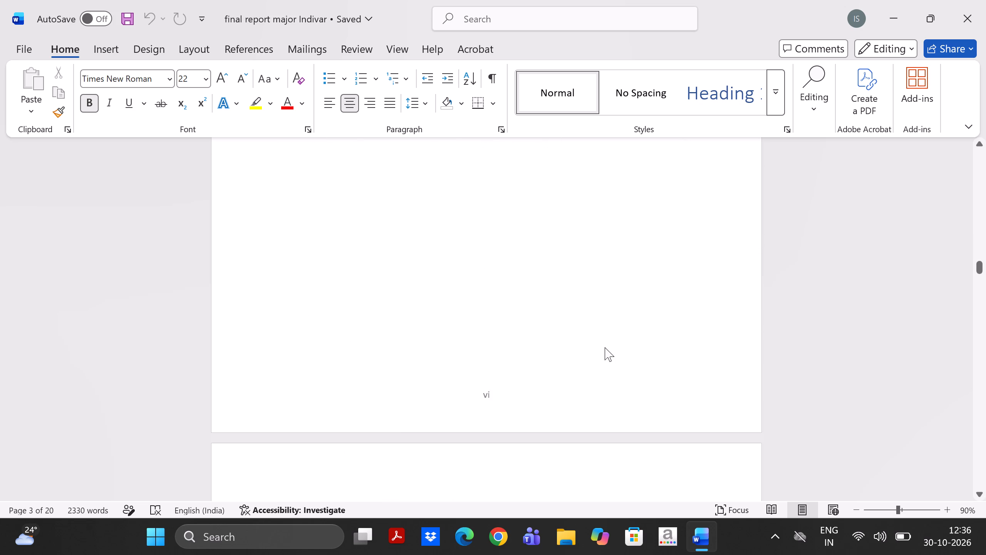
scroll(605, 347, "down", 13)
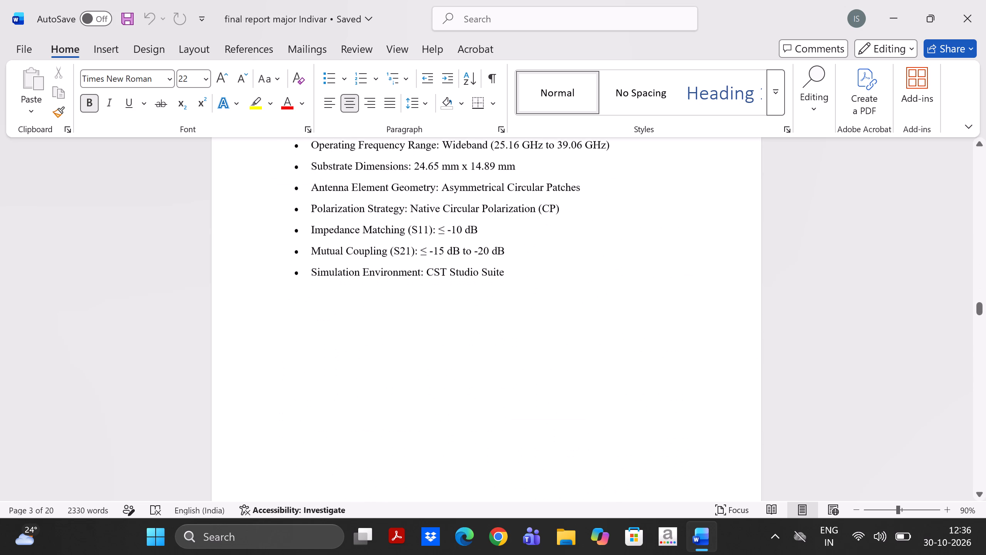
scroll(605, 347, "down", 1)
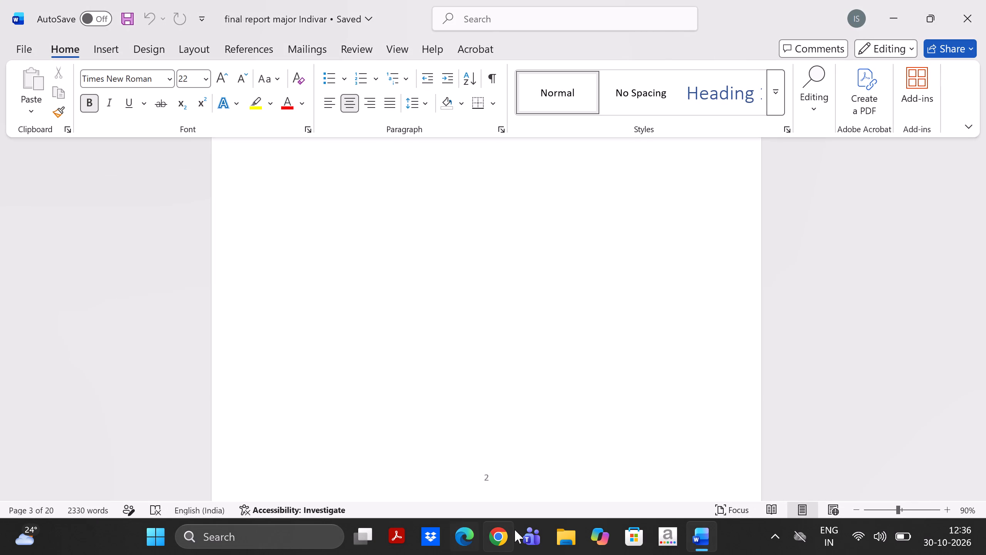
Switch to Google Chrome at a new tab page.
left_click(515, 530)
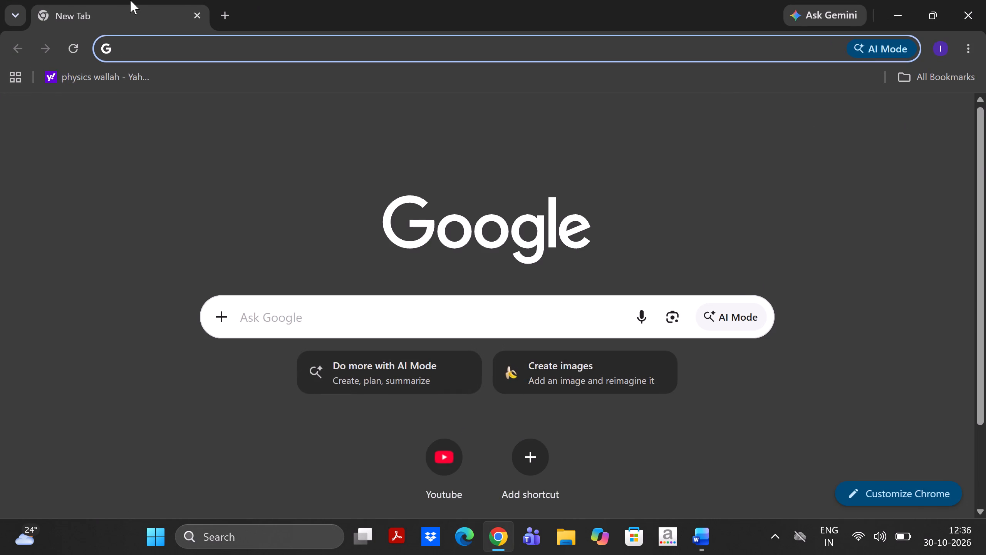
scroll(797, 215, "up", 6)
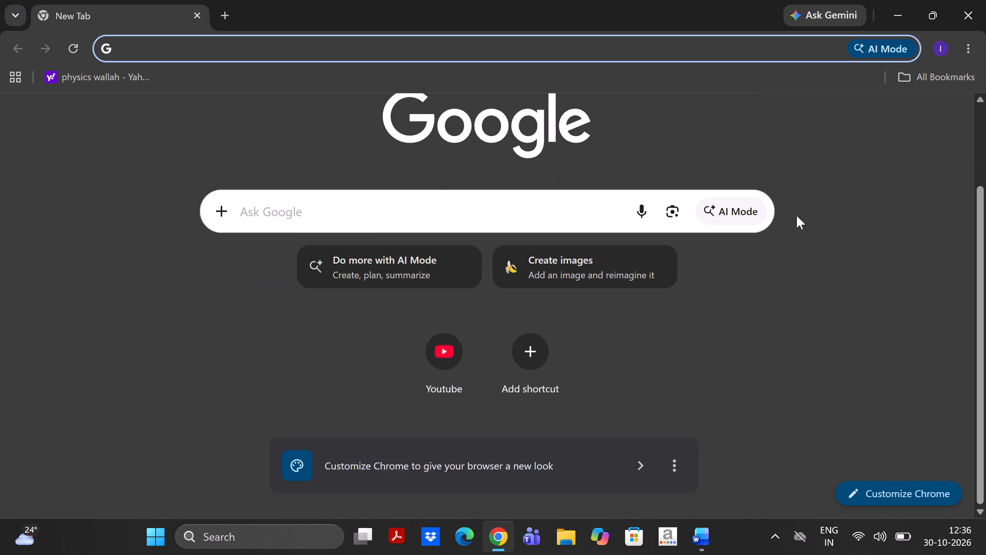
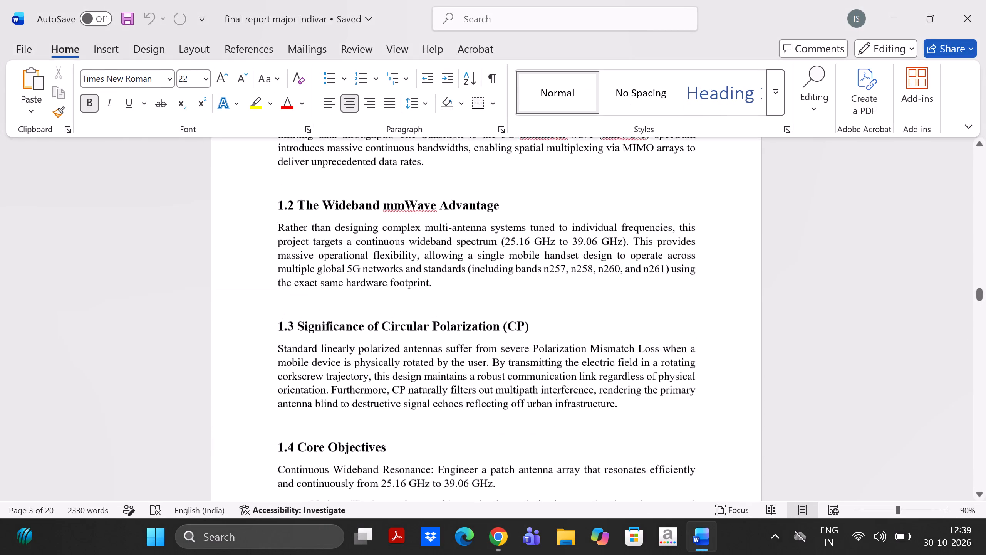
Skim the report from Chapter 1 to the final pages, and examine the appendix's axial ratio formula and 5G NR FR2 frequency band table.
scroll(521, 280, "up", 3)
scroll(521, 280, "down", 12)
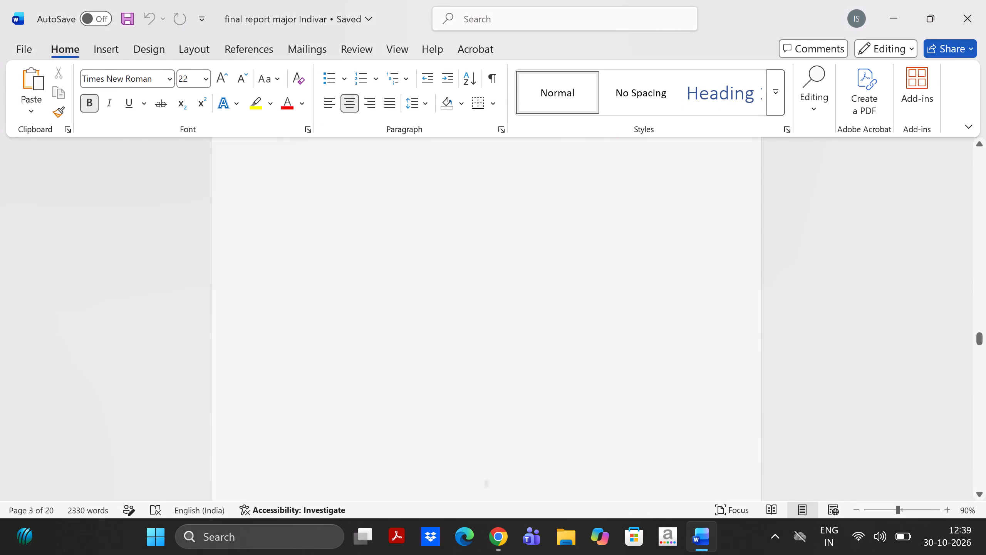
scroll(521, 280, "down", 2)
scroll(521, 280, "down", 20)
scroll(521, 280, "down", 2)
scroll(521, 280, "up", 2)
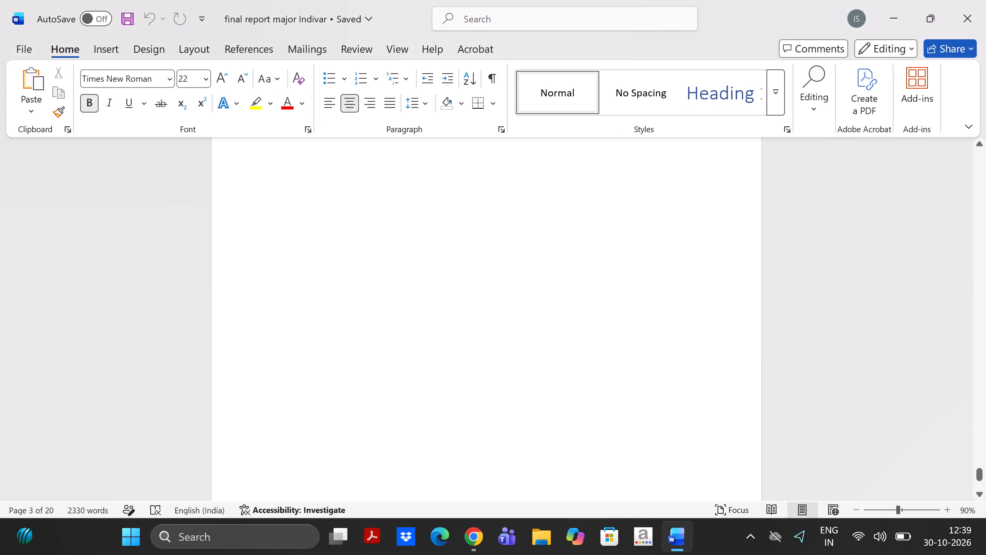
scroll(521, 280, "up", 5)
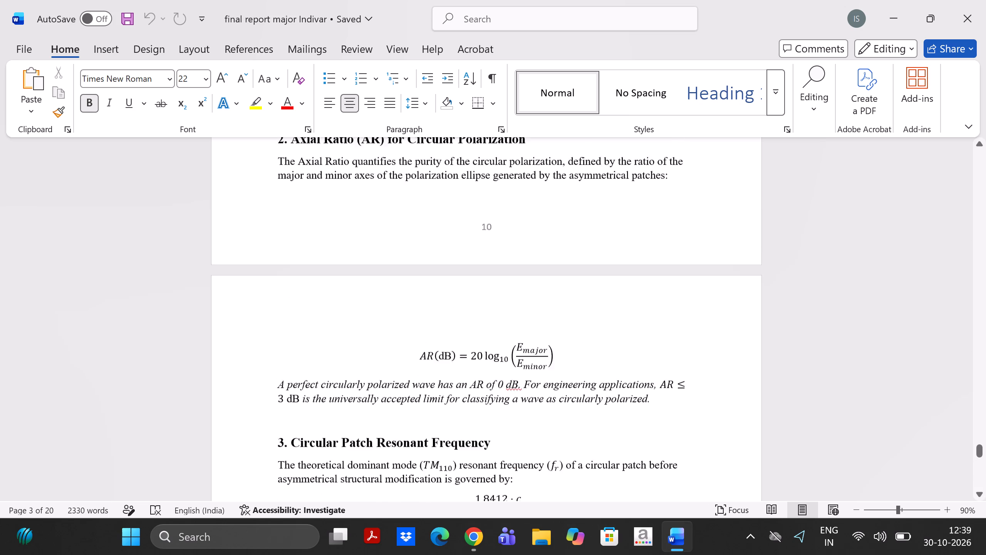
scroll(521, 280, "up", 2)
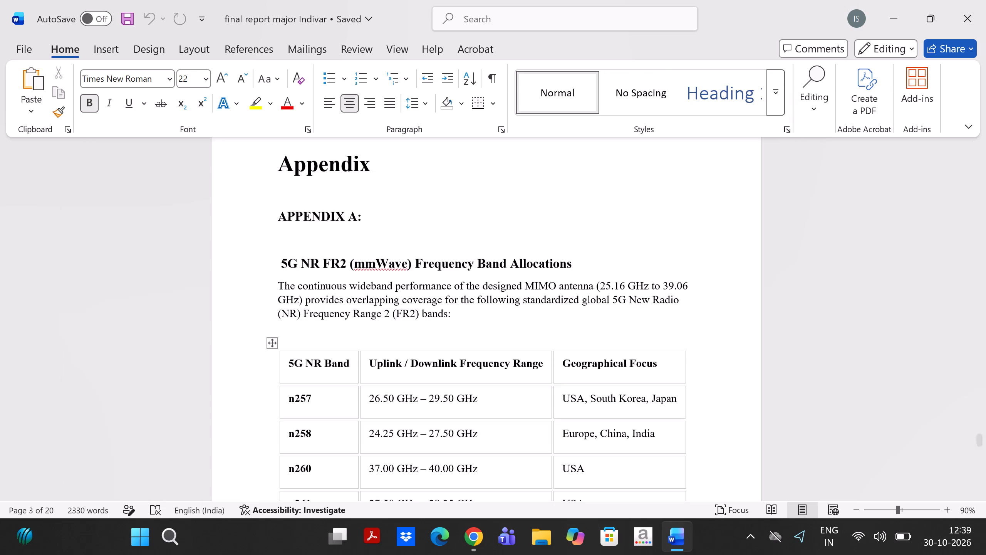
Open the recent document "REFERENCES" stored on the Desktop.
left_click(27, 55)
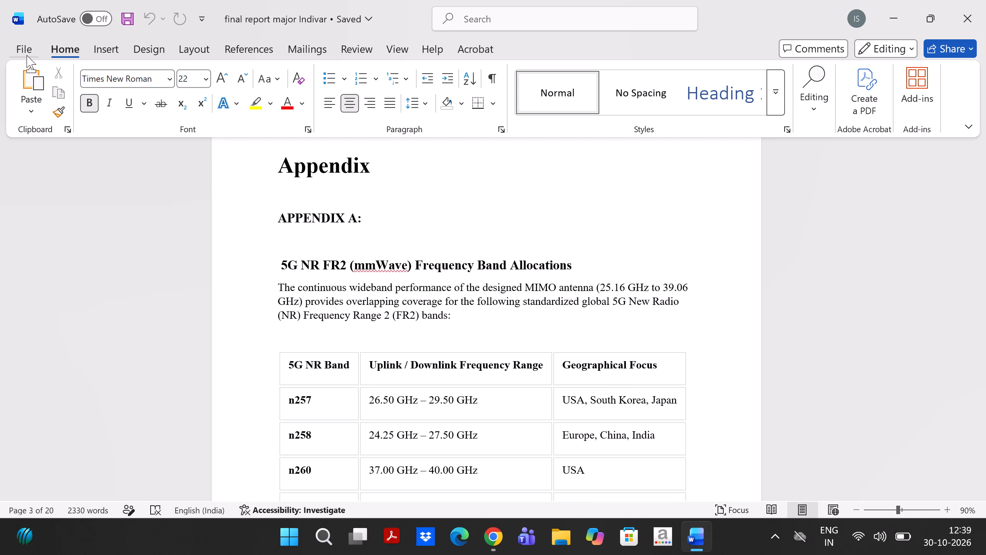
scroll(274, 432, "down", 2)
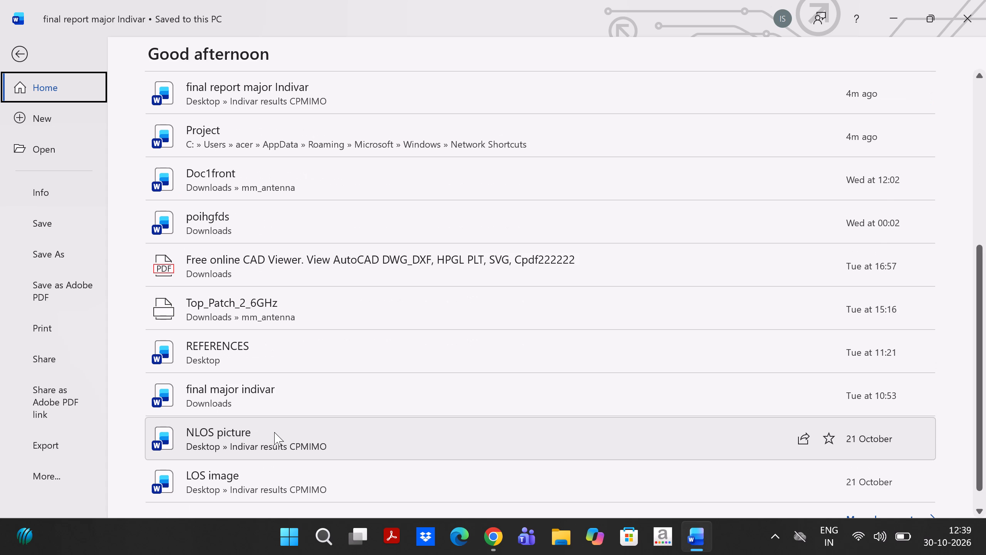
scroll(274, 432, "down", 5)
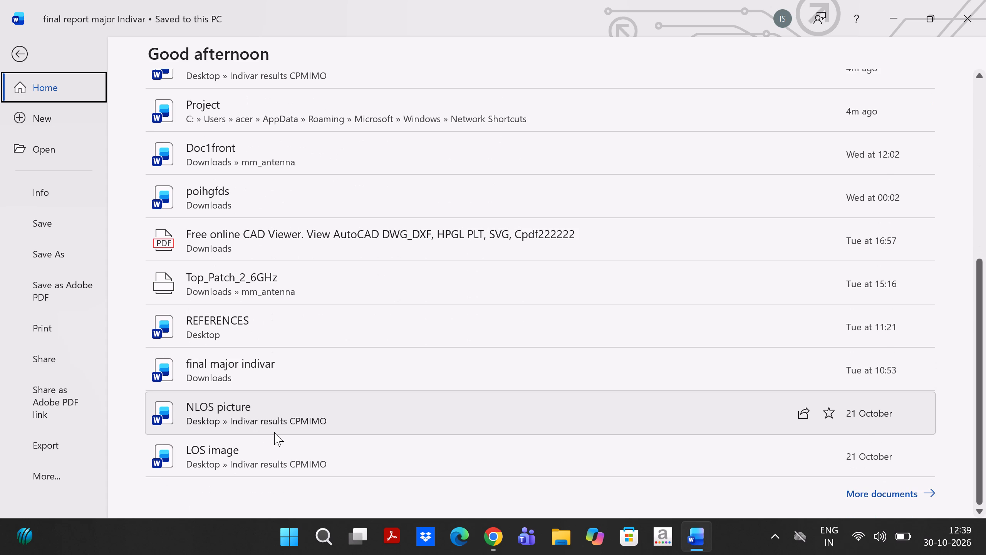
left_click(299, 324)
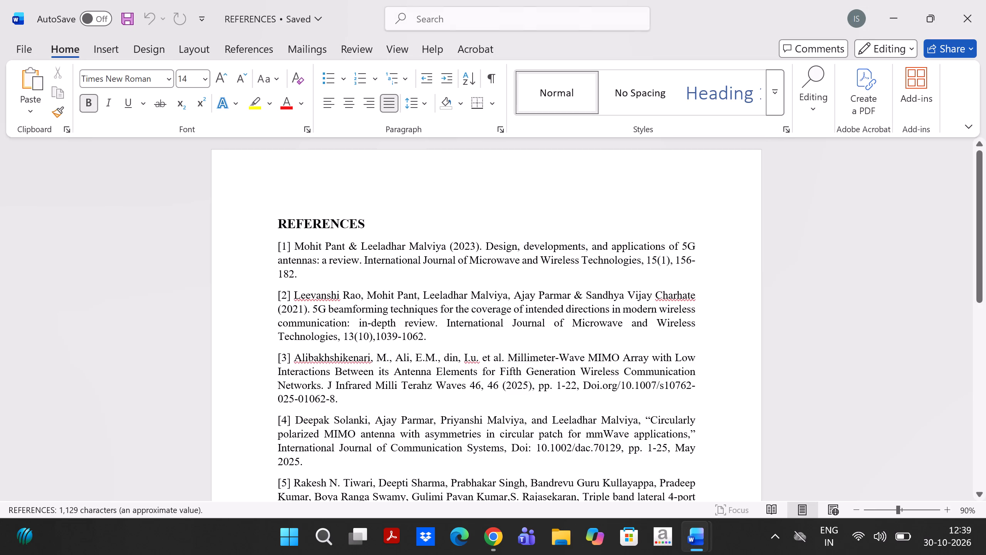
Paste the copied references [6] to [13] on a new line after reference [5], completing the last DOI with 2.
scroll(444, 330, "down", 1)
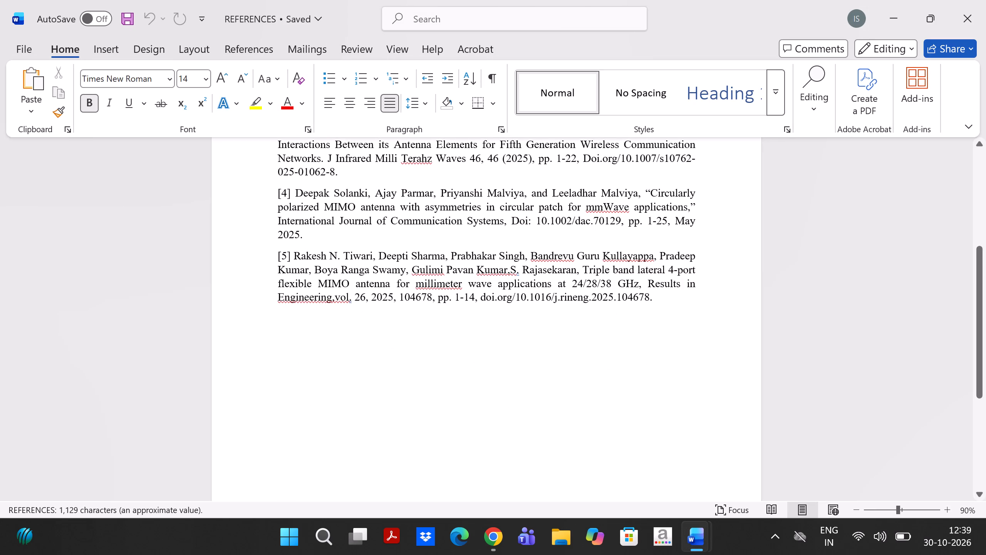
left_click(278, 331)
key("Right")
key("Right")
key("Right")
key("Right")
key("Right")
key("Right")
key("Right")
key("Right")
key("Right")
key("Right")
key("Right")
key("Right")
key("Right")
key("Right")
key("Right")
key("Right")
key("Right")
key("Right")
key("Right")
key("Right")
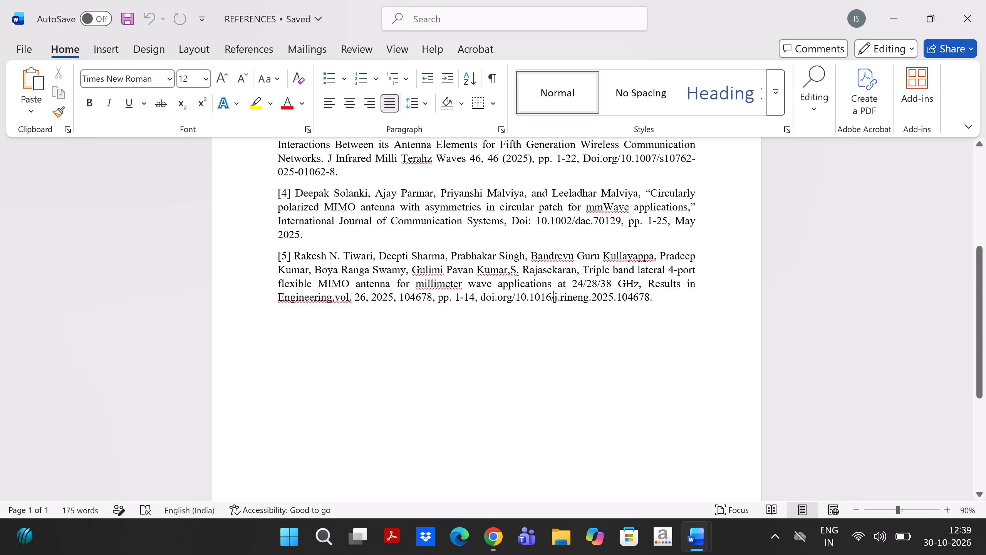
key("Return")
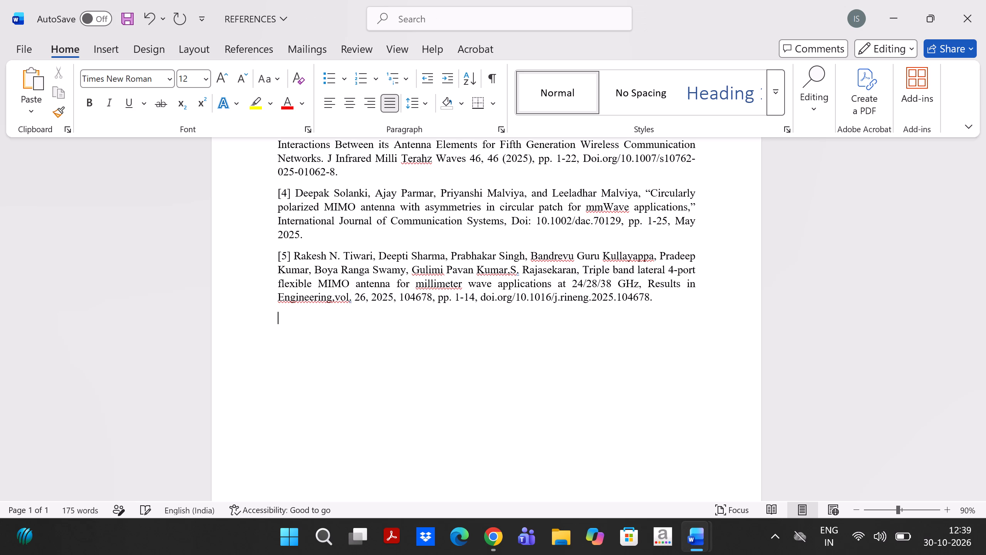
key("ctrl+v")
scroll(278, 331, "up", 3)
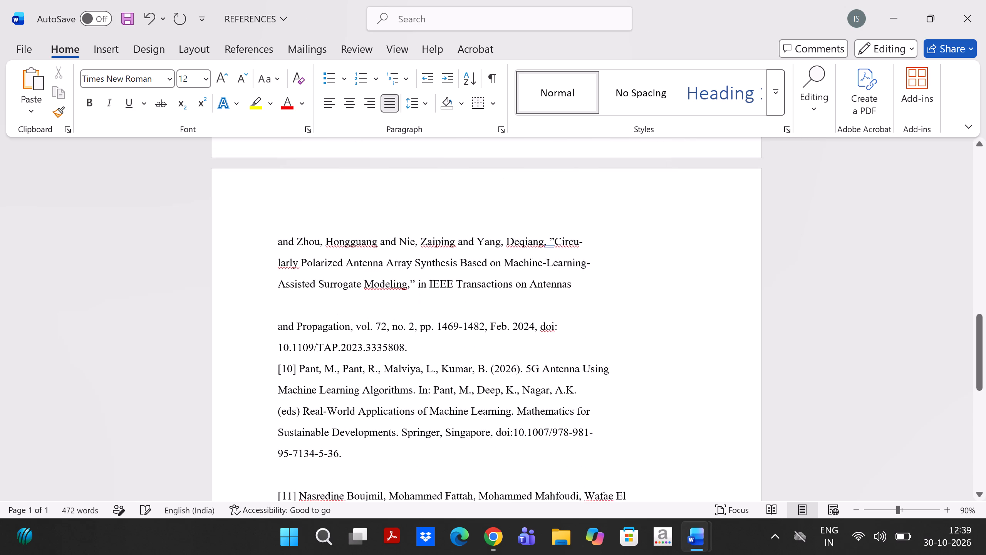
scroll(278, 331, "down", 6)
key("2")
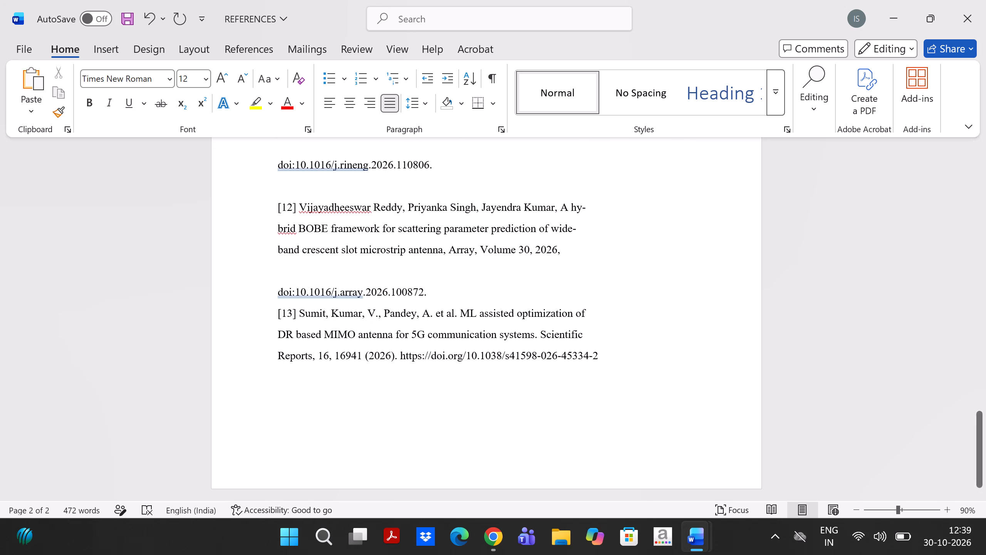
Join the broken line starting with "man" in reference [6] to the line above it.
scroll(501, 309, "up", 5)
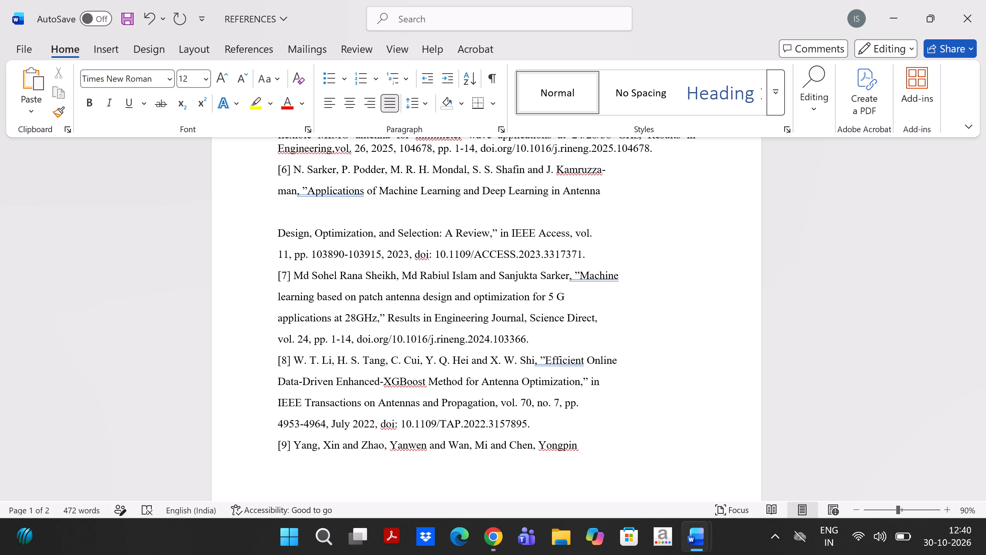
scroll(540, 329, "up", 2)
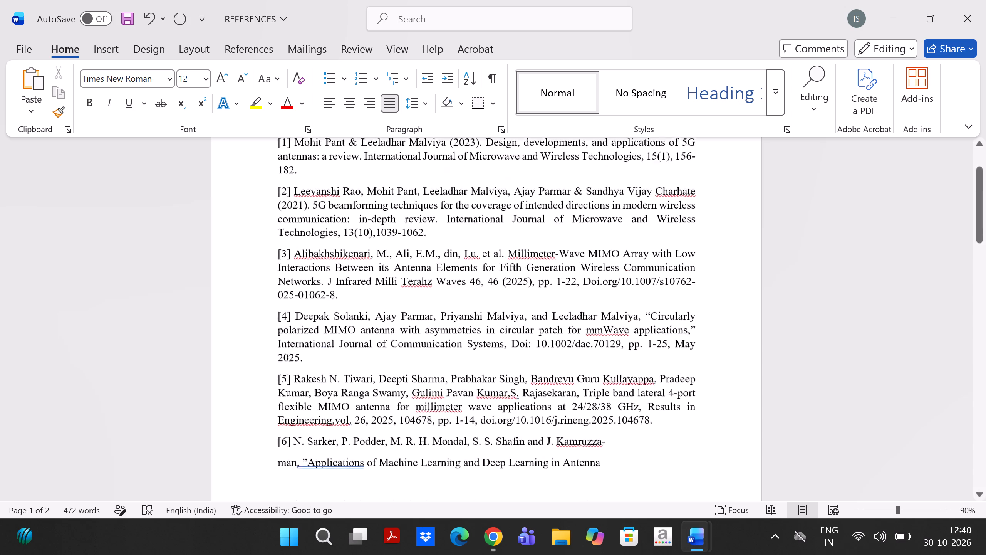
scroll(540, 329, "up", 2)
scroll(540, 329, "down", 1)
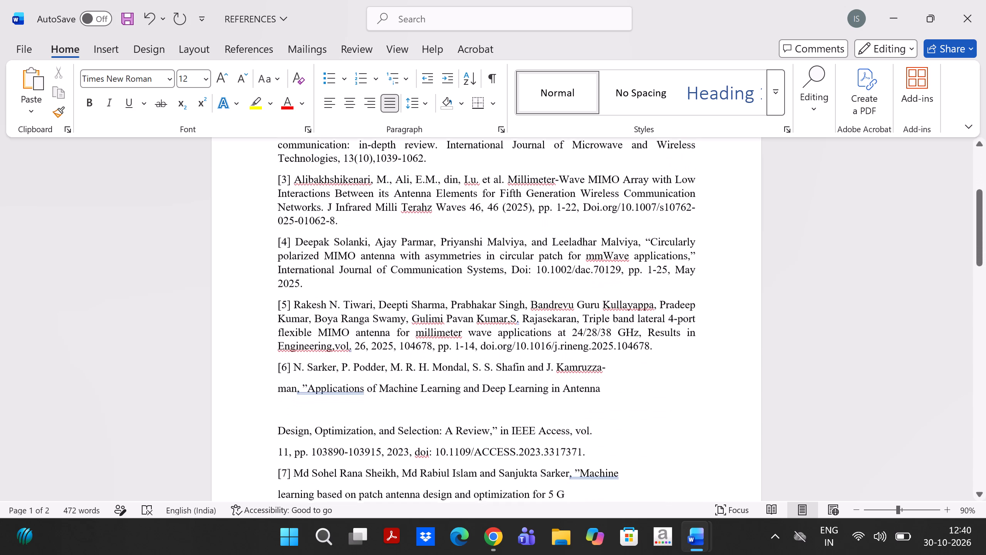
scroll(540, 329, "down", 2)
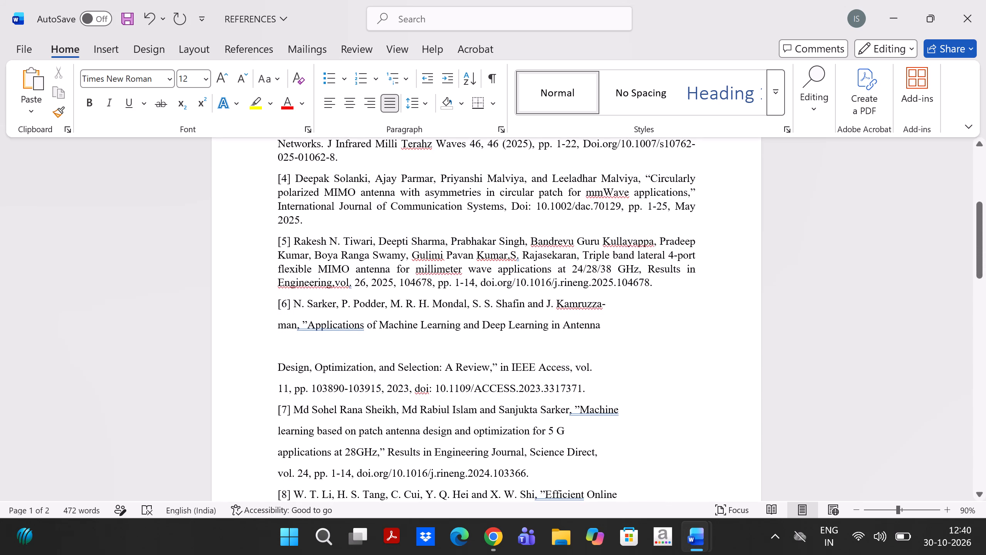
left_click(277, 323)
key("BackSpace")
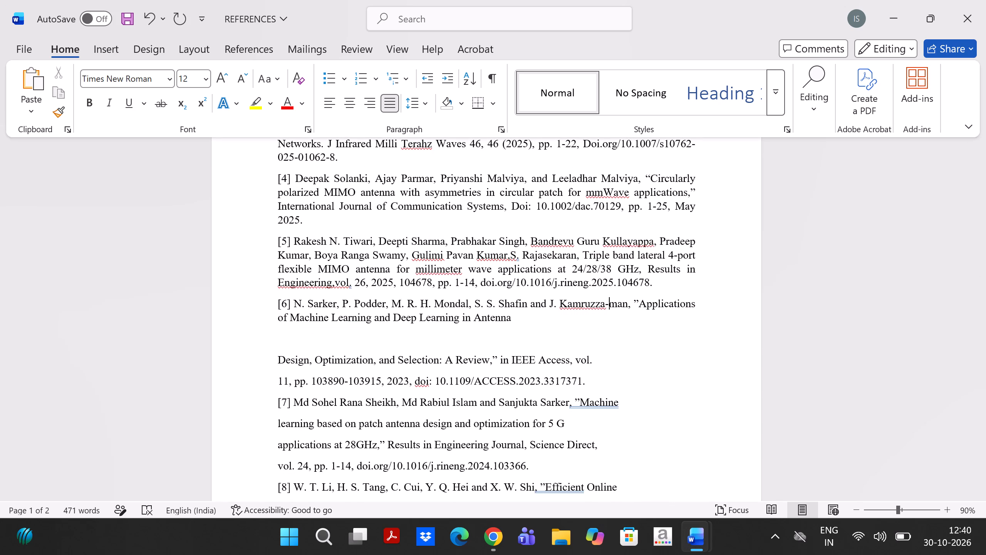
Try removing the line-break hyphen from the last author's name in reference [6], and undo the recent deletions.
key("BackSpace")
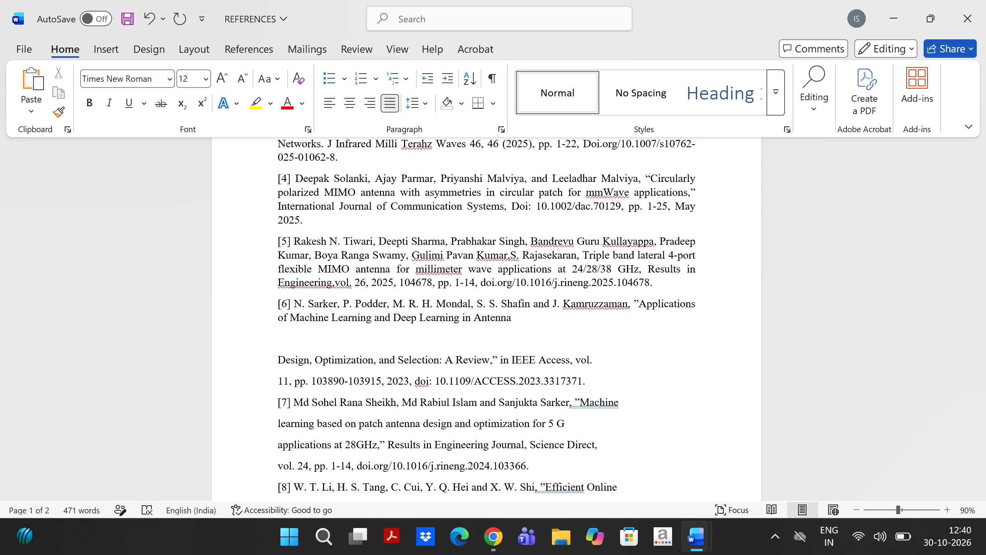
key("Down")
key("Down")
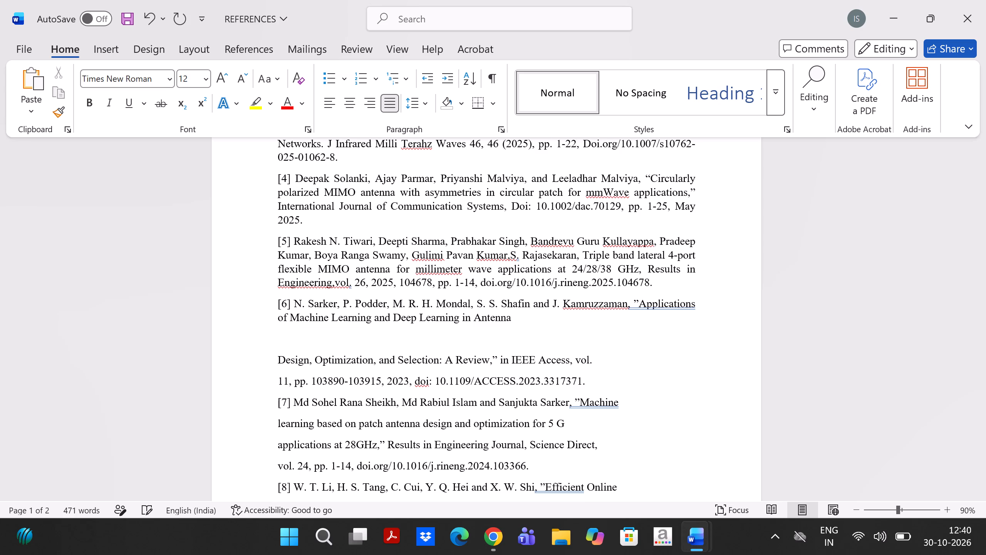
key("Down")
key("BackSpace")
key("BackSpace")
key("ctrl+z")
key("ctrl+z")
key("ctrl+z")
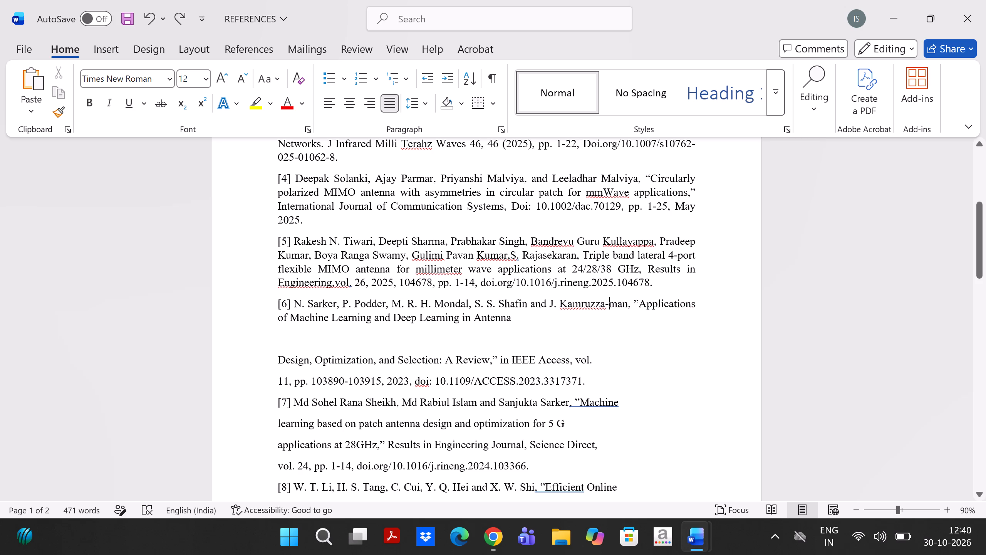
Merge the remaining broken lines of reference [6] into one paragraph, with a space before "Design" and none between "vol." and "11".
left_click(277, 357)
key("BackSpace")
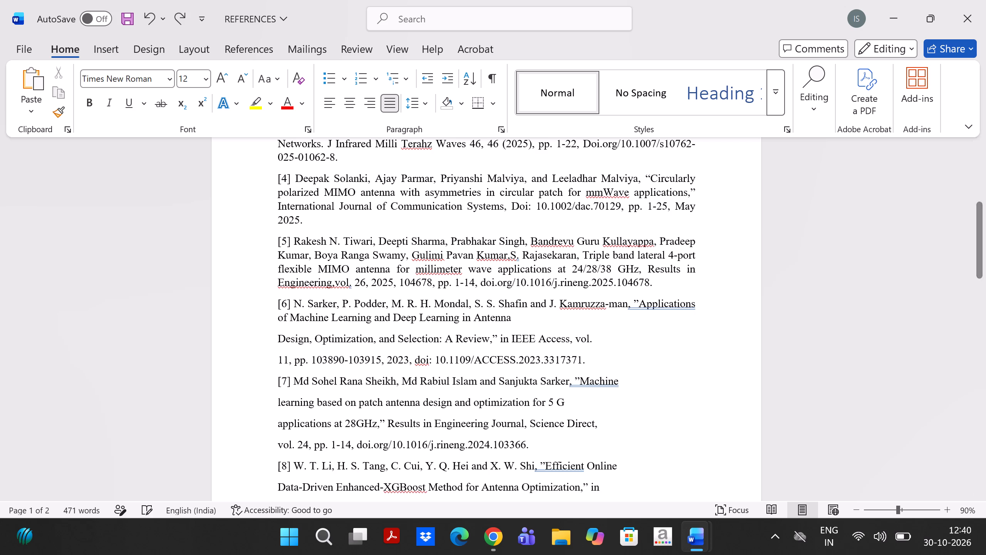
key("BackSpace")
key("space")
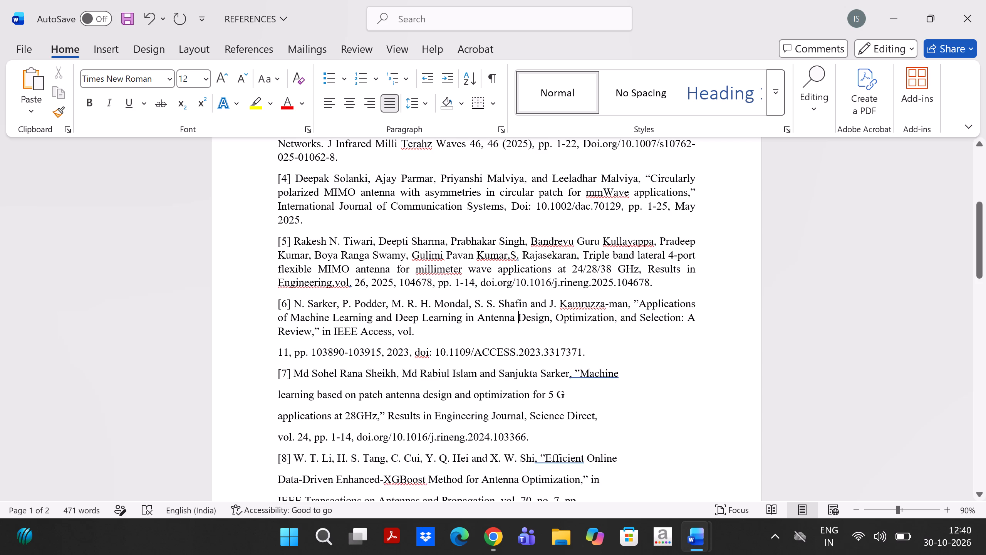
left_click(277, 355)
key("BackSpace")
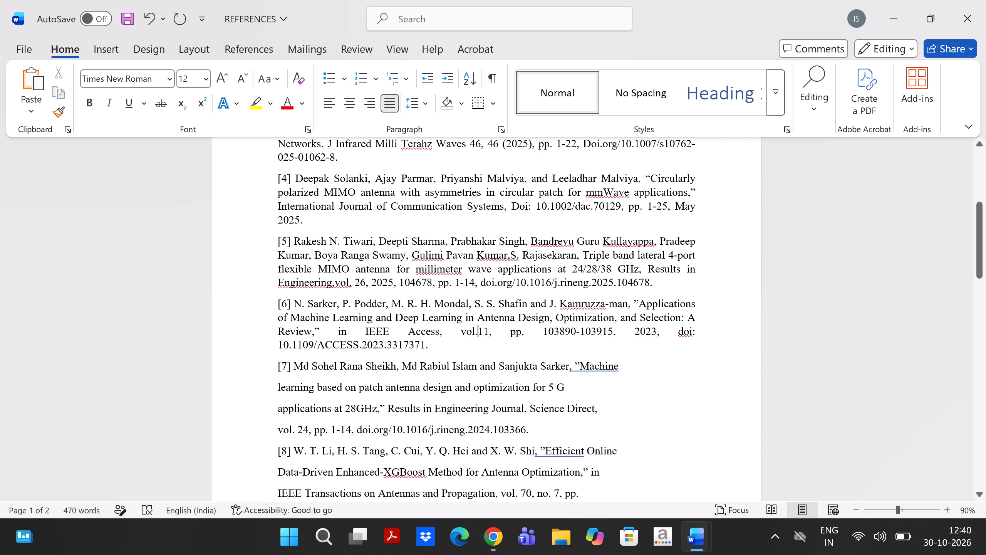
Merge the four broken lines of reference [7] into one continuous paragraph, with a space at each join.
left_click(280, 390)
key("Left")
key("BackSpace")
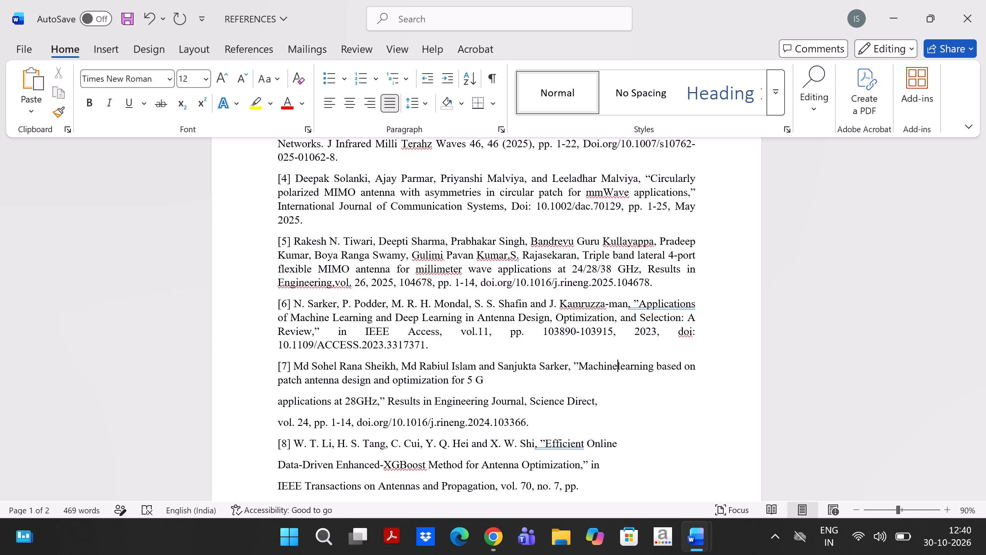
key("space")
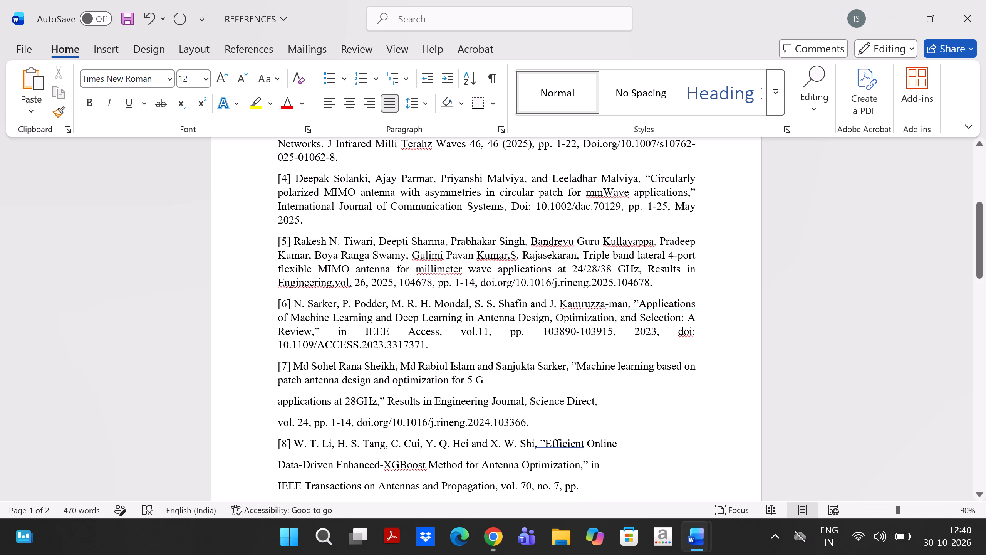
left_click(277, 405)
key("BackSpace")
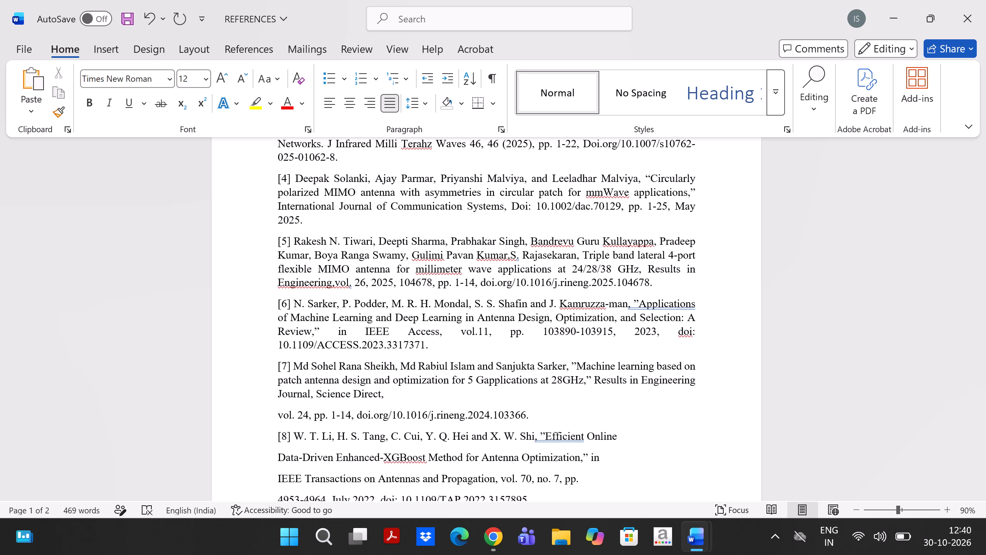
key("space")
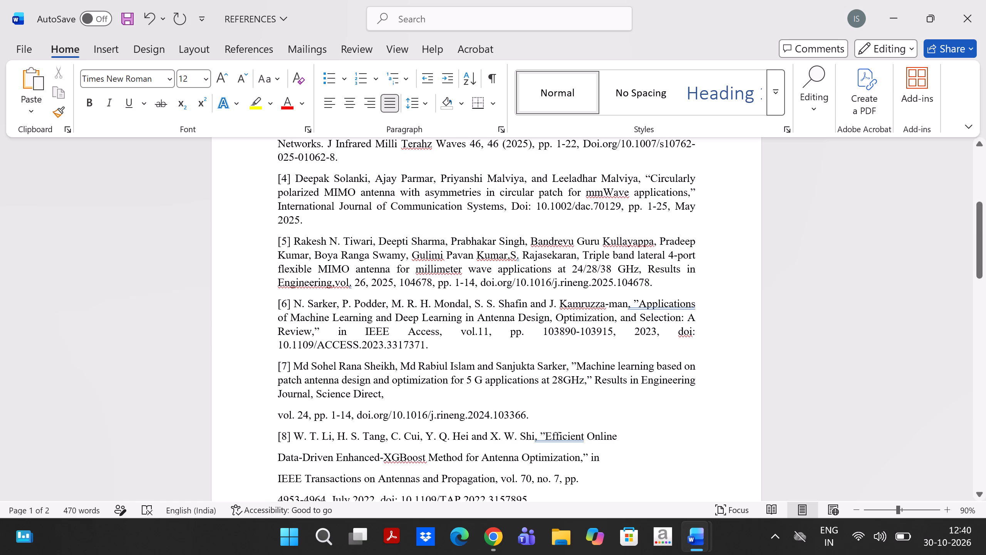
left_click(274, 416)
key("BackSpace")
key("space")
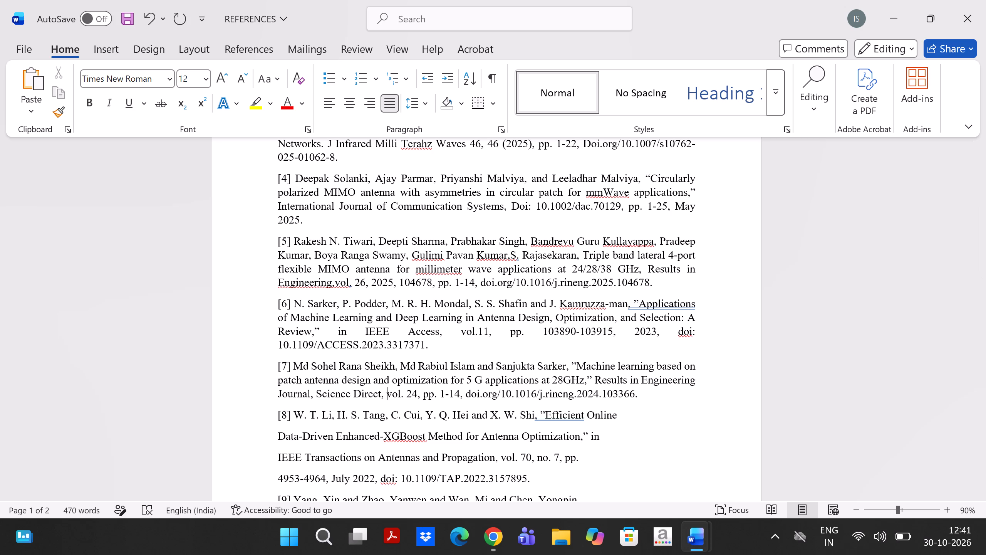
Join the "Data-Driven" line of reference [8] to the line above, separated by a space.
scroll(302, 417, "down", 1)
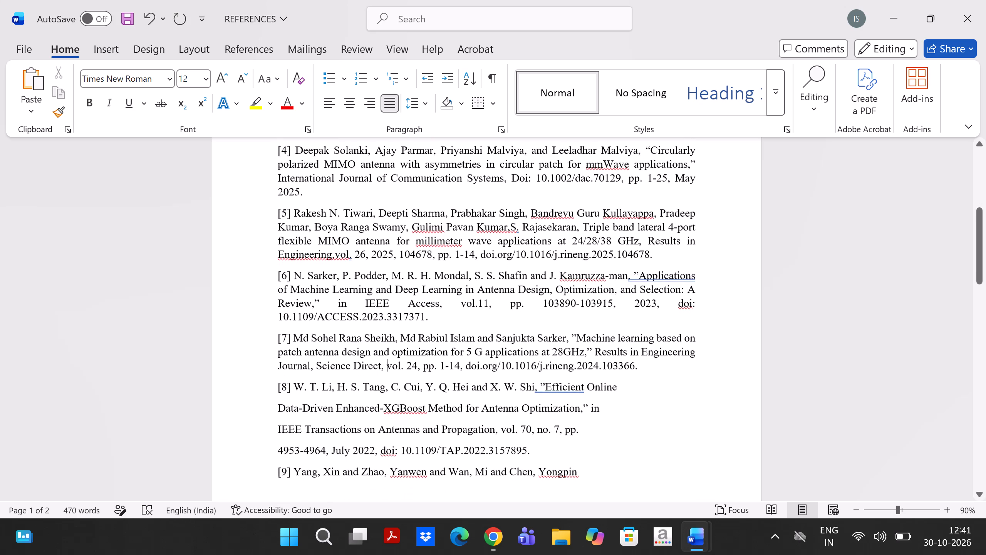
left_click(278, 408)
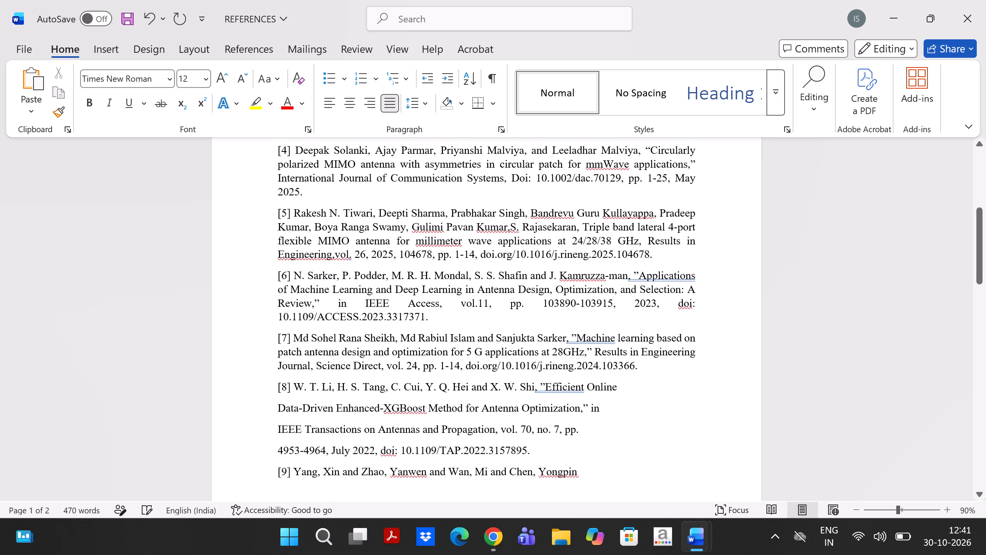
key("BackSpace")
key("space")
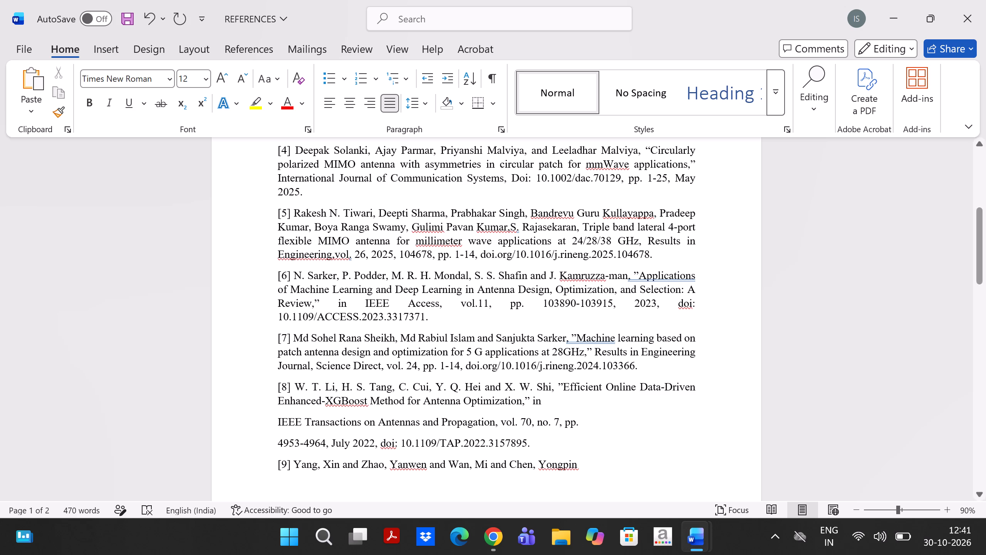
Merge the remaining broken lines of reference [8] into one paragraph, with a space before "IEEE" and none between "pp." and "4953-4964".
left_click(275, 420)
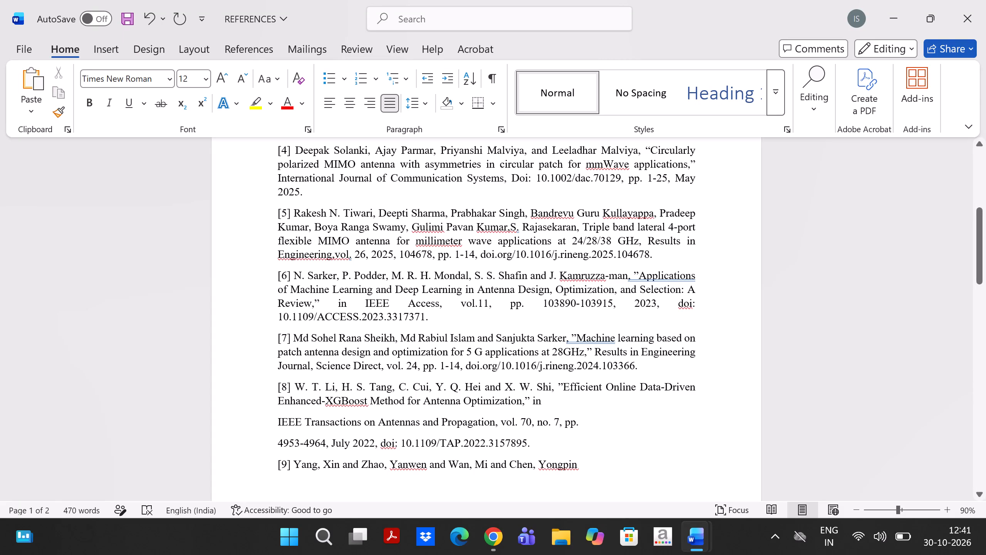
key("BackSpace")
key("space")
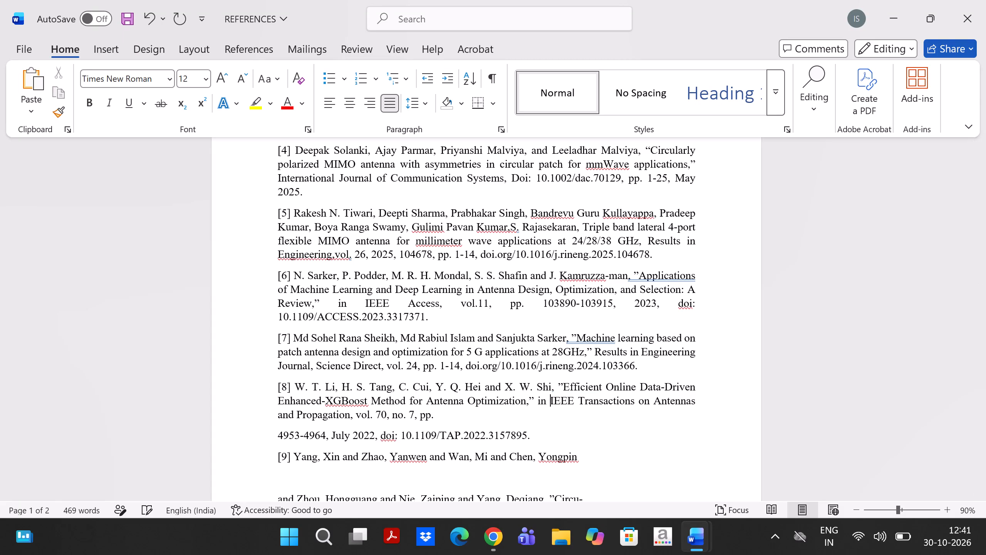
left_click(277, 440)
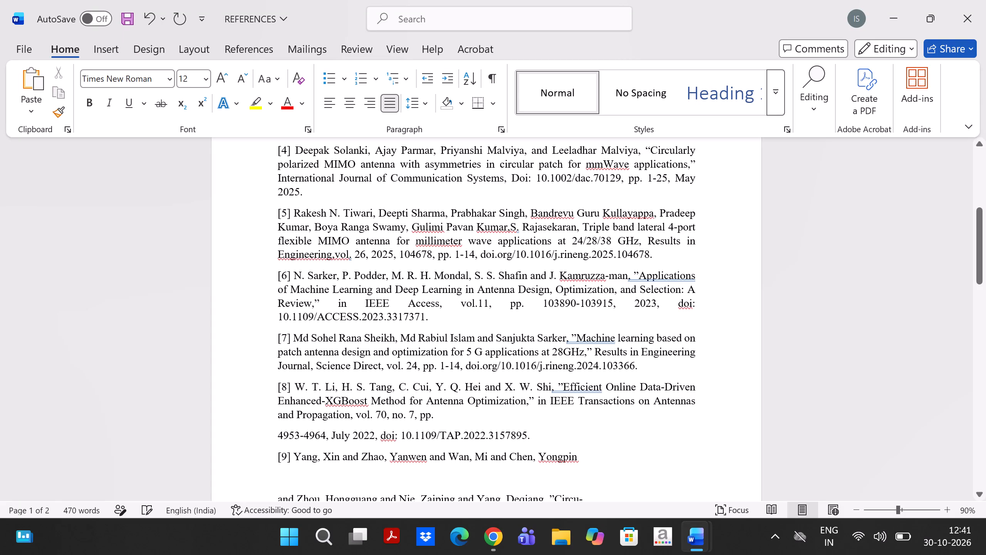
key("BackSpace")
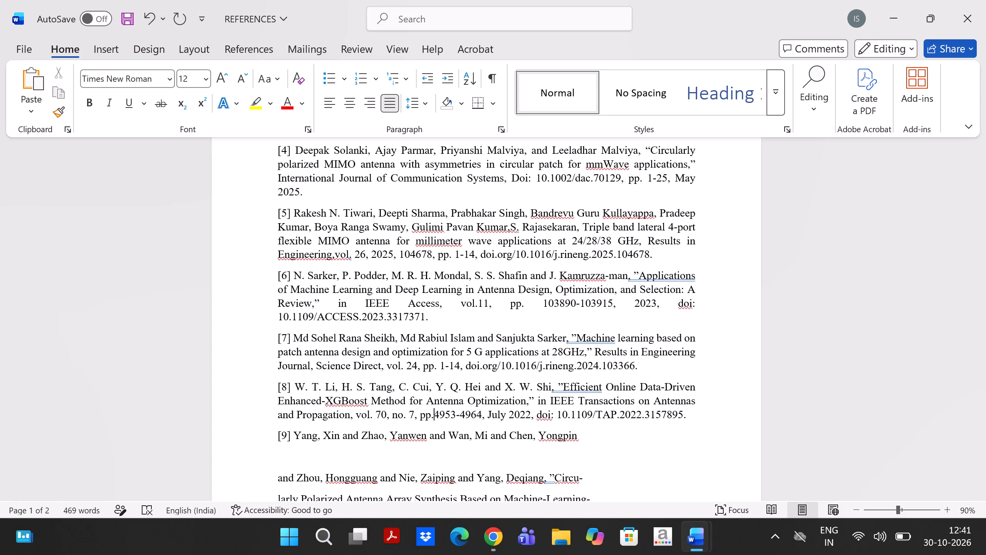
Join the "and Zhou" line of reference [9] to its first line, removing the blank gap between them.
scroll(277, 440, "down", 1)
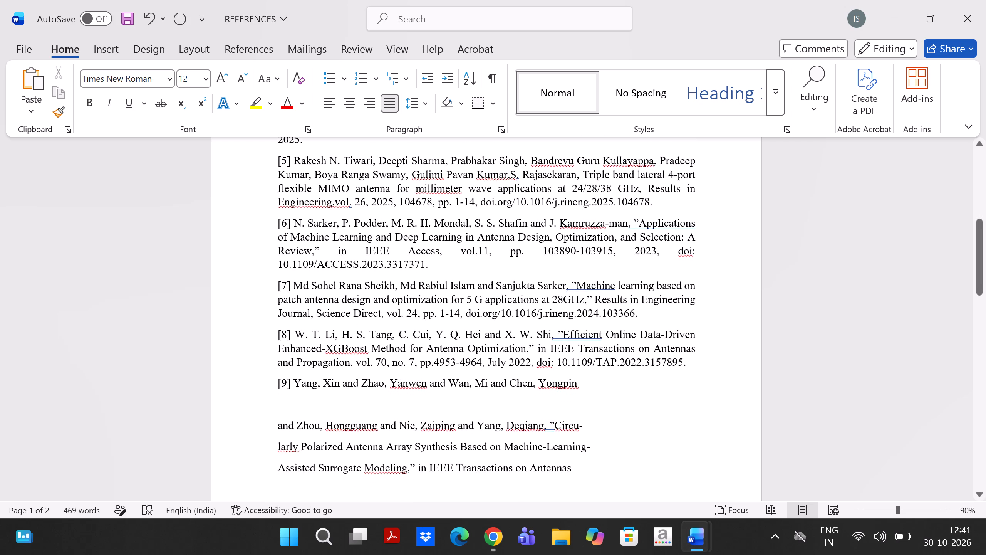
left_click(278, 424)
left_click(278, 424)
key("BackSpace")
key("BackSpace")
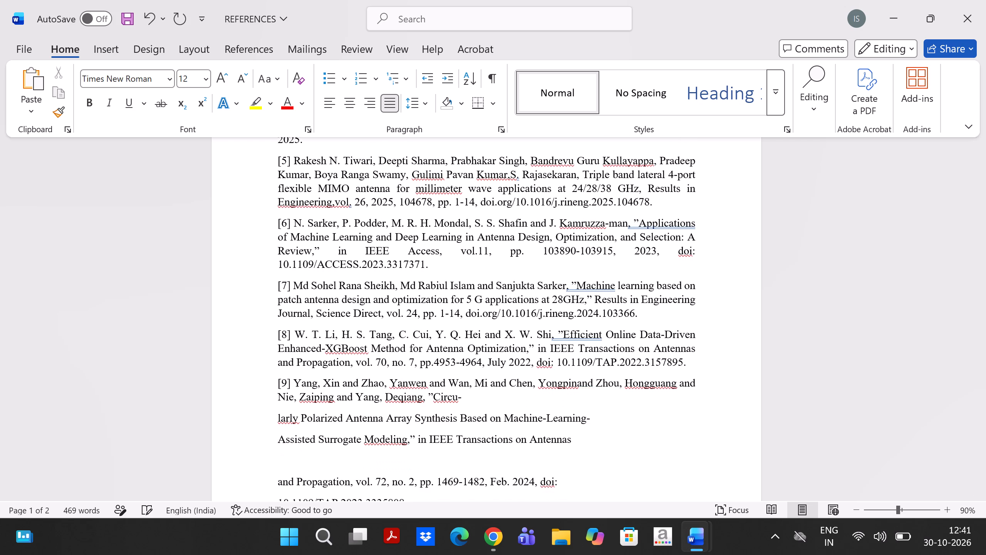
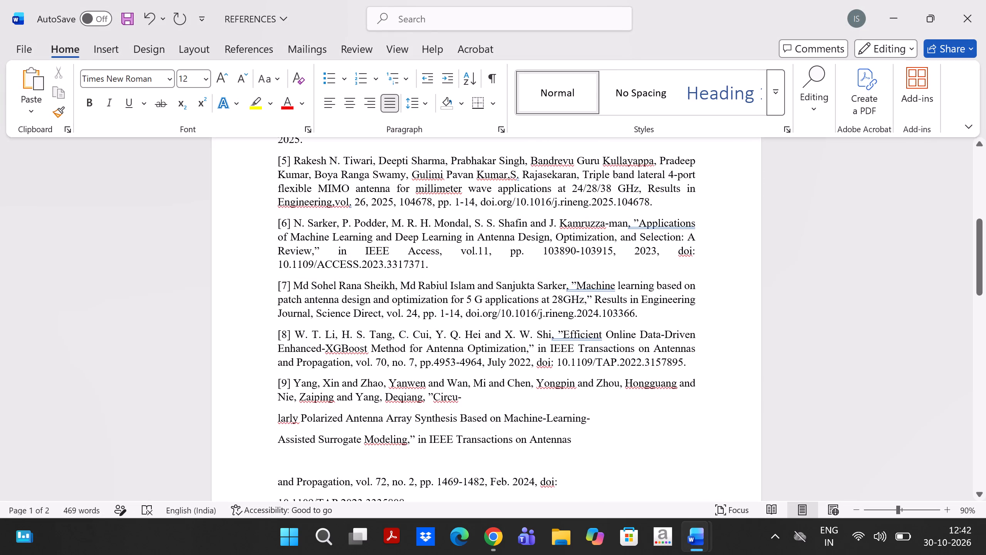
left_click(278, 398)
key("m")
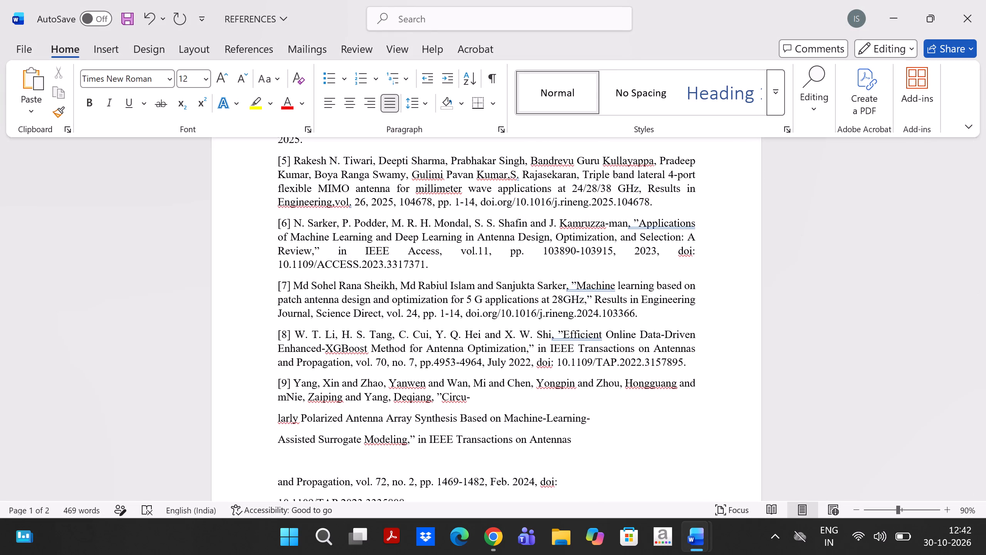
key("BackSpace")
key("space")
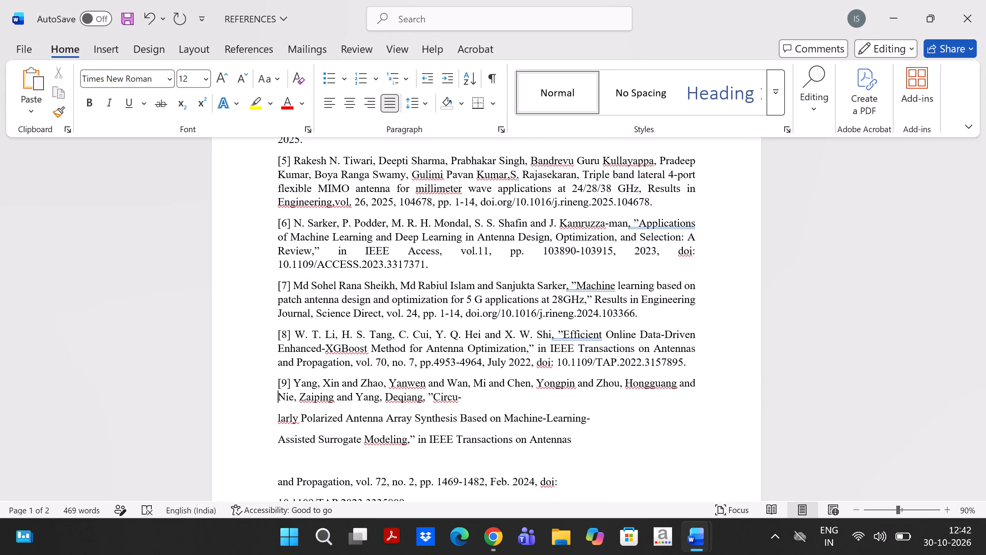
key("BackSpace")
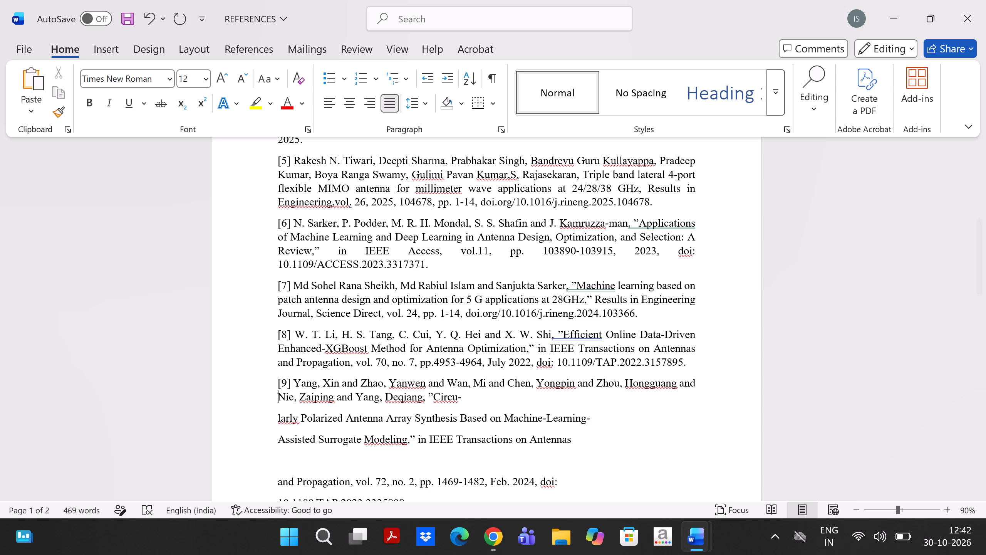
Join the broken title lines of reference [9], making "Circularly" one word and replacing the hyphen before "Assisted" with a space.
left_click(278, 413)
key("BackSpace")
key("BackSpace")
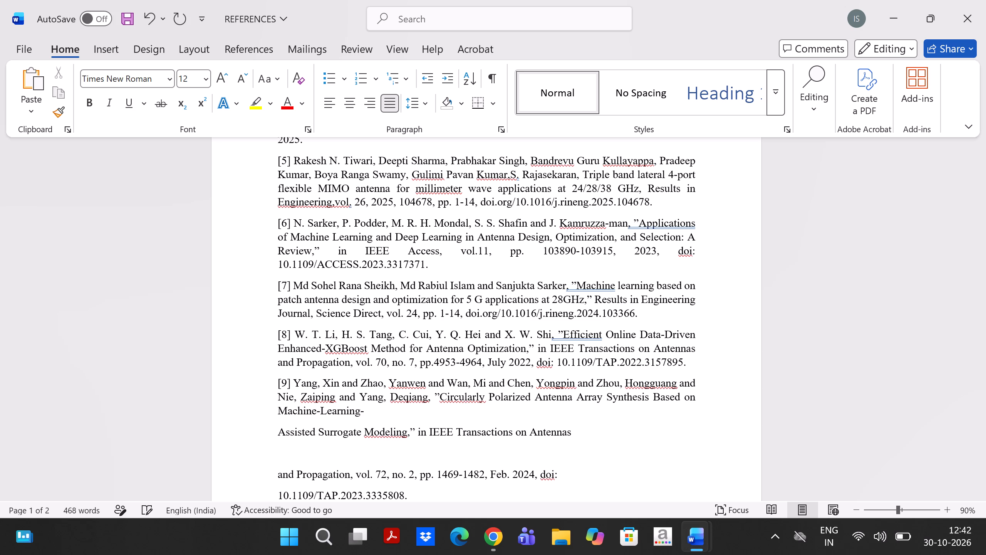
left_click(278, 435)
key("BackSpace")
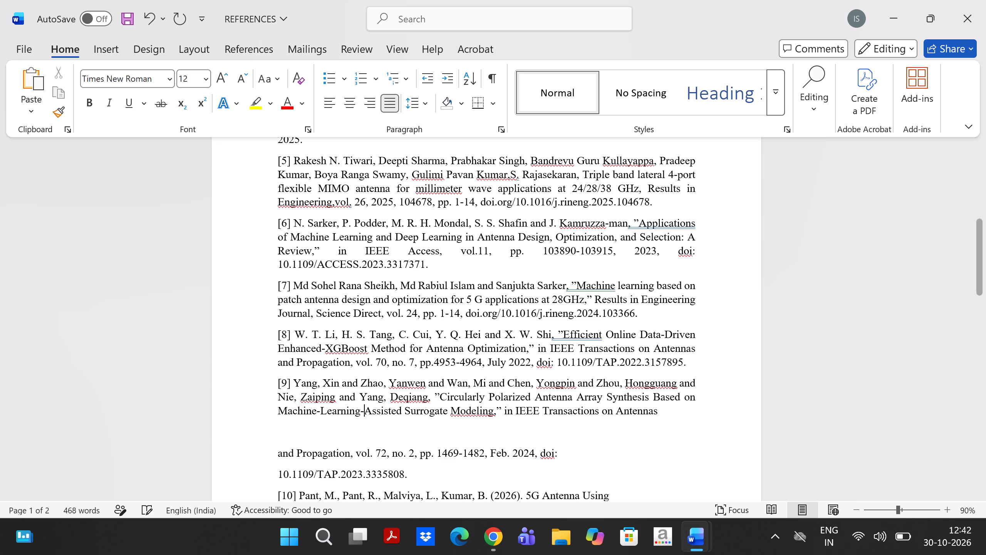
key("BackSpace")
key("space")
Remove the blank line in reference [9] and join the "and Propagation" and DOI lines to its paragraph, with a space at each join.
scroll(278, 435, "down", 1)
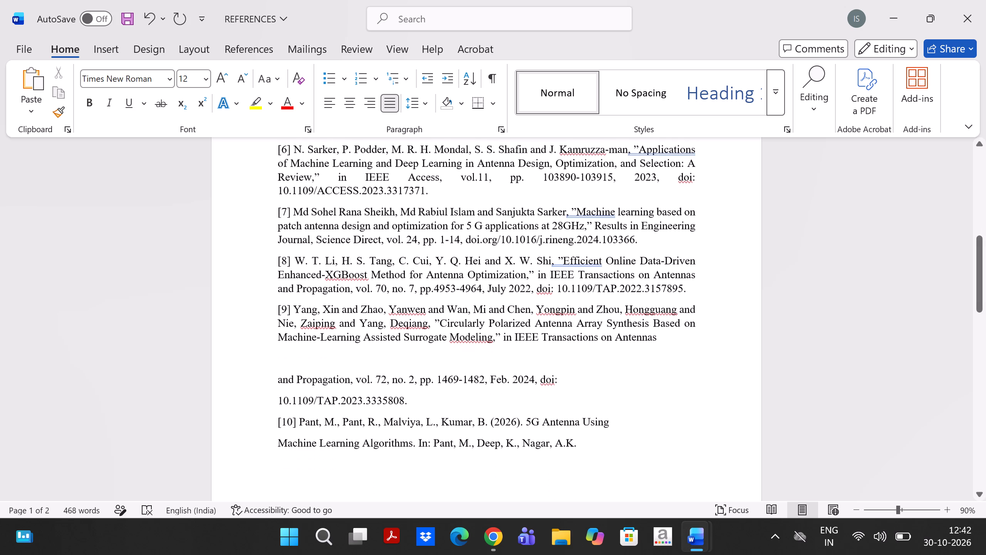
scroll(278, 435, "down", 1)
left_click(276, 368)
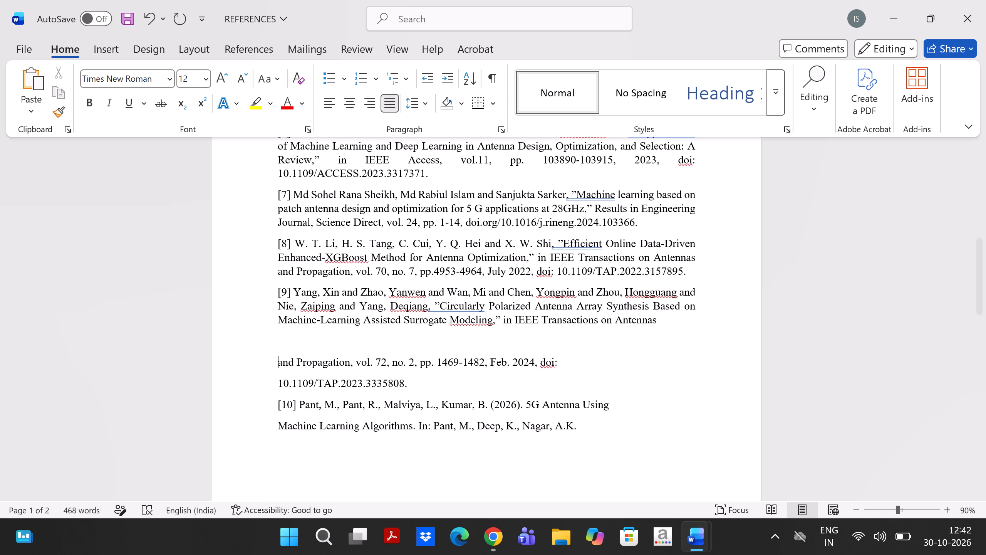
key("BackSpace")
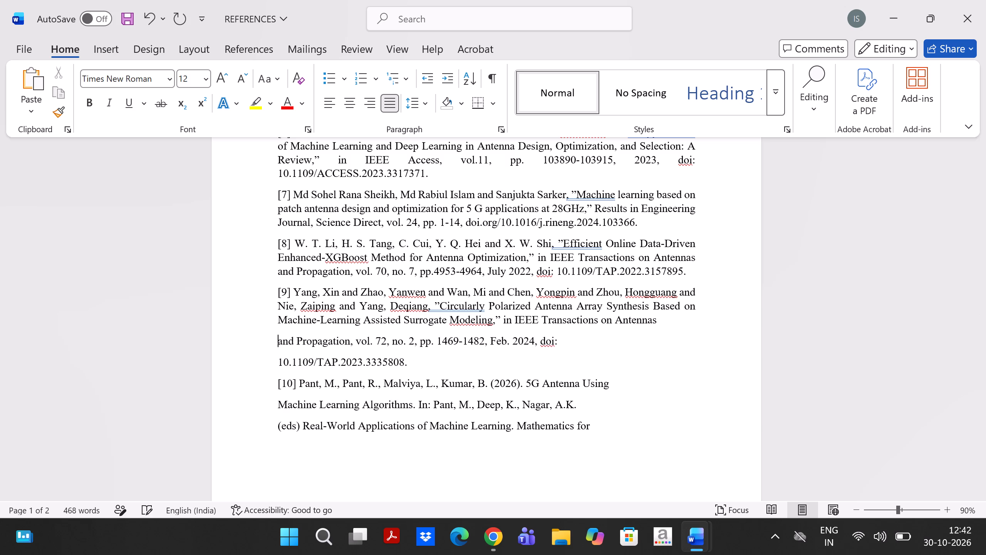
key("BackSpace")
key("space")
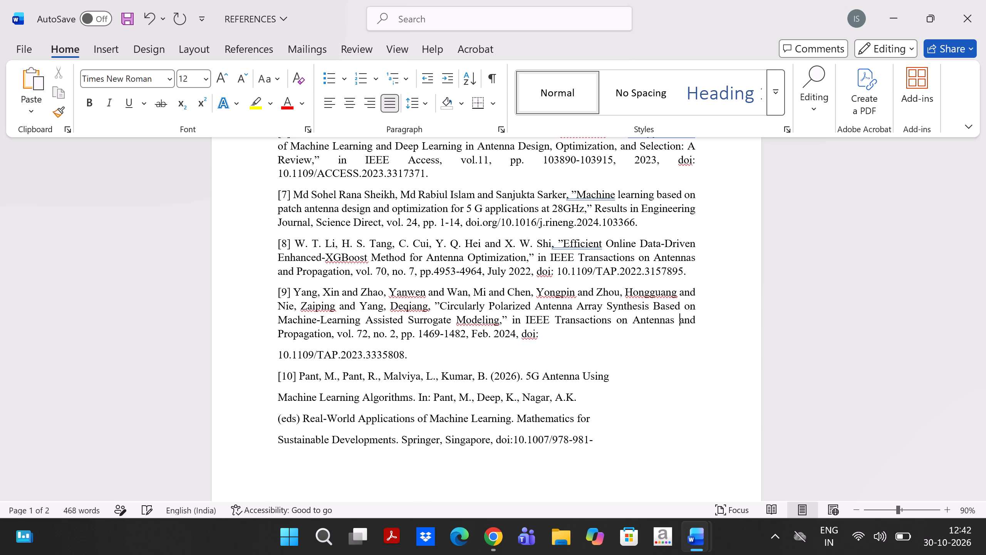
left_click(279, 355)
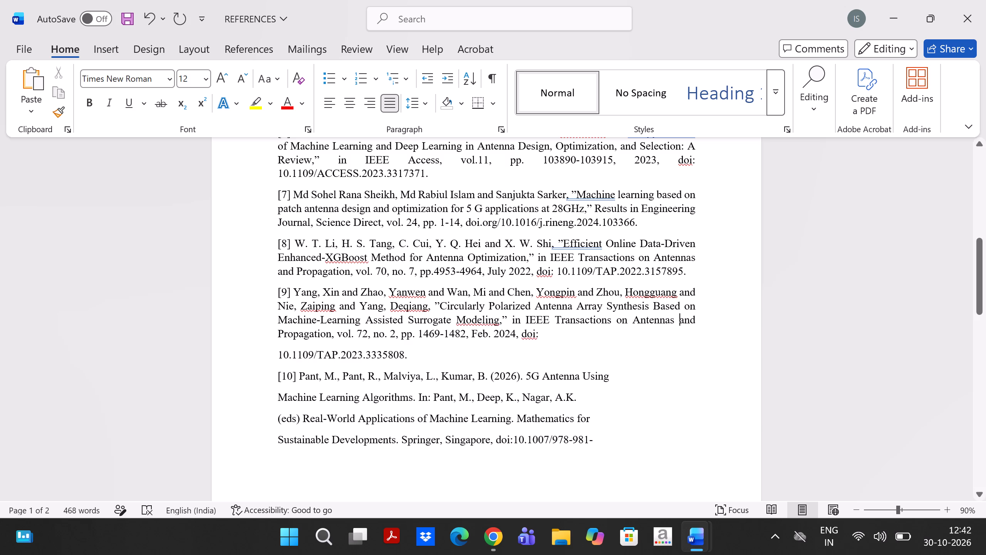
key("BackSpace")
key("space")
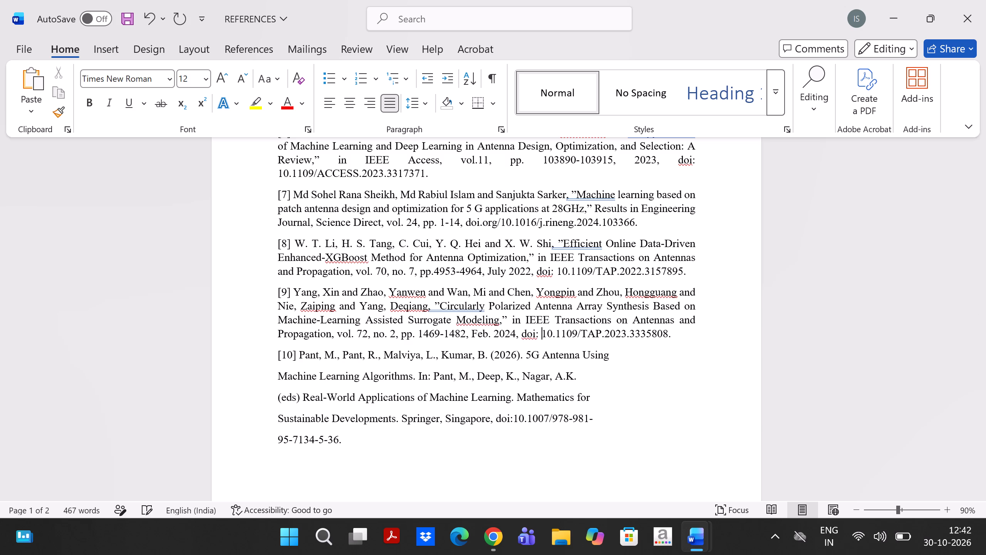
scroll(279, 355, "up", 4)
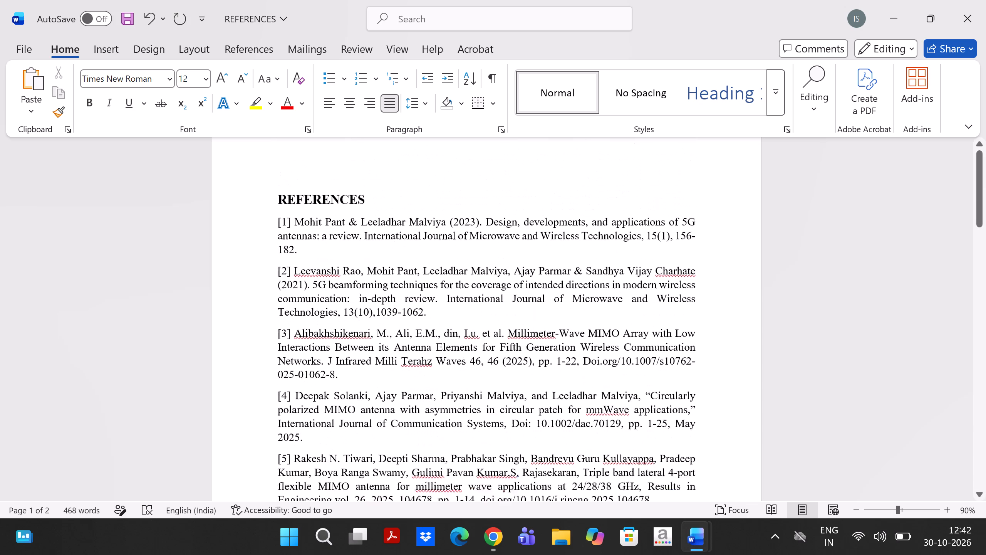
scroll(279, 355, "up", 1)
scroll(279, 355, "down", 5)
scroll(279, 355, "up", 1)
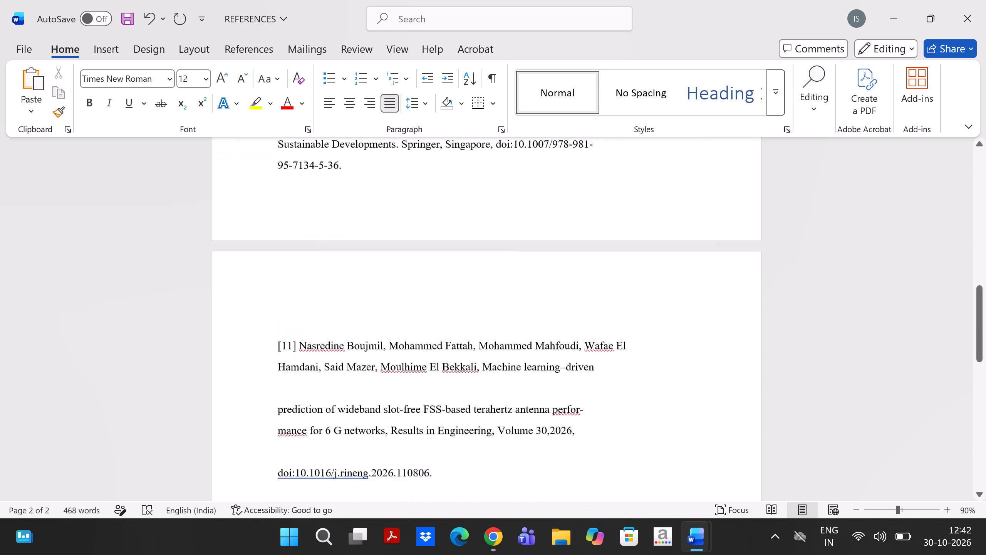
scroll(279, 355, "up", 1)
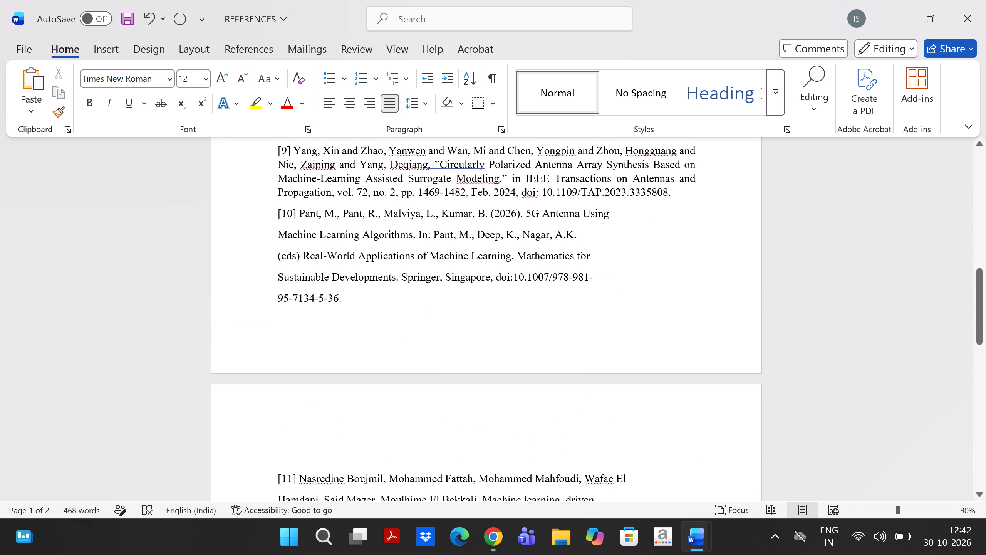
Merge the last four broken lines of reference [10] into one paragraph, with no space inside the DOI and a space before "Sustainable".
left_click(277, 304)
key("BackSpace")
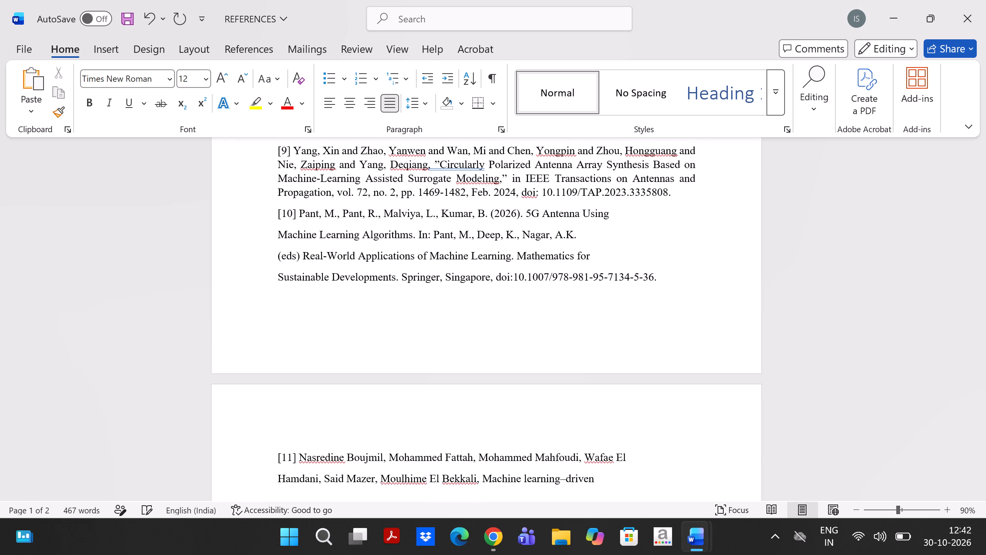
scroll(277, 304, "down", 2)
scroll(277, 304, "up", 1)
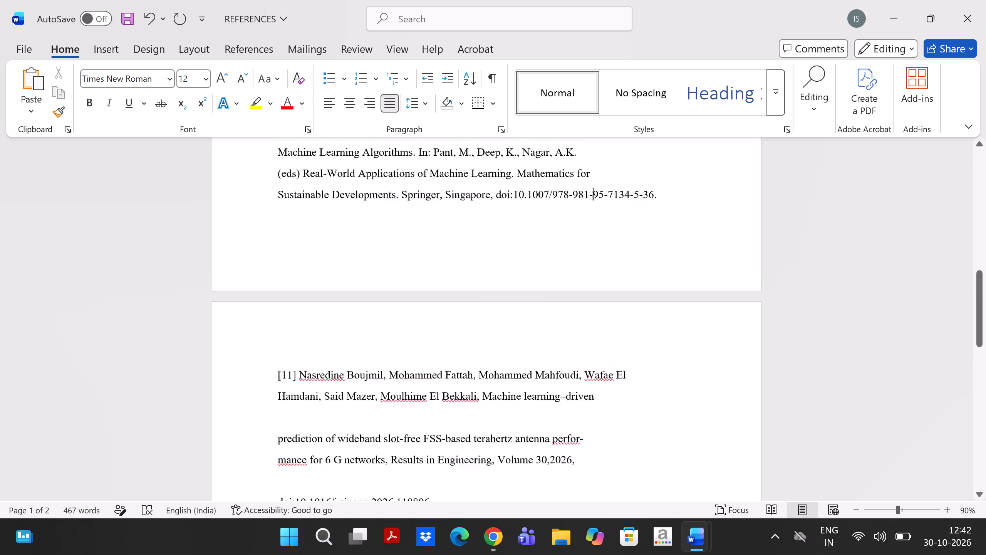
scroll(277, 304, "up", 1)
left_click(277, 302)
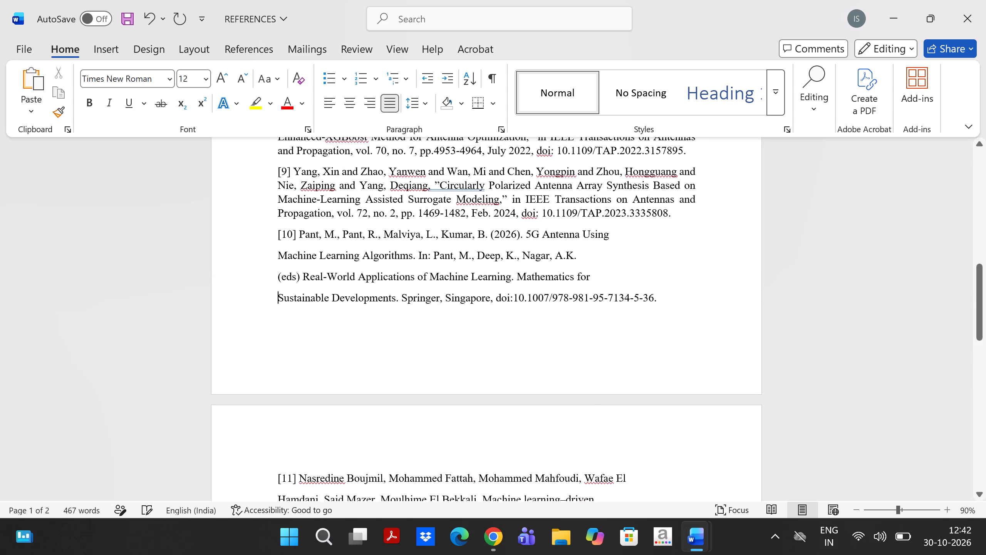
key("BackSpace")
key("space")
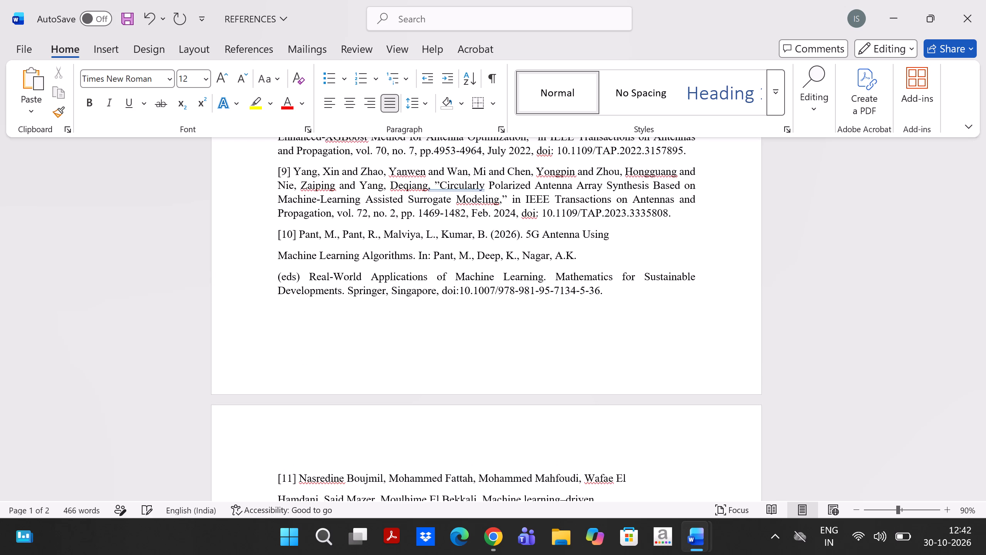
left_click(276, 276)
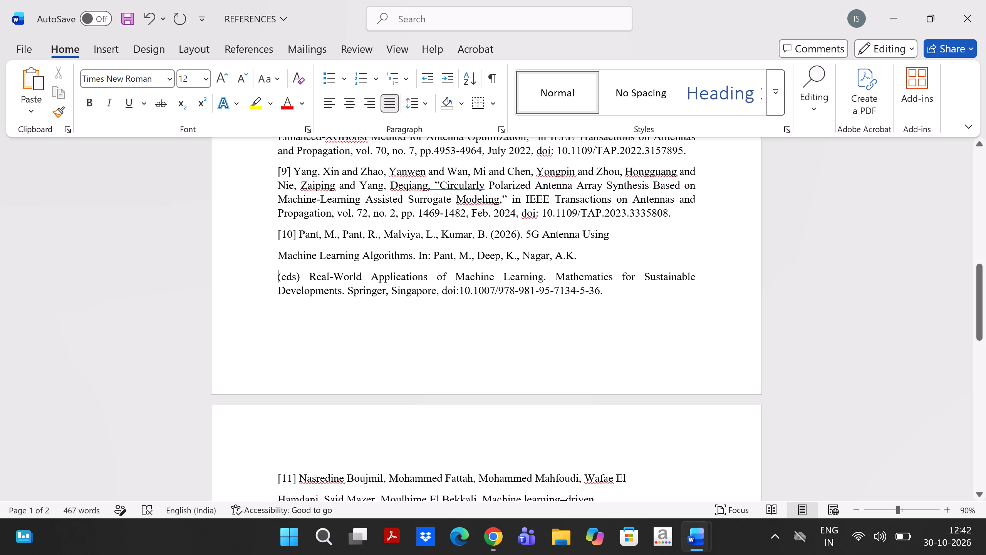
key("BackSpace")
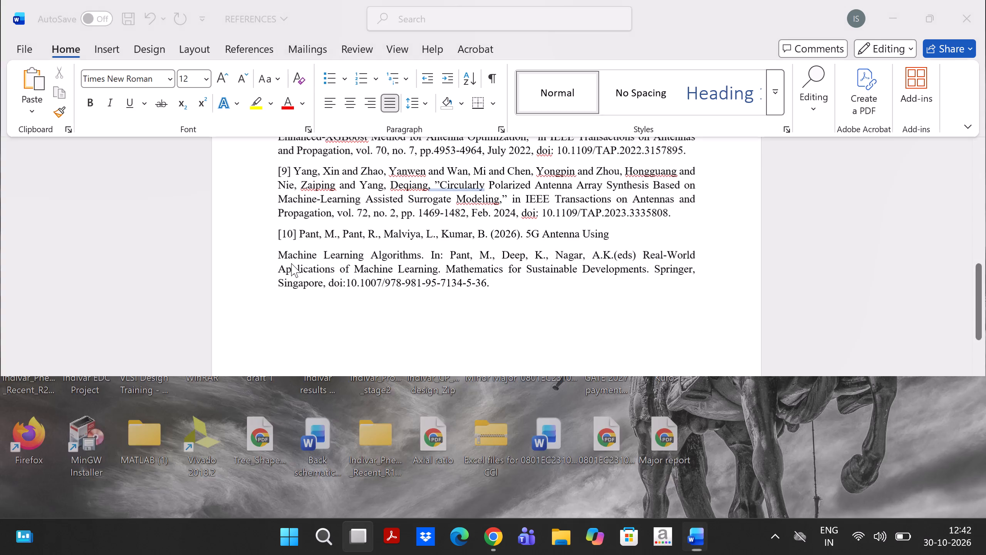
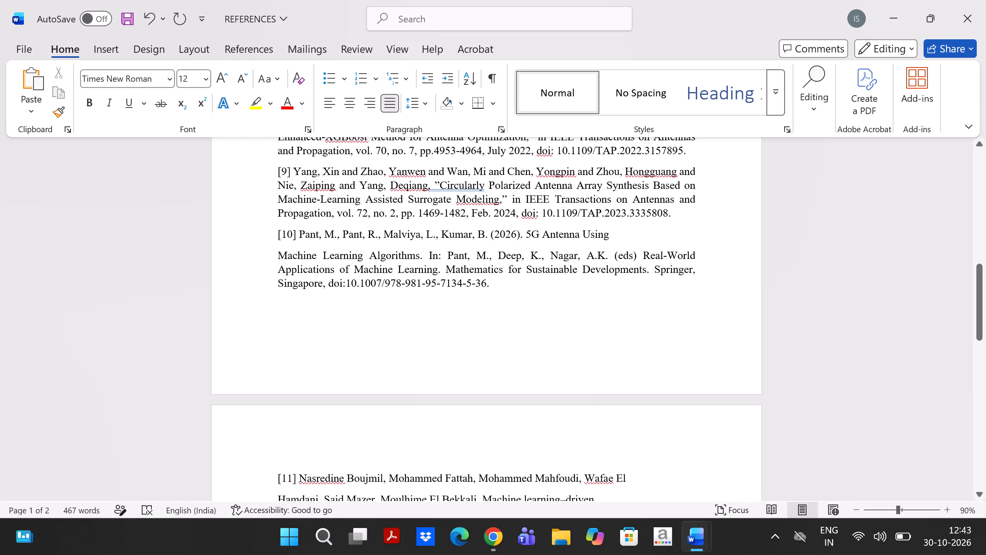
Join the "Machine Learning Algorithms" line of reference [10] to the line above, separated by a space.
left_click(275, 258)
key("BackSpace")
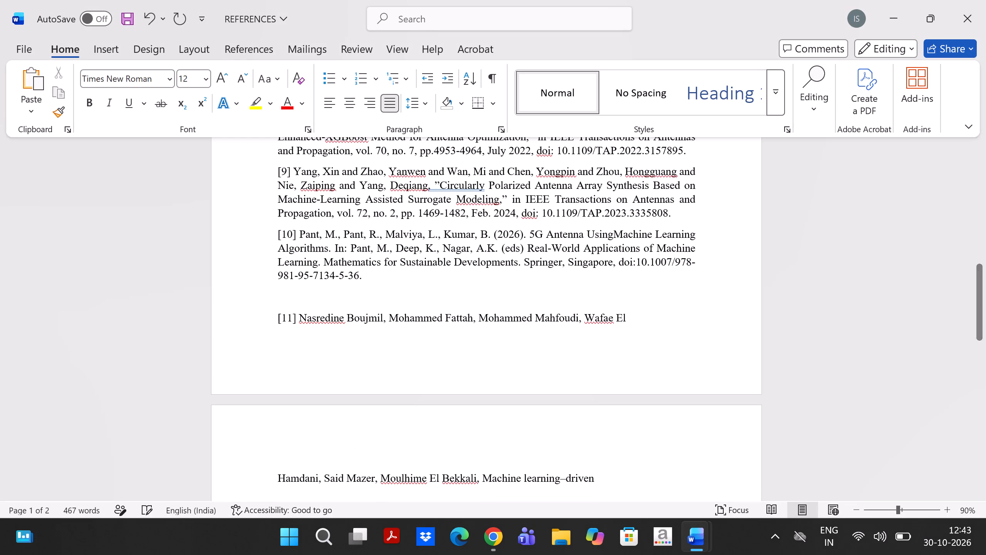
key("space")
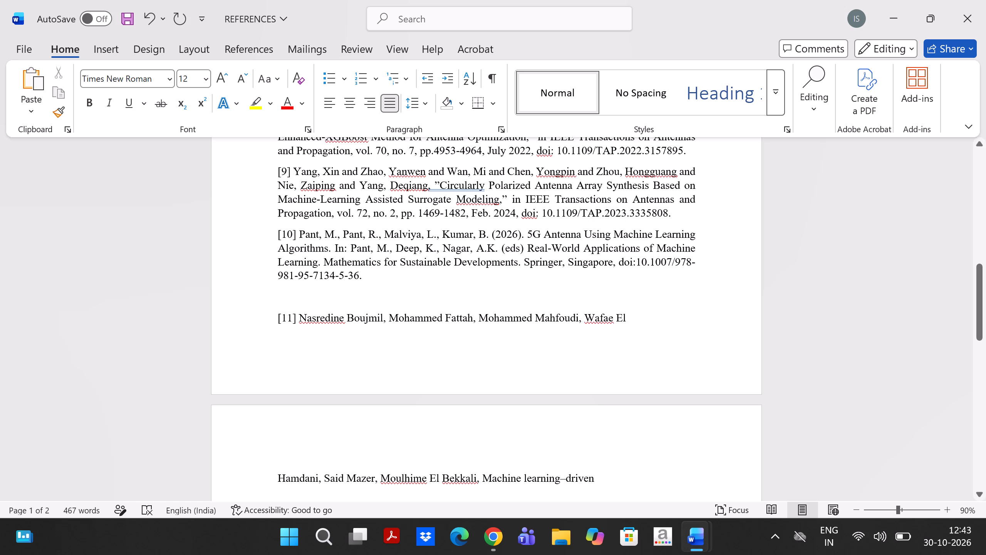
Insert an empty line before reference [11] so that its opening line moves to the second page.
left_click(276, 315)
key("Return")
Join the second author line of reference [11] to the first, with a single space at the join.
scroll(276, 315, "down", 2)
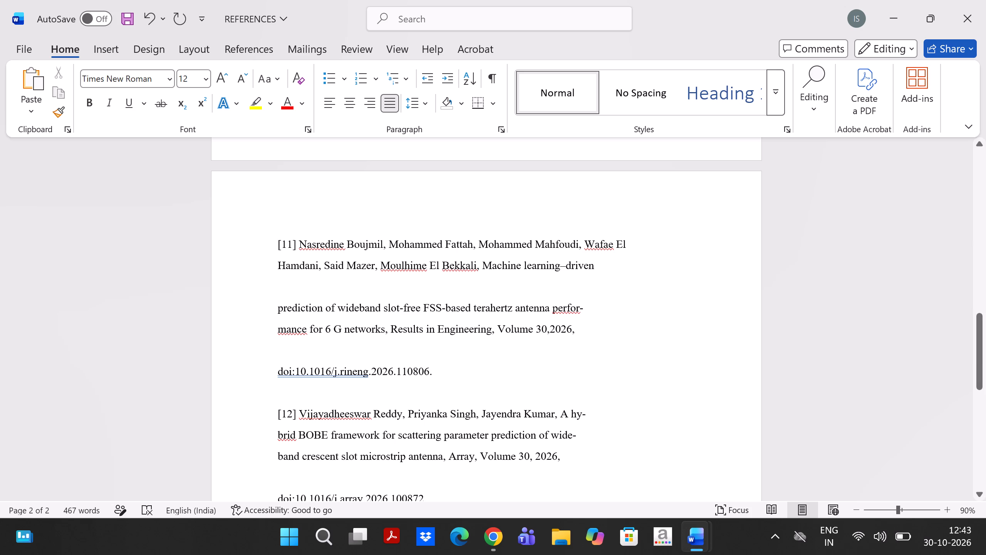
scroll(483, 256, "down", 1)
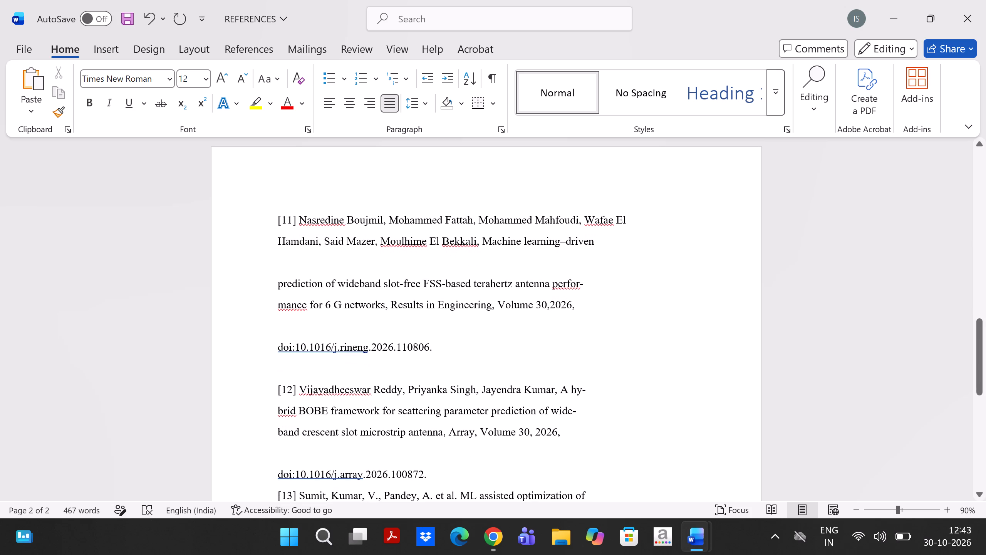
left_click(276, 247)
key("BackSpace")
key("space")
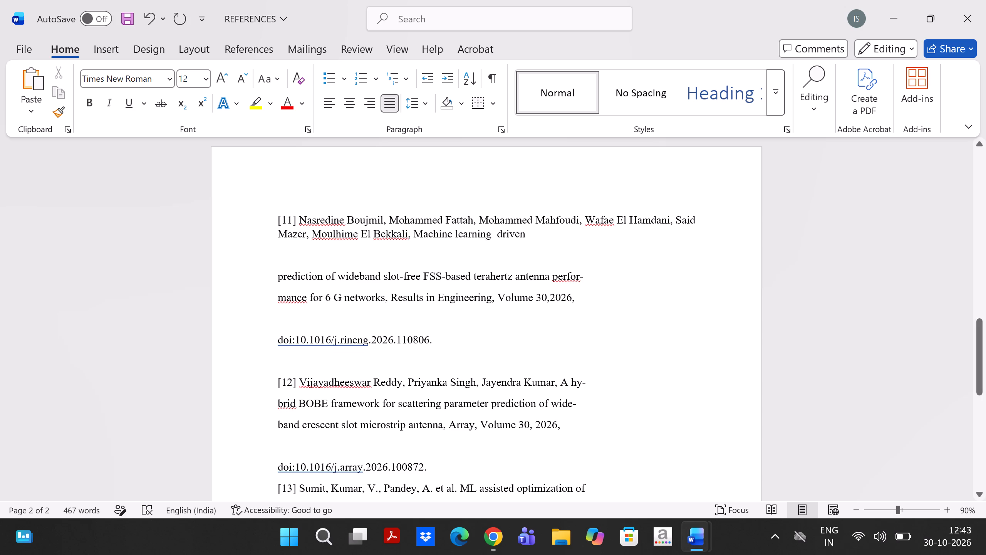
left_click(275, 235)
key("BackSpace")
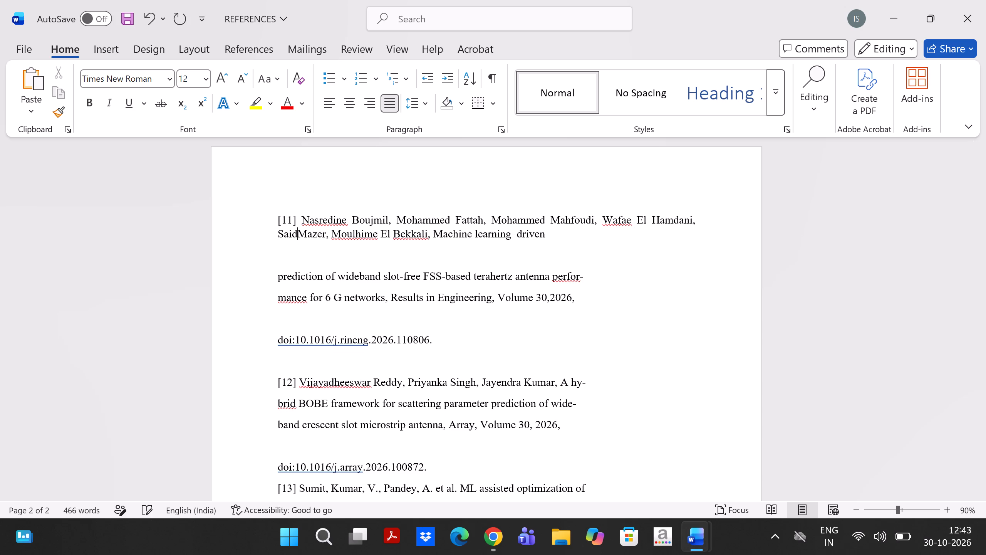
key("space")
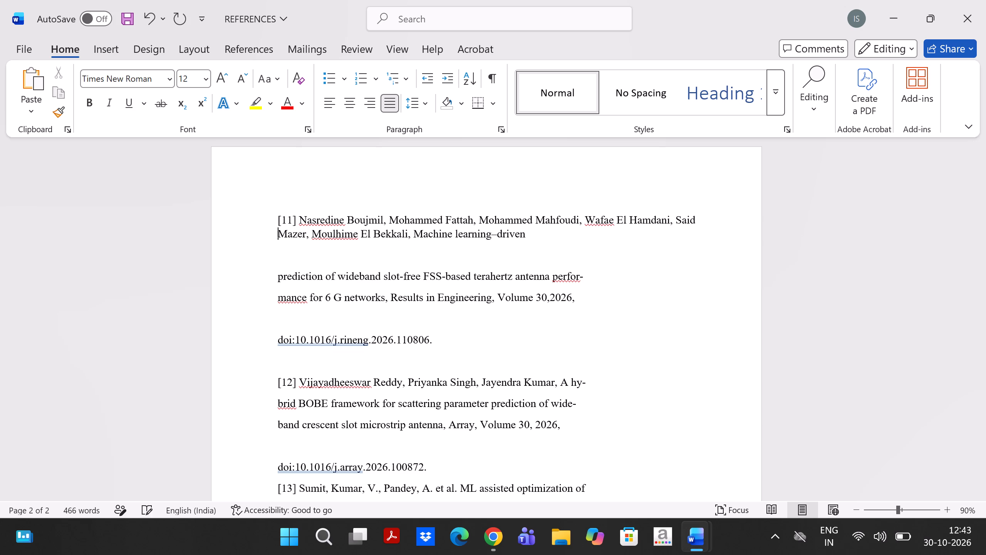
Remove the blank line within reference [11]'s title and join its broken lines, adding a space before "prediction" and making "performance" one word.
scroll(275, 235, "down", 1)
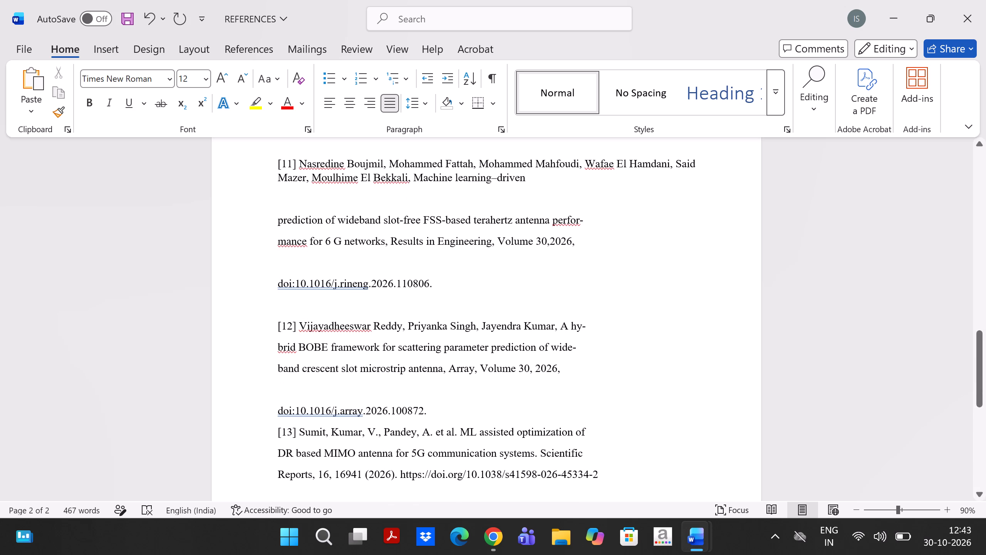
left_click(277, 222)
key("BackSpace")
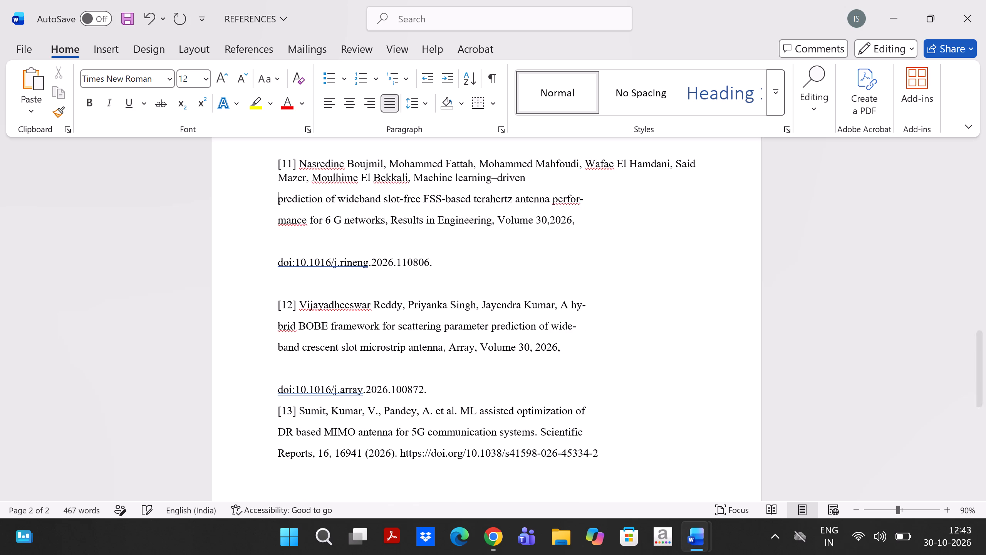
key("BackSpace")
key("space")
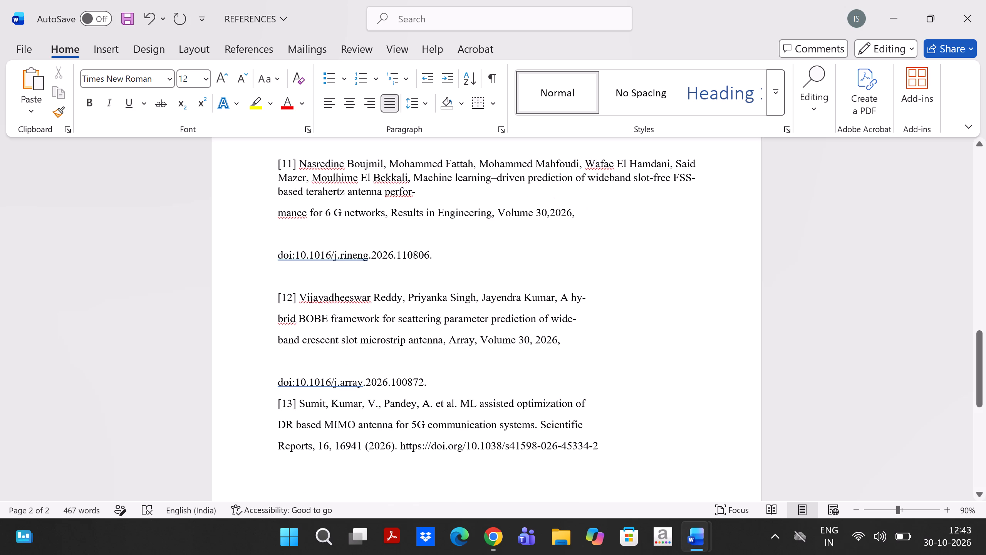
left_click(274, 216)
key("BackSpace")
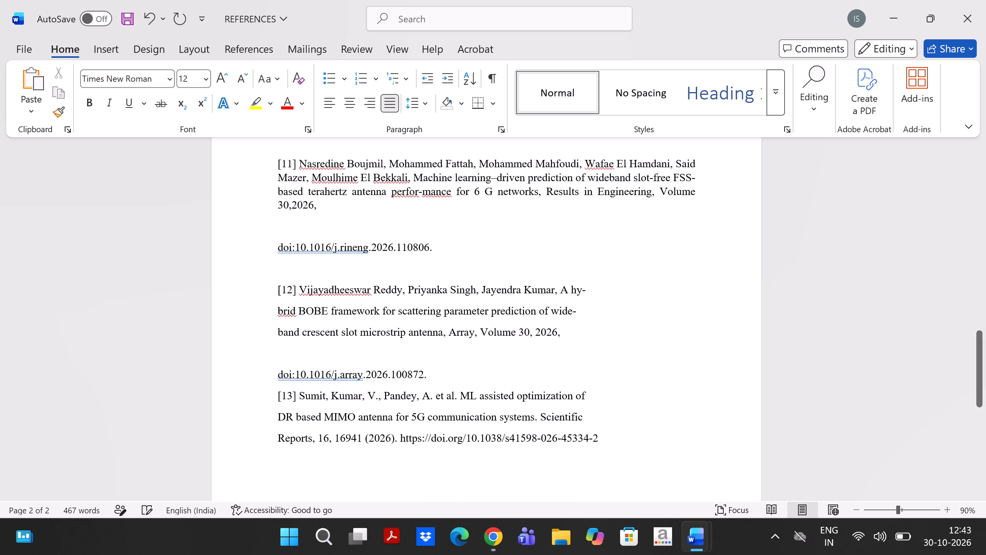
key("BackSpace")
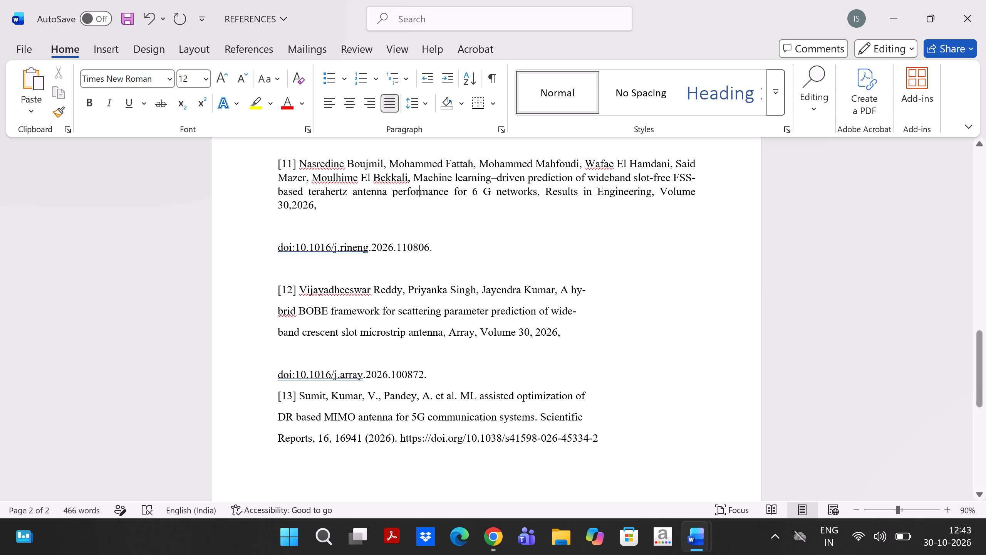
Remove the blank lines around reference [11]'s DOI line and join the DOI directly after "30,2026,".
scroll(449, 210, "down", 1)
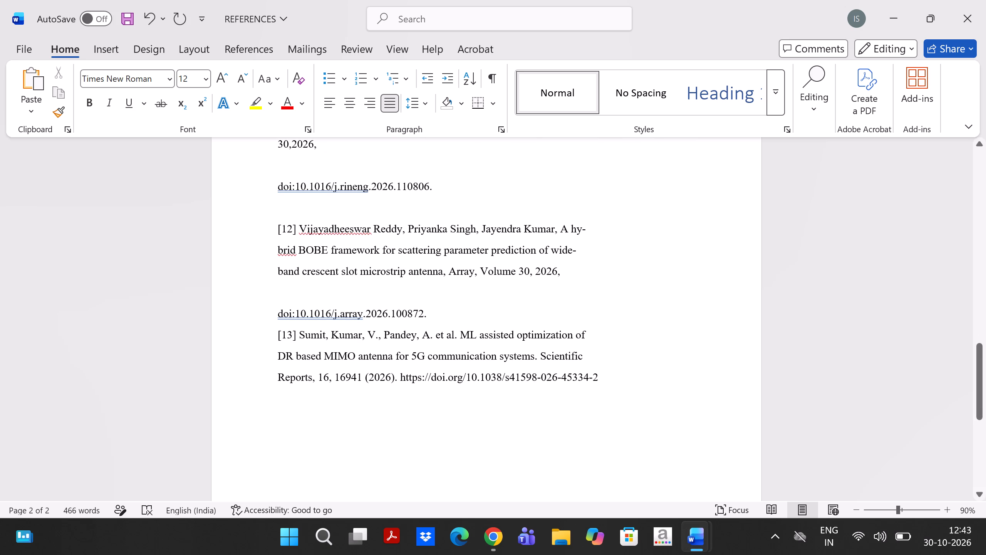
left_click(275, 187)
key("BackSpace")
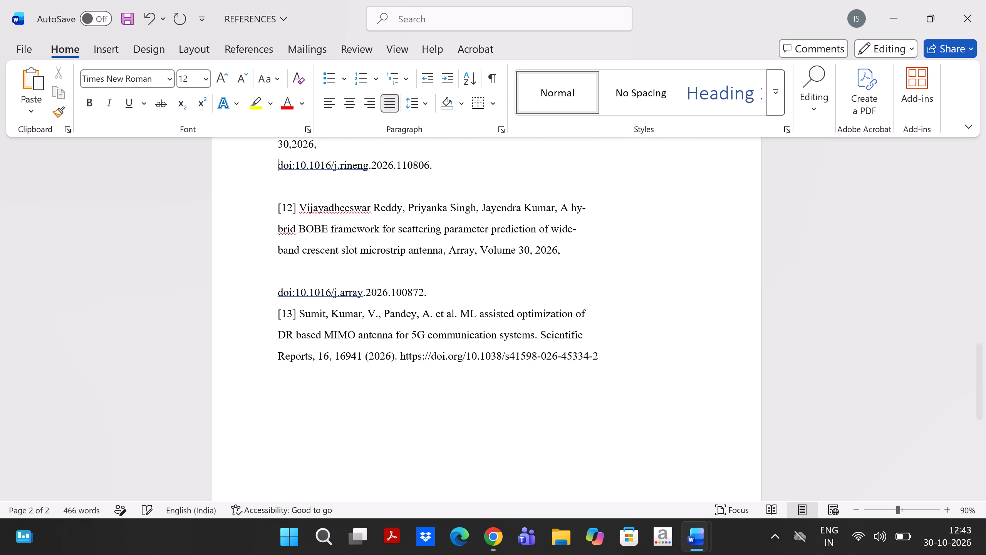
key("BackSpace")
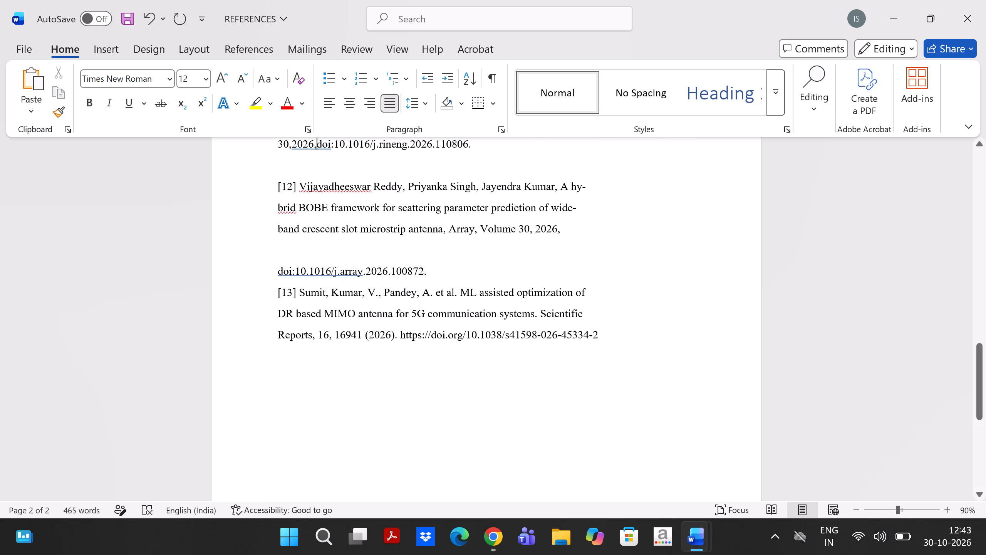
left_click(302, 168)
scroll(302, 168, "up", 5)
scroll(302, 168, "down", 1)
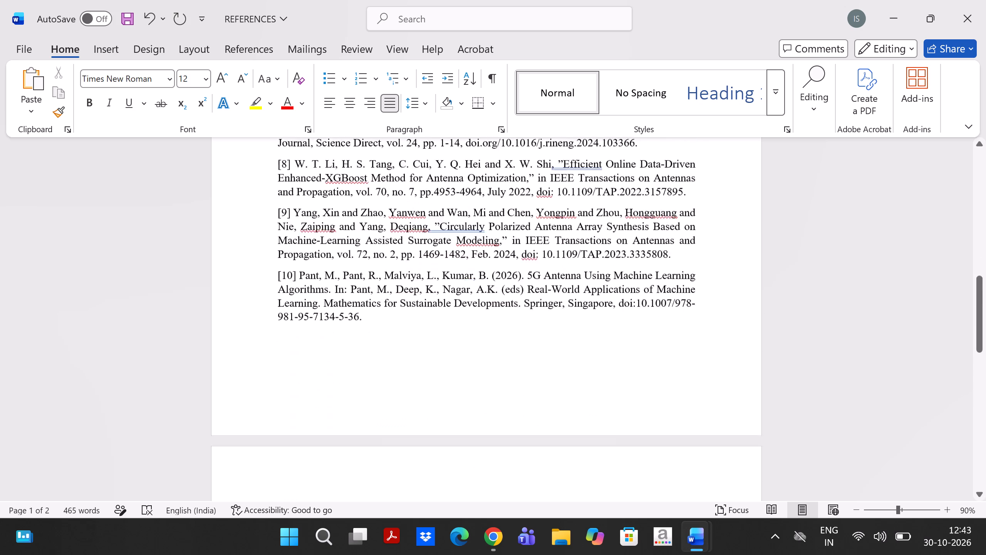
scroll(302, 168, "down", 1)
key("BackSpace")
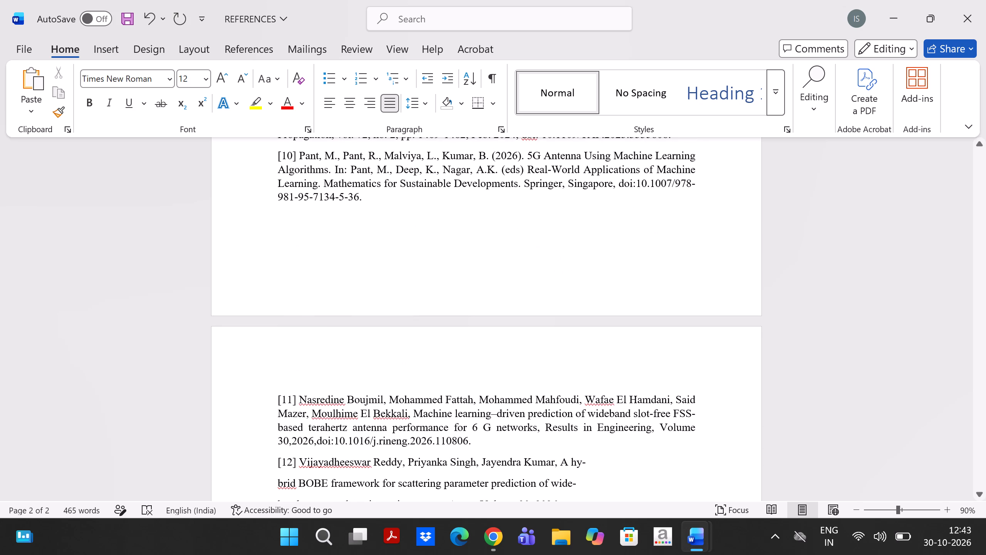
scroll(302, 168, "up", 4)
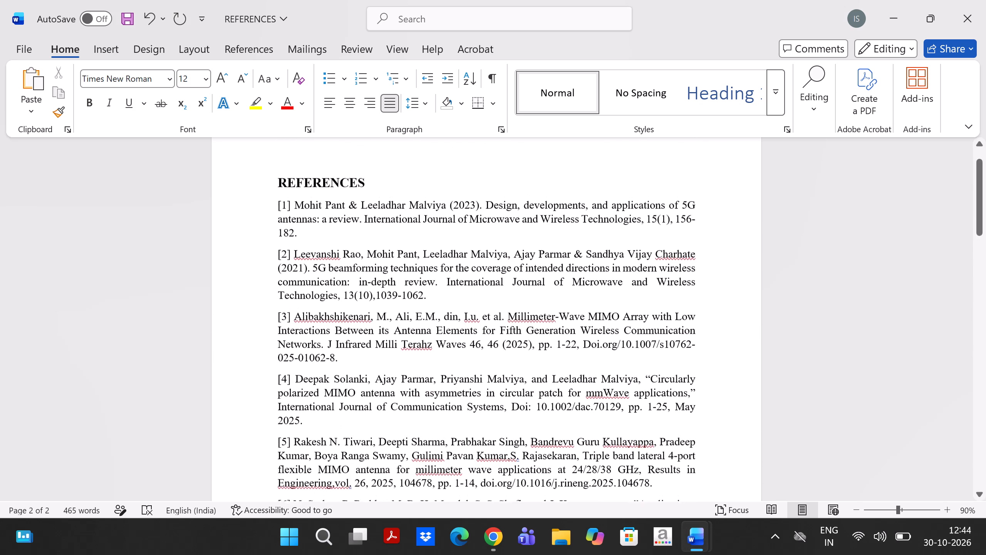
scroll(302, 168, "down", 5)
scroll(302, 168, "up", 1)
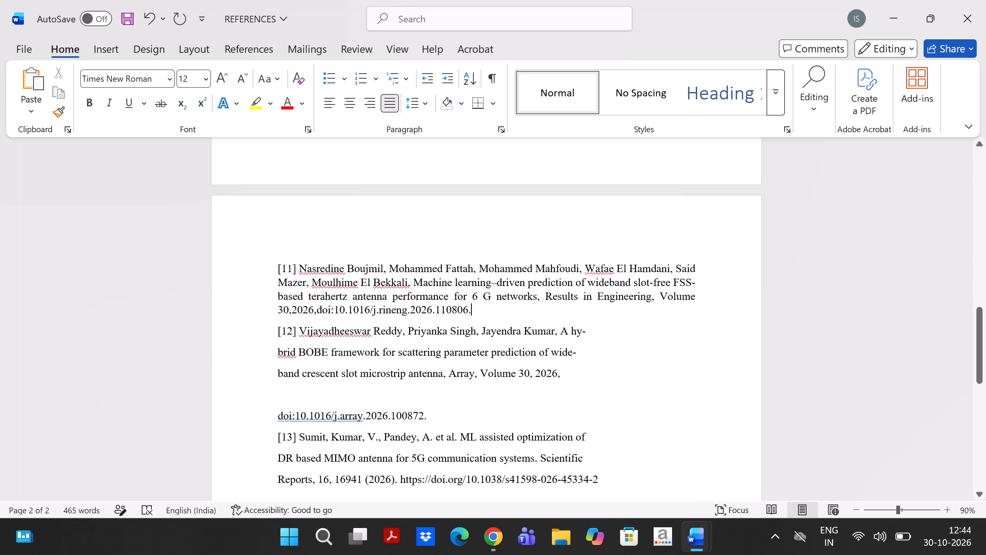
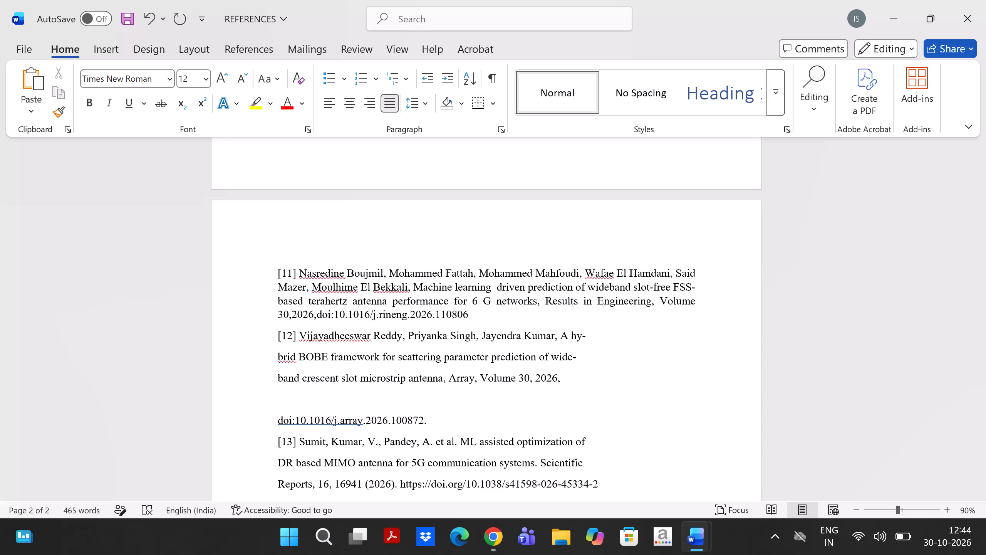
Undo the deletion of the full stop at the end of reference [11].
key("ctrl+z")
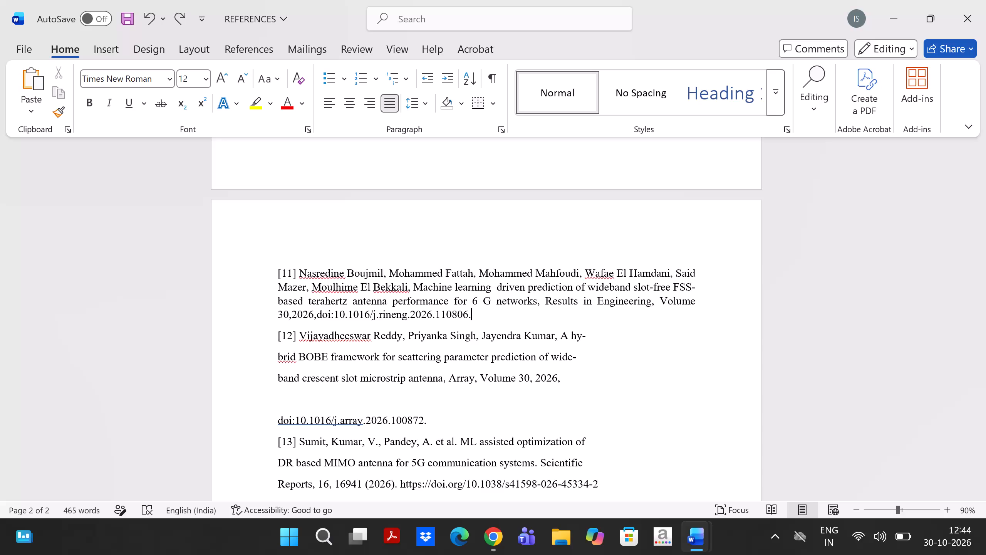
Join the three broken title lines of reference [12], making "hybrid" one word and keeping the hyphen in "wide-band".
left_click(277, 360)
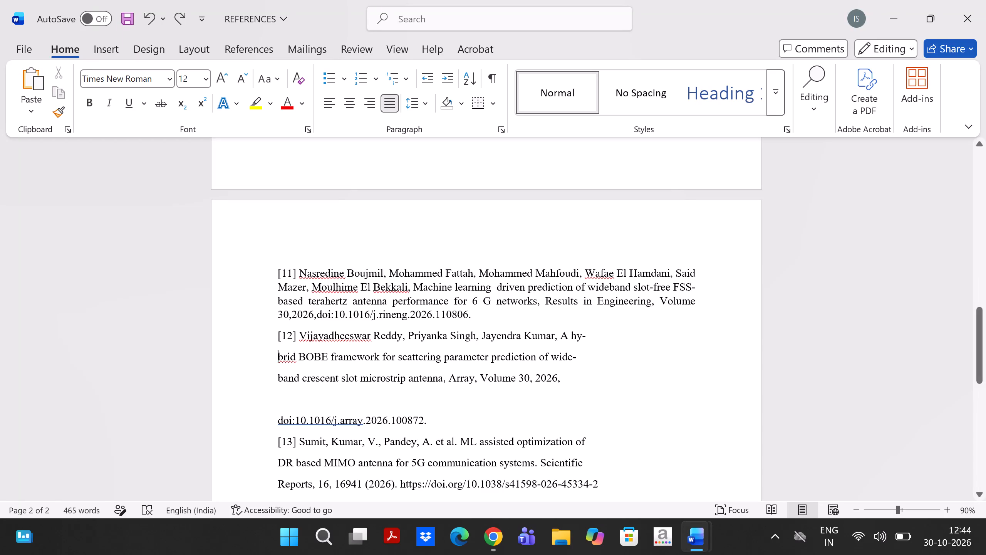
key("BackSpace")
key("BackSpace")
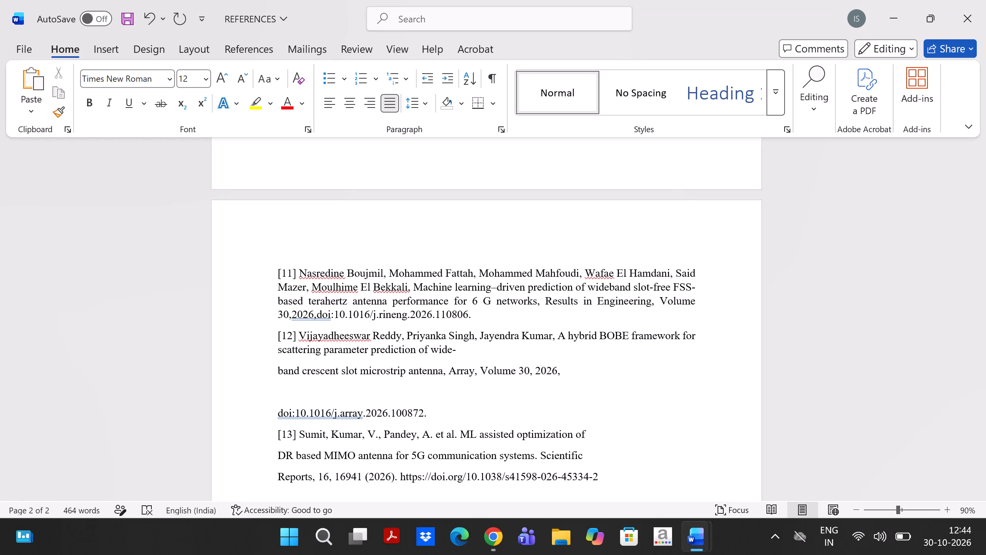
left_click(283, 379)
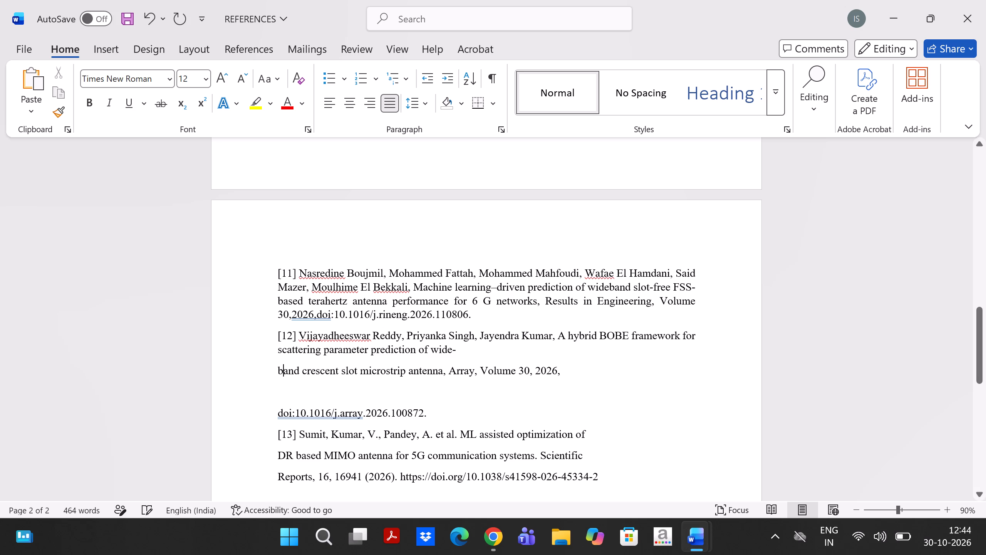
key("Left")
key("BackSpace")
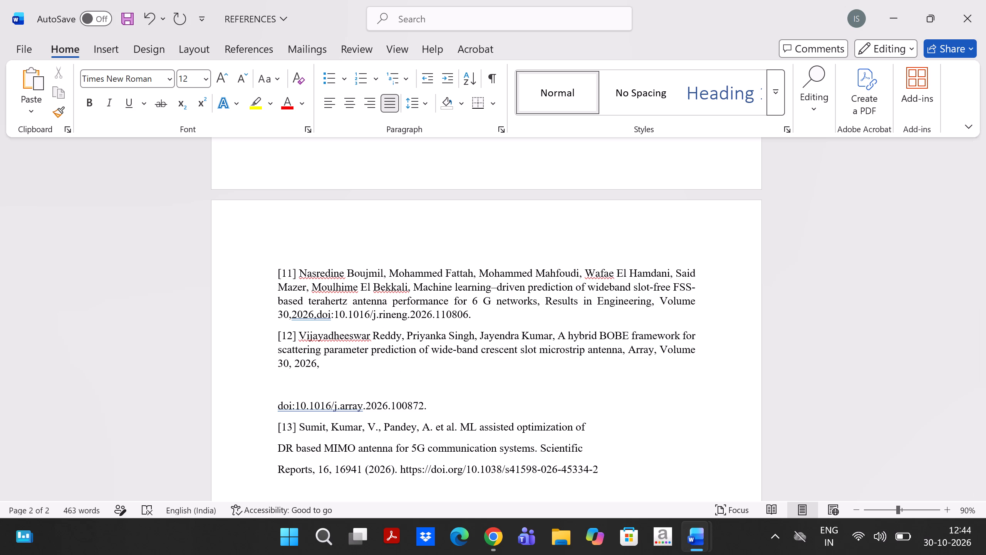
Remove the blank line before reference [12]'s DOI and join the DOI directly after "2026,".
scroll(283, 379, "down", 1)
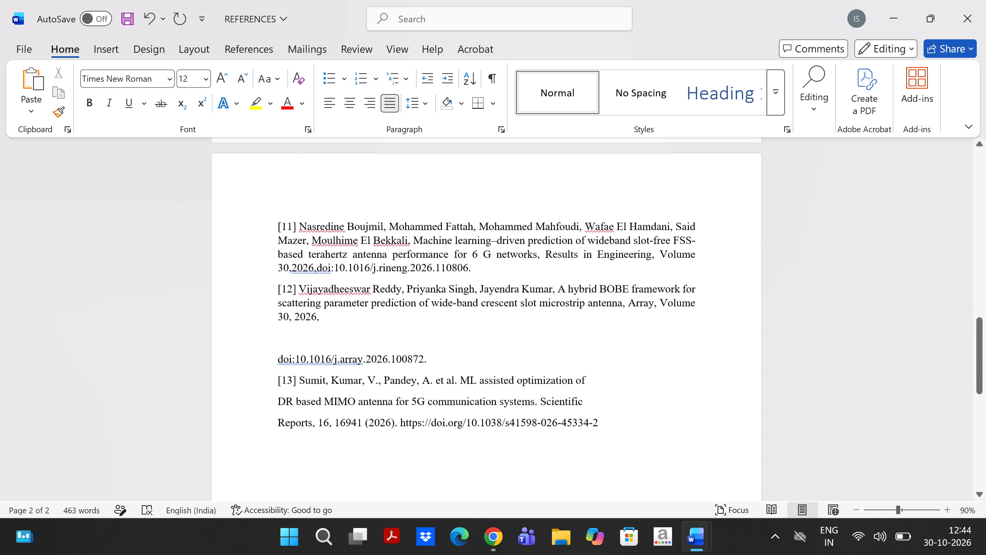
left_click(275, 363)
key("BackSpace")
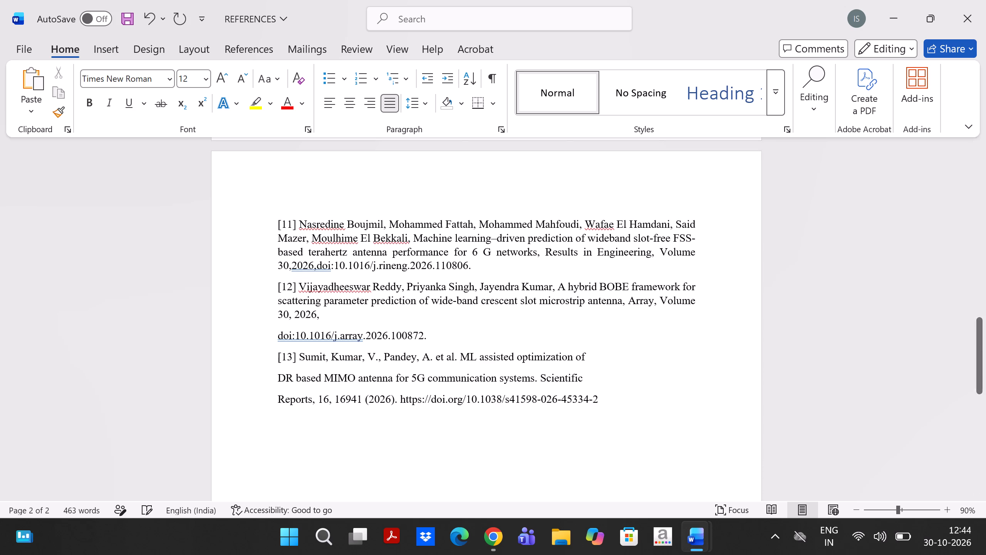
key("BackSpace")
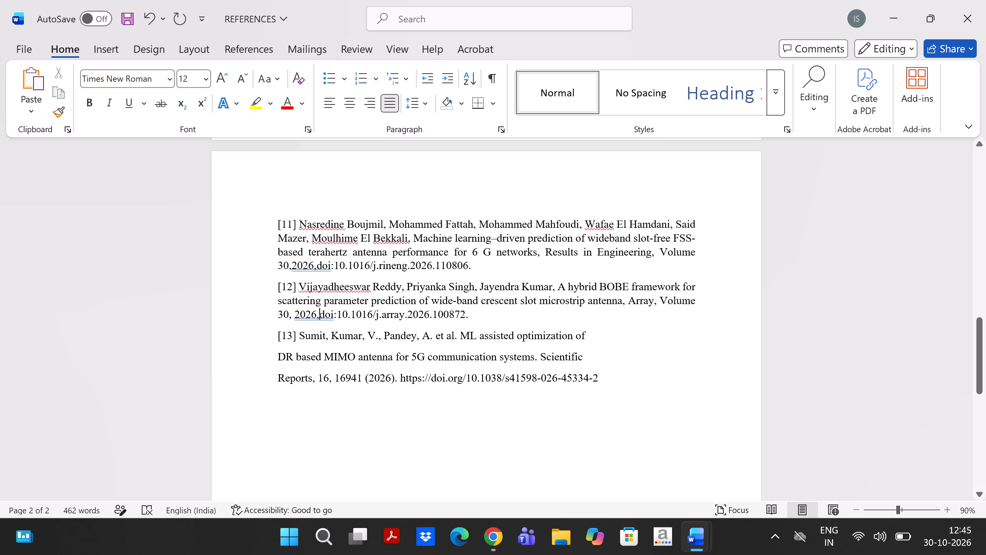
Join the three broken lines of reference [13], with a single space before "DR based" and before "Reports".
left_click(277, 355)
key("BackSpace")
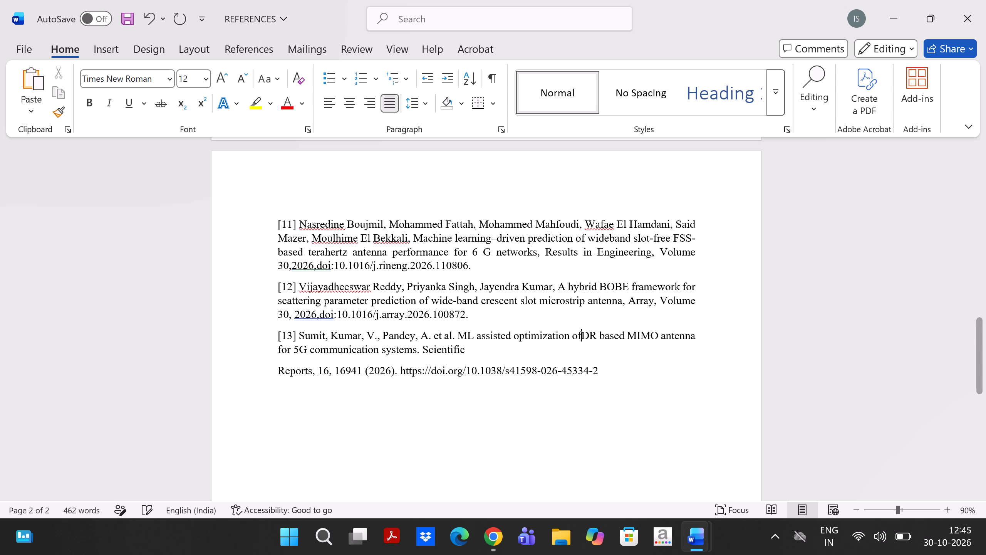
key("space")
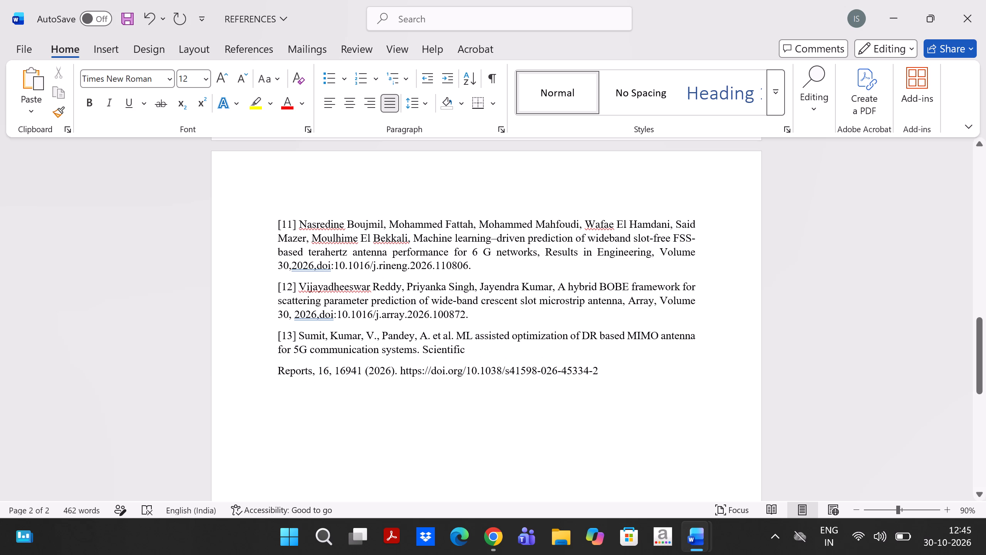
left_click(278, 373)
key("BackSpace")
key("space")
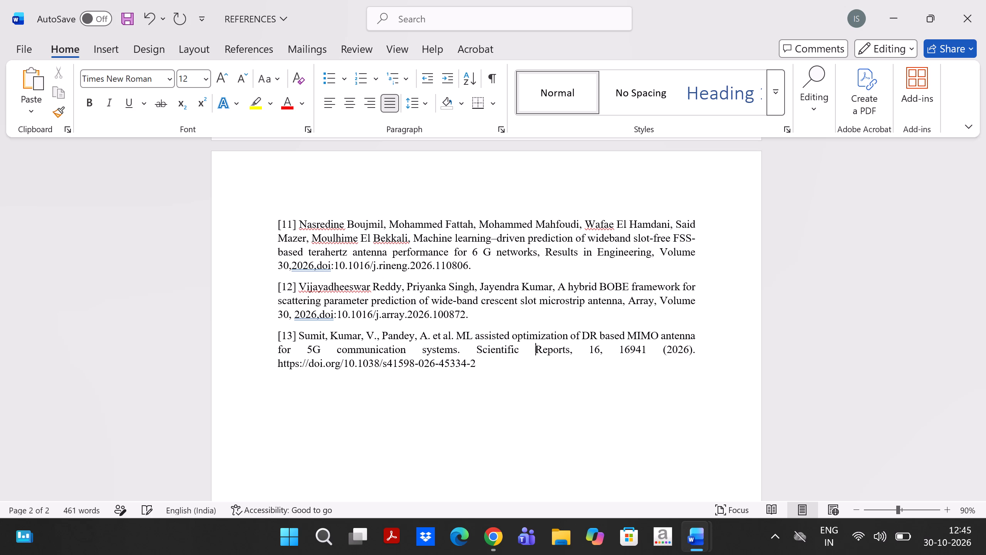
key("BackSpace")
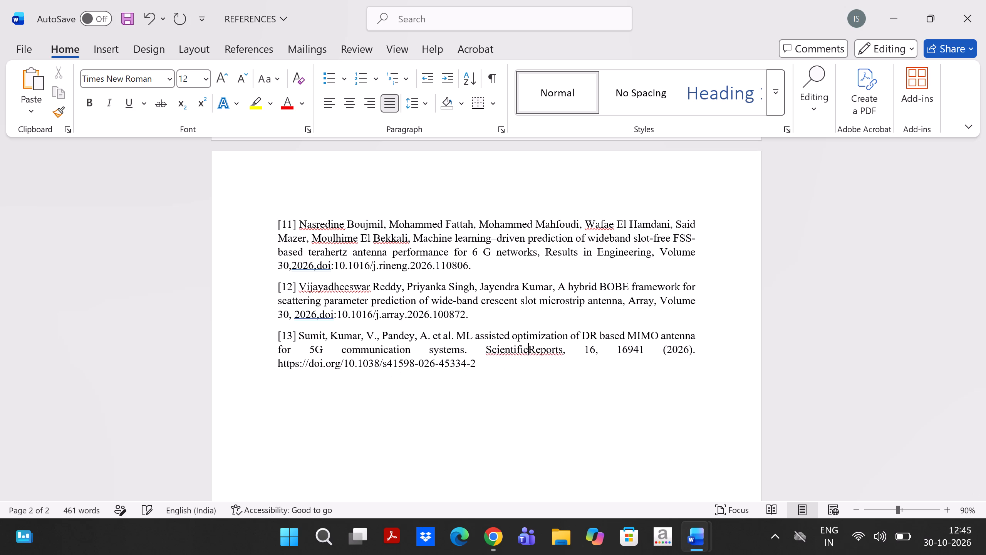
key("space")
Review the whole reference list from [1] to [13] across both pages, checking the line joins and formatting.
scroll(278, 373, "up", 4)
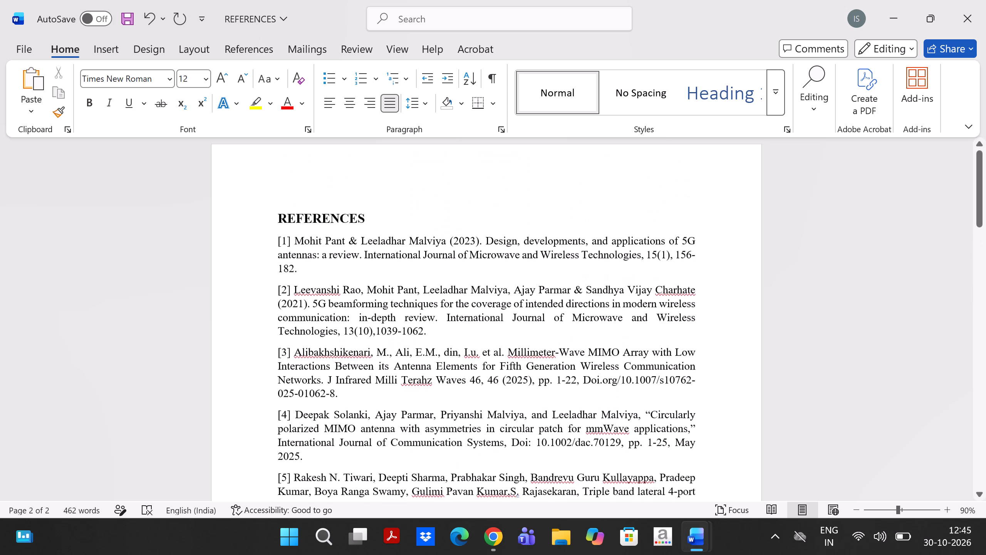
scroll(278, 373, "up", 1)
scroll(278, 373, "down", 6)
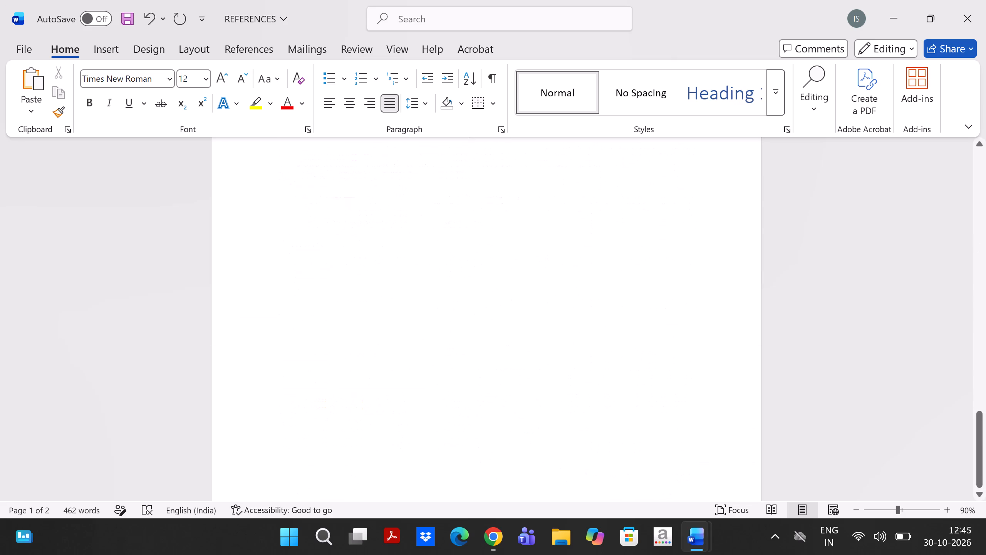
scroll(278, 373, "down", 5)
scroll(278, 373, "up", 4)
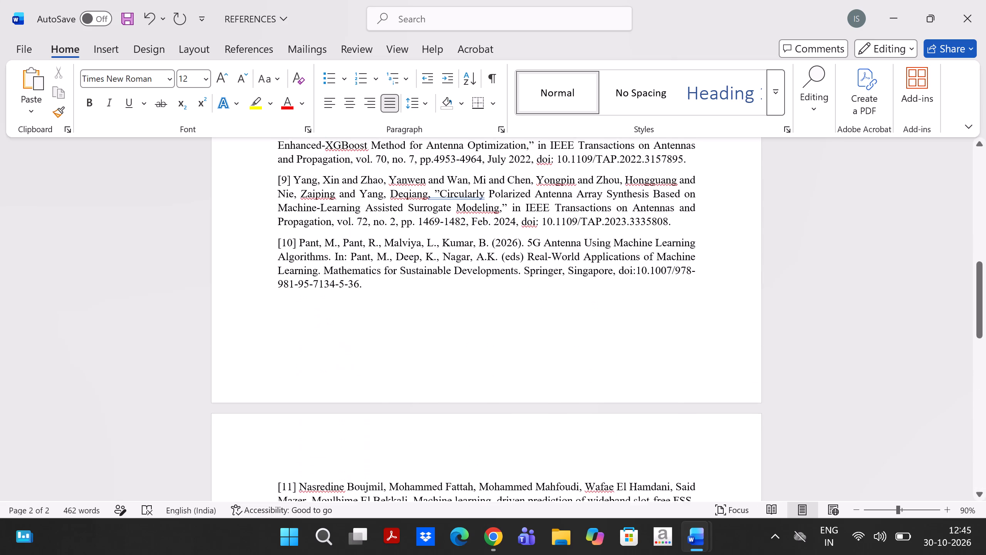
scroll(278, 373, "up", 3)
scroll(278, 373, "down", 1)
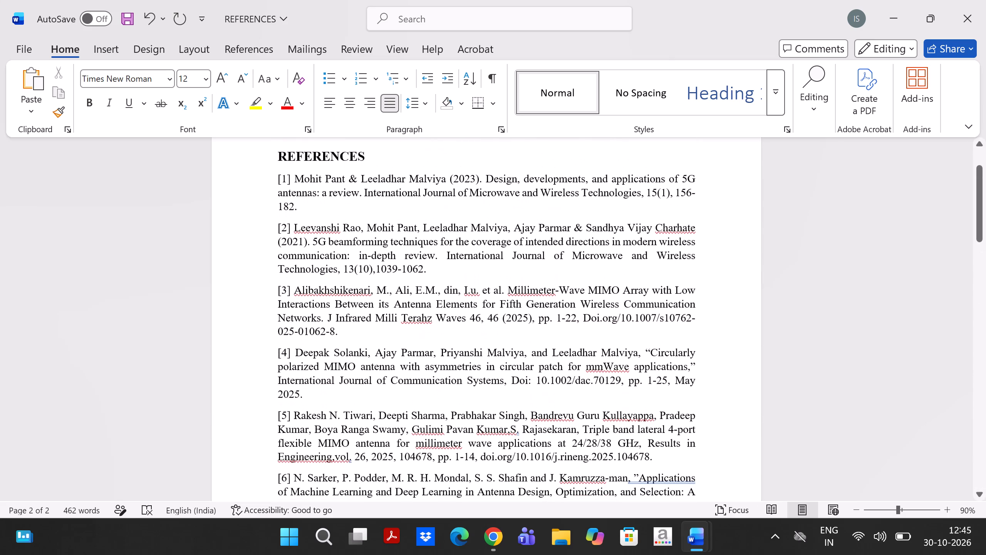
scroll(278, 373, "down", 1)
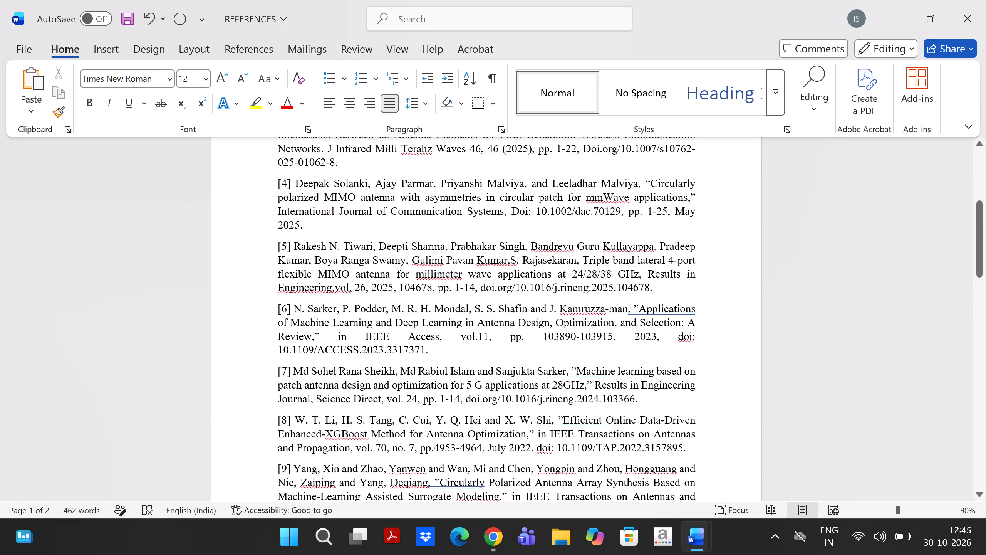
scroll(278, 373, "up", 1)
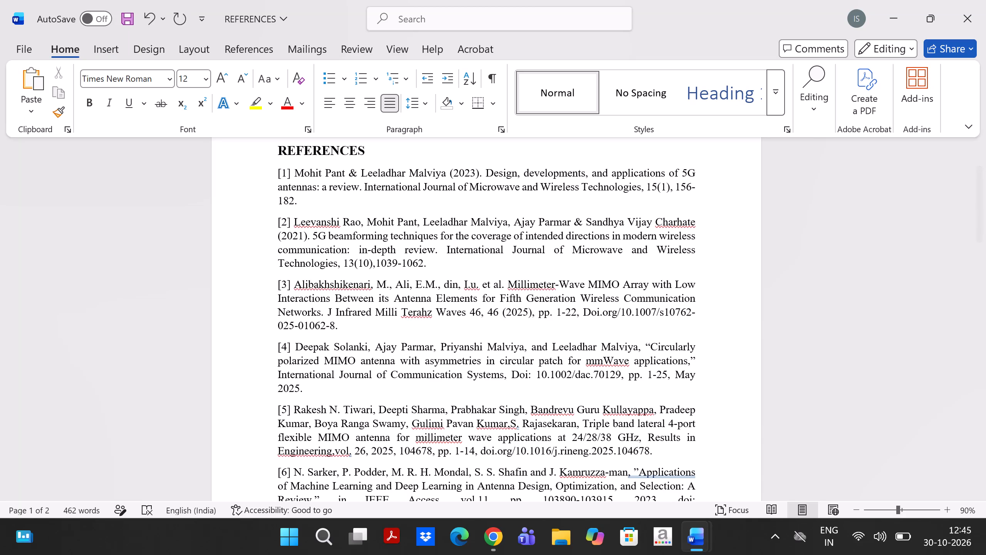
scroll(278, 373, "down", 1)
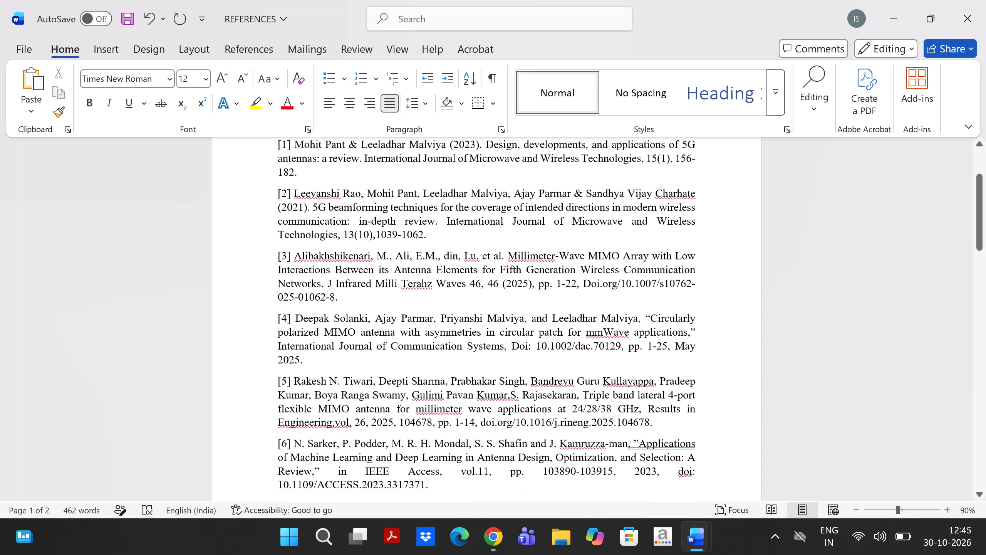
scroll(278, 373, "down", 2)
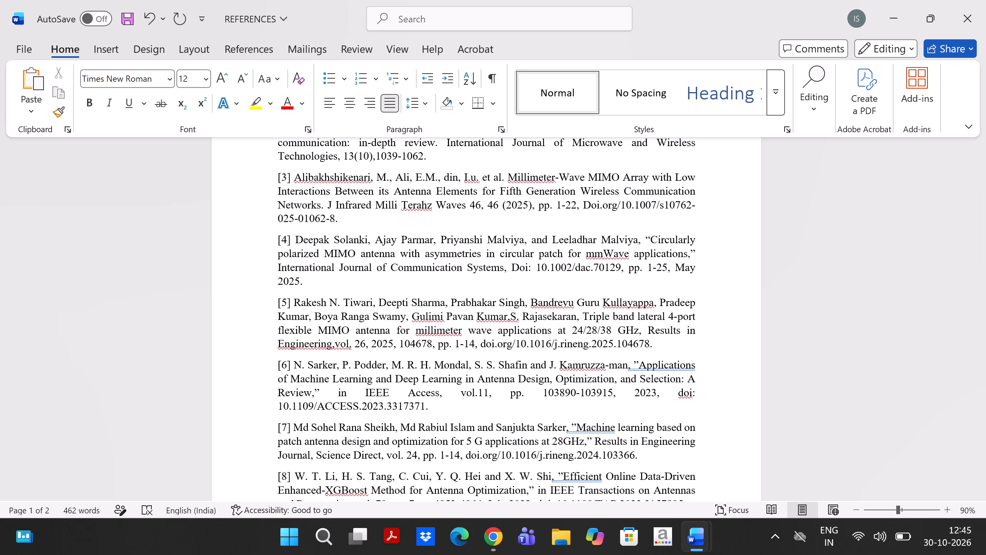
scroll(278, 373, "up", 1)
scroll(278, 373, "down", 6)
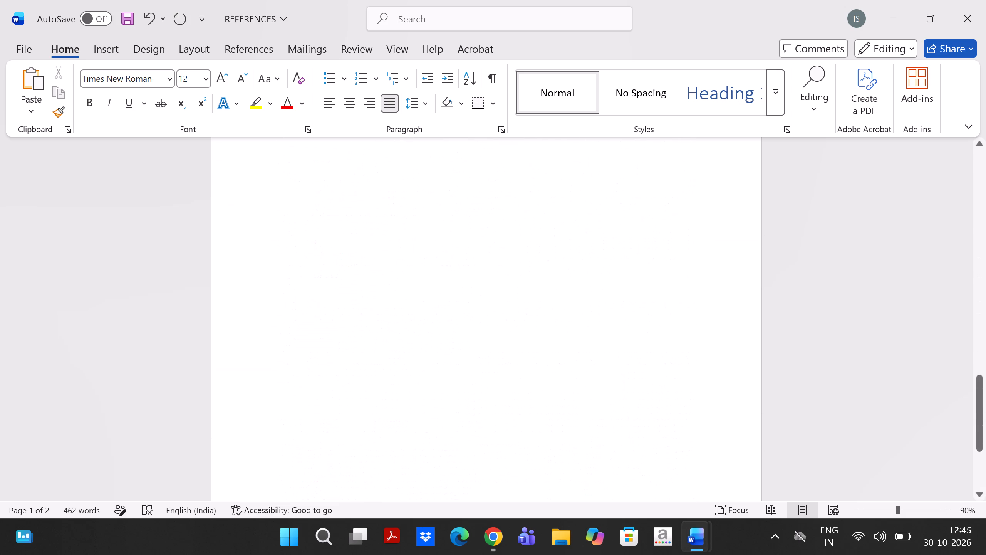
scroll(278, 373, "down", 3)
scroll(278, 373, "up", 7)
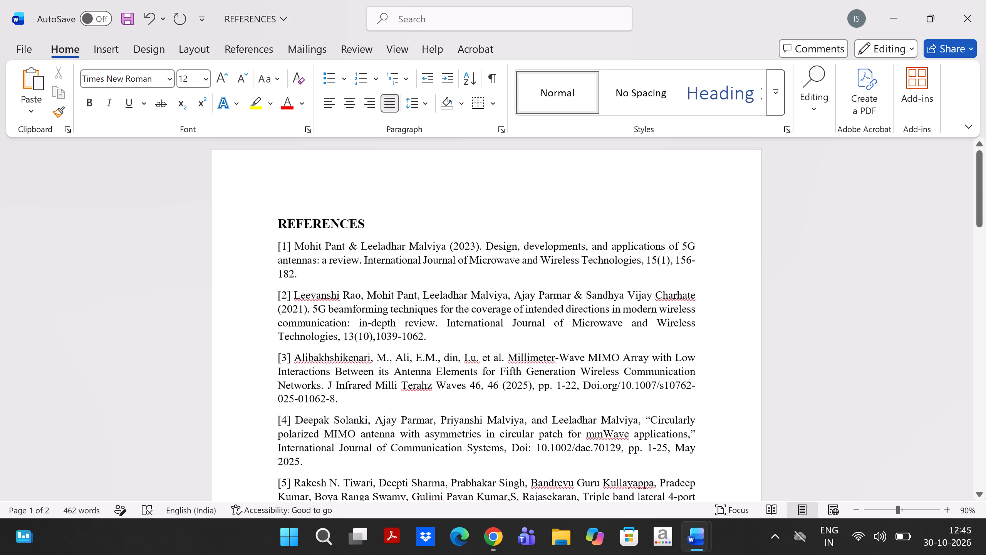
scroll(278, 373, "up", 1)
scroll(278, 373, "down", 3)
scroll(278, 373, "up", 2)
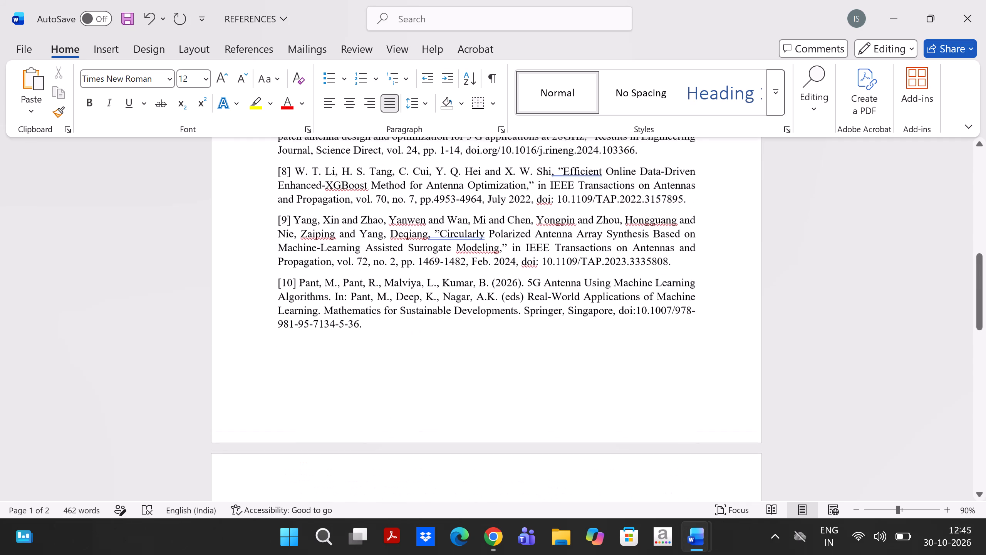
scroll(278, 373, "up", 1)
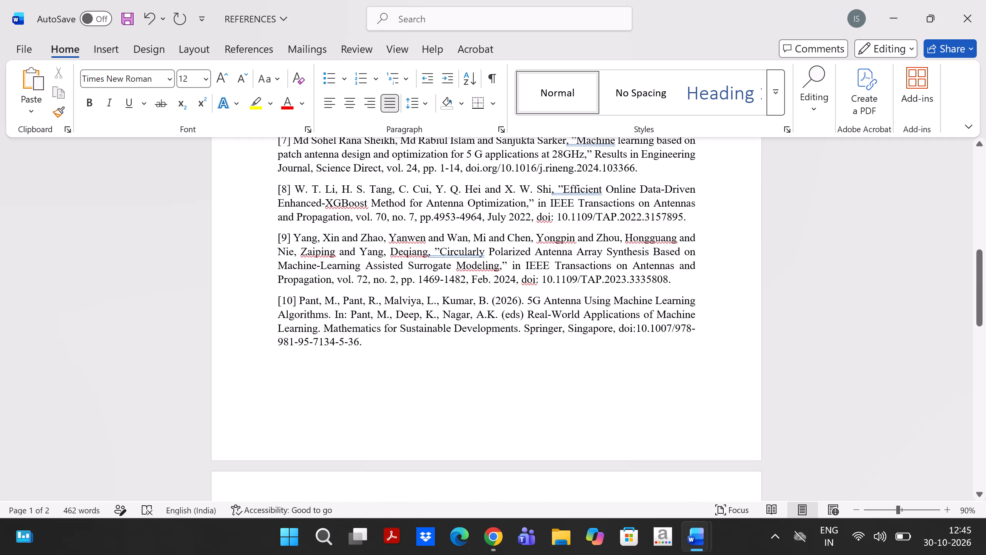
left_click(339, 206)
scroll(339, 206, "down", 3)
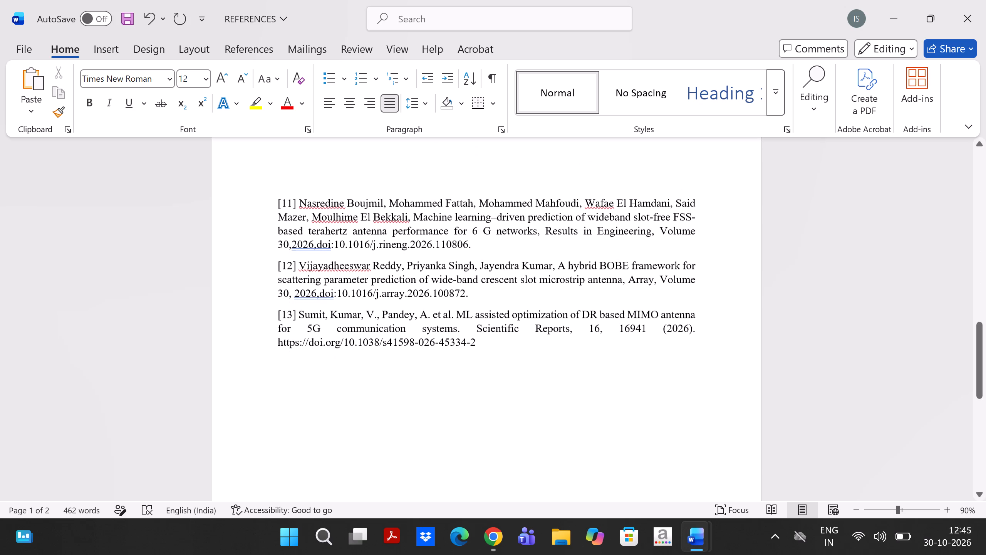
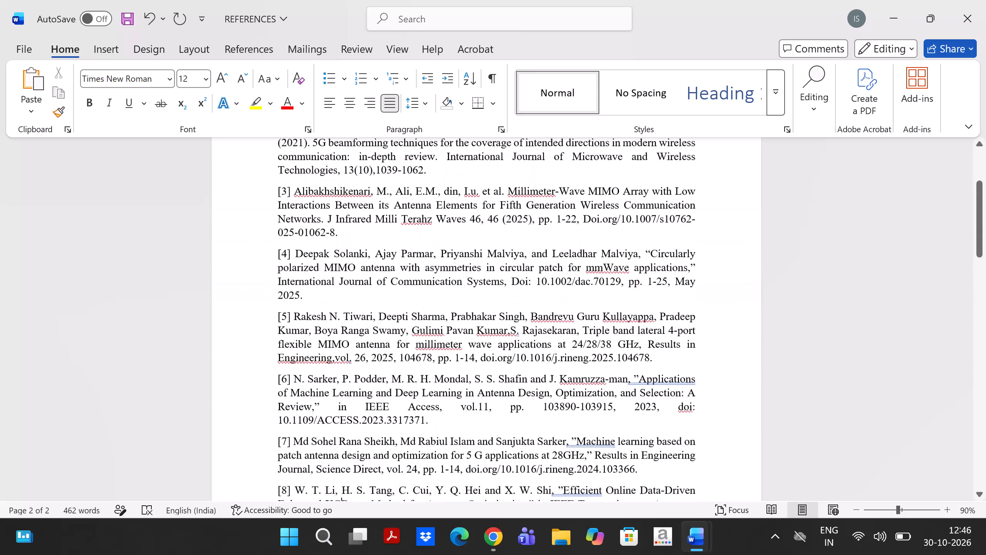
Recheck the reference list from the REFERENCES heading to the end of page 2 for consistent paragraph joins and formatting.
scroll(339, 206, "up", 4)
scroll(339, 206, "down", 7)
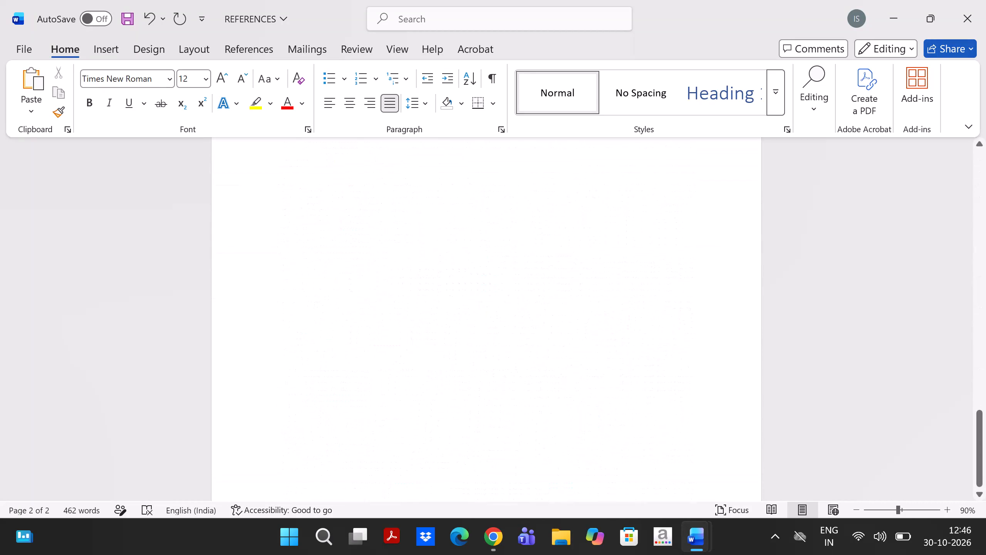
scroll(339, 206, "up", 16)
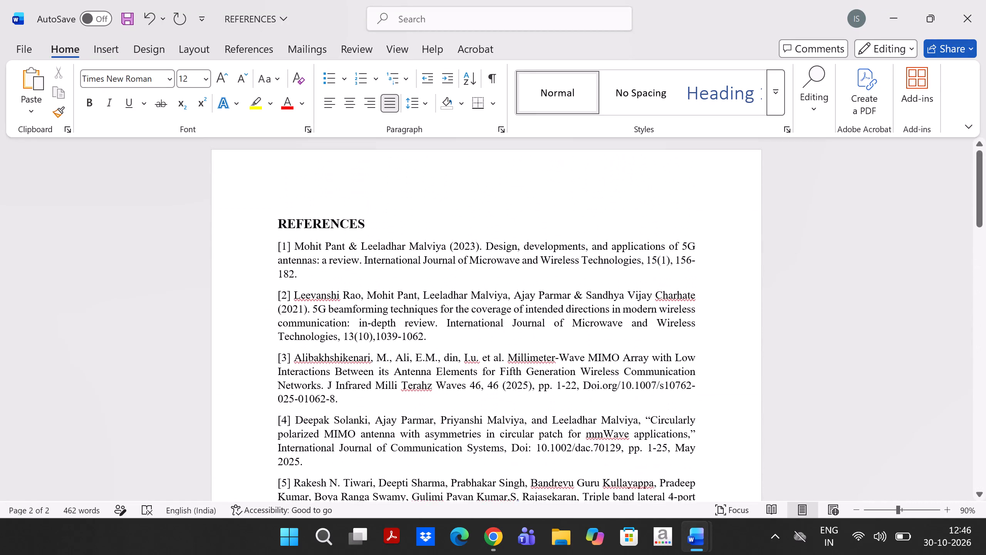
left_click(286, 227)
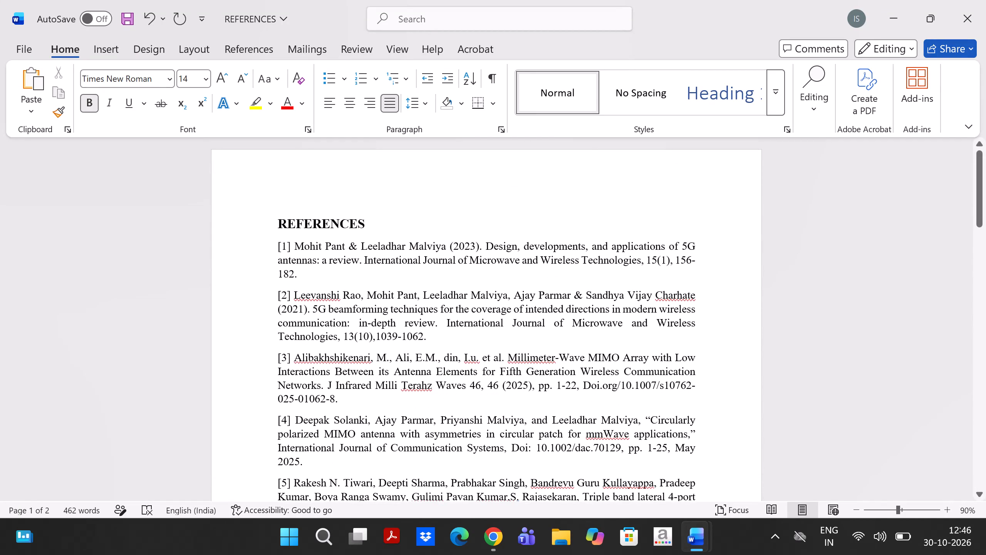
scroll(299, 255, "down", 4)
scroll(299, 255, "up", 4)
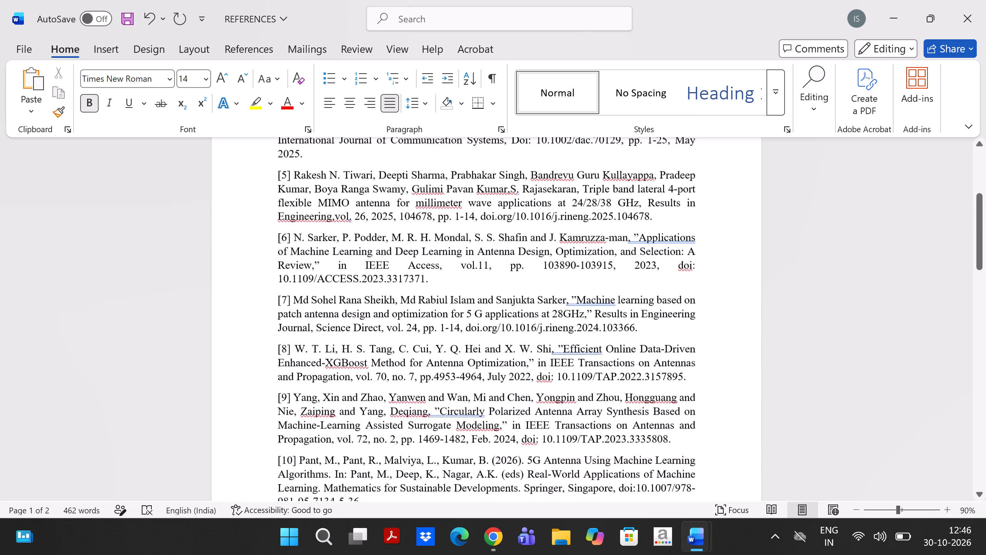
scroll(299, 255, "up", 1)
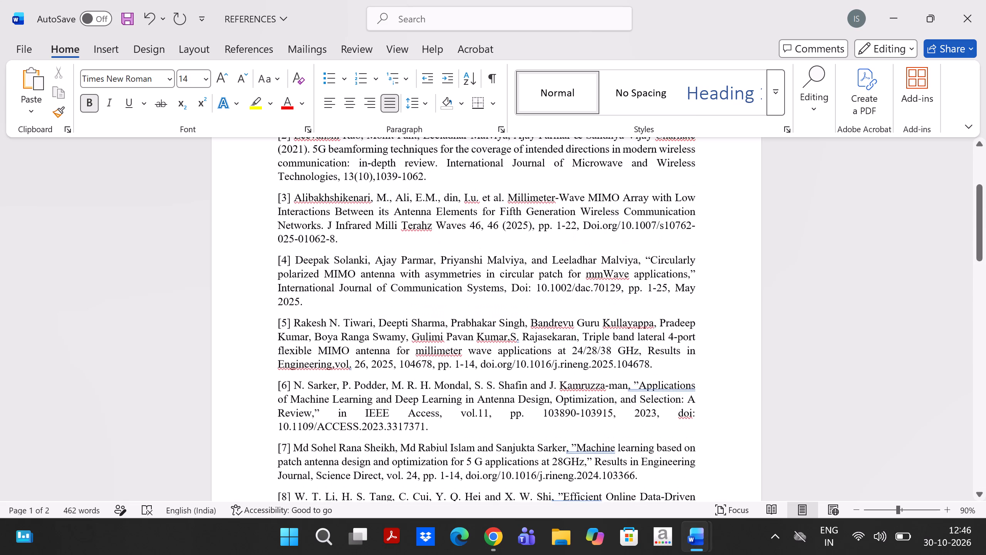
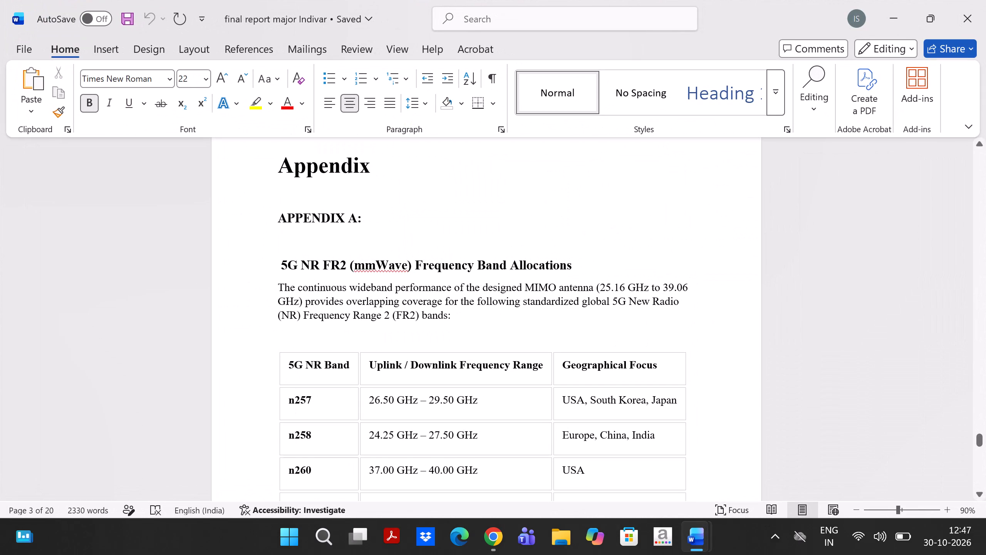
Look through the final report from the appendix back to the title page, and forward again to its last page.
scroll(448, 224, "up", 8)
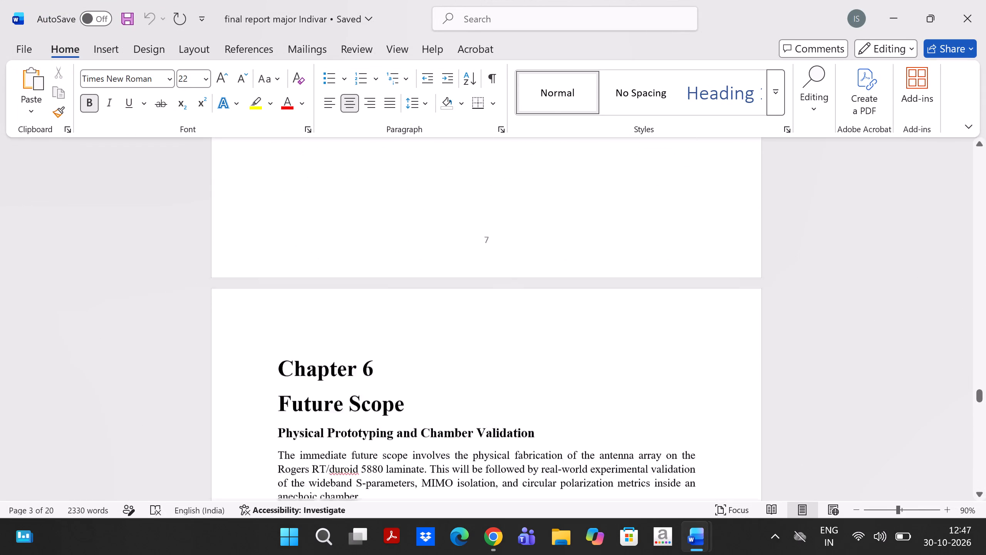
scroll(448, 224, "up", 3)
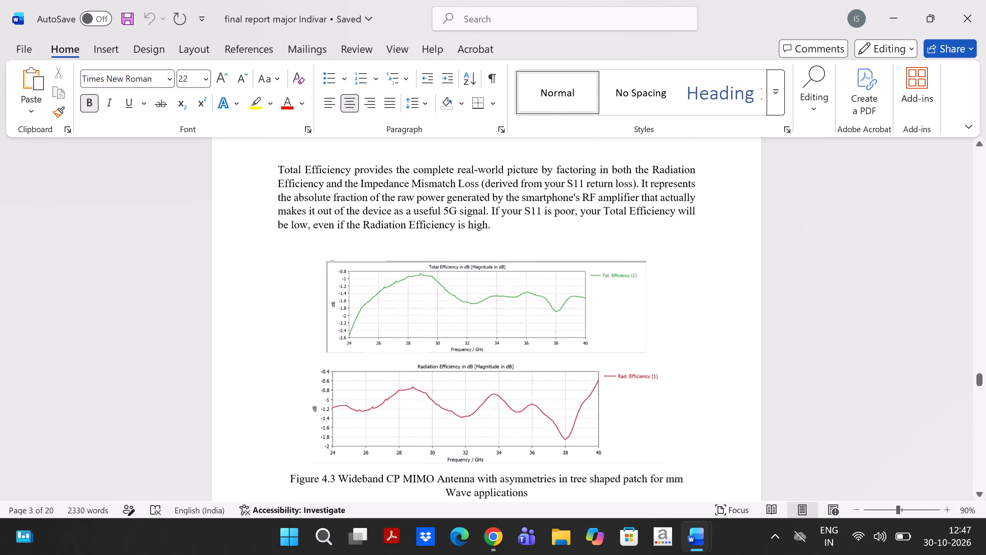
scroll(448, 224, "up", 13)
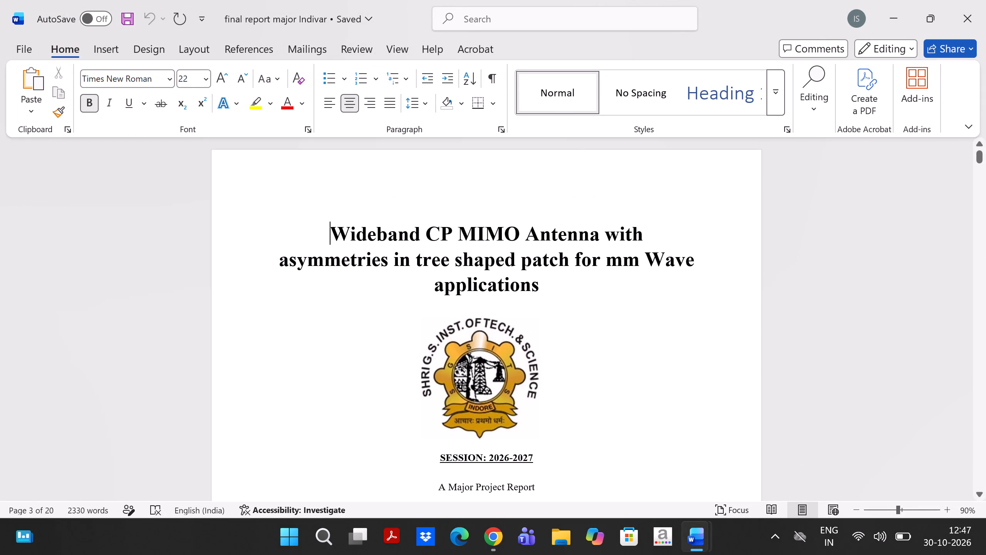
scroll(448, 224, "down", 14)
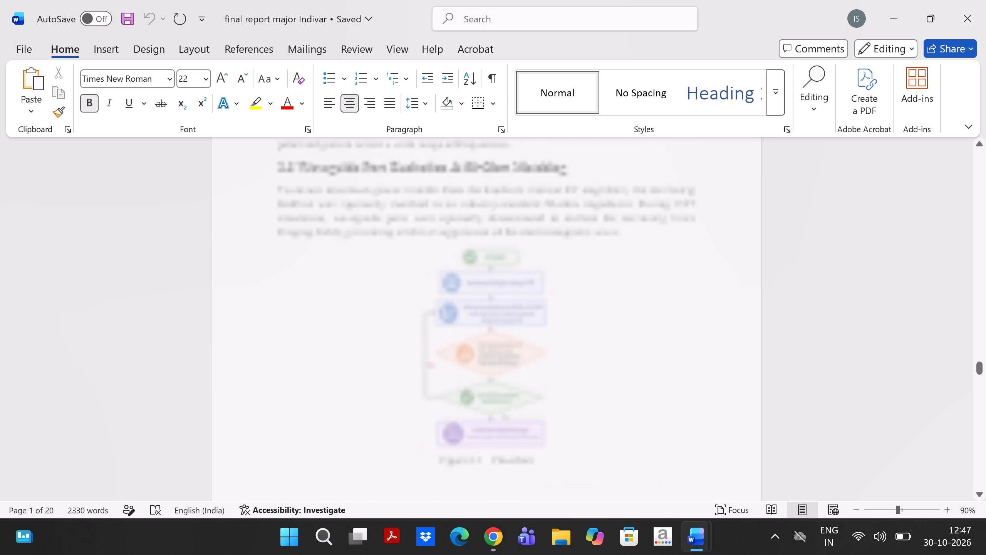
scroll(448, 224, "down", 3)
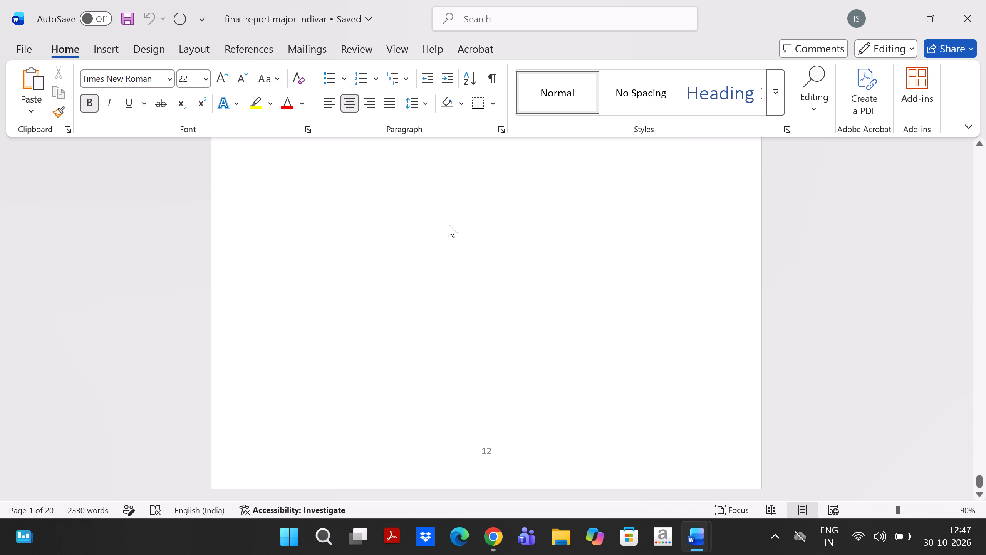
Look back through the report's closing pages, from the appendices to the Chapter 6 Future Scope text.
scroll(448, 224, "up", 4)
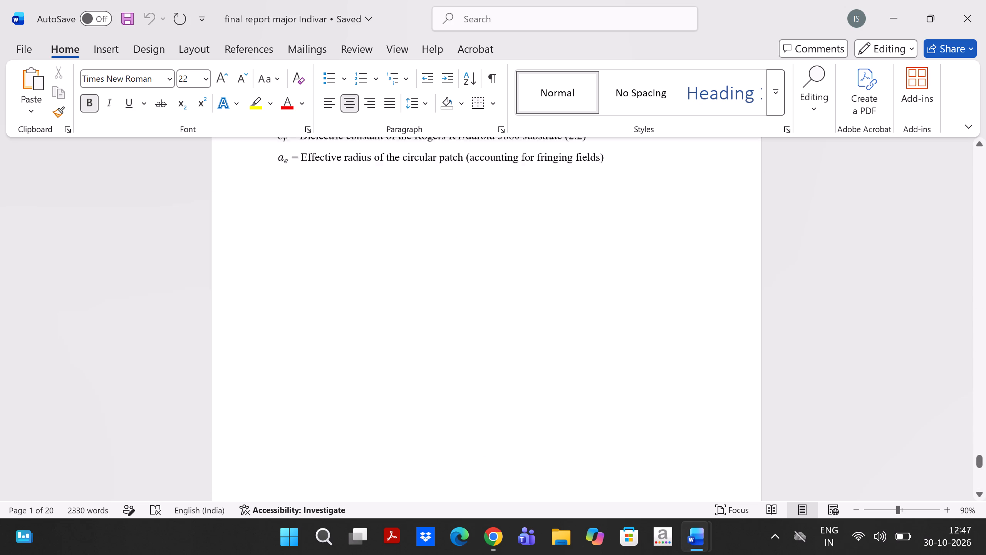
scroll(448, 224, "up", 3)
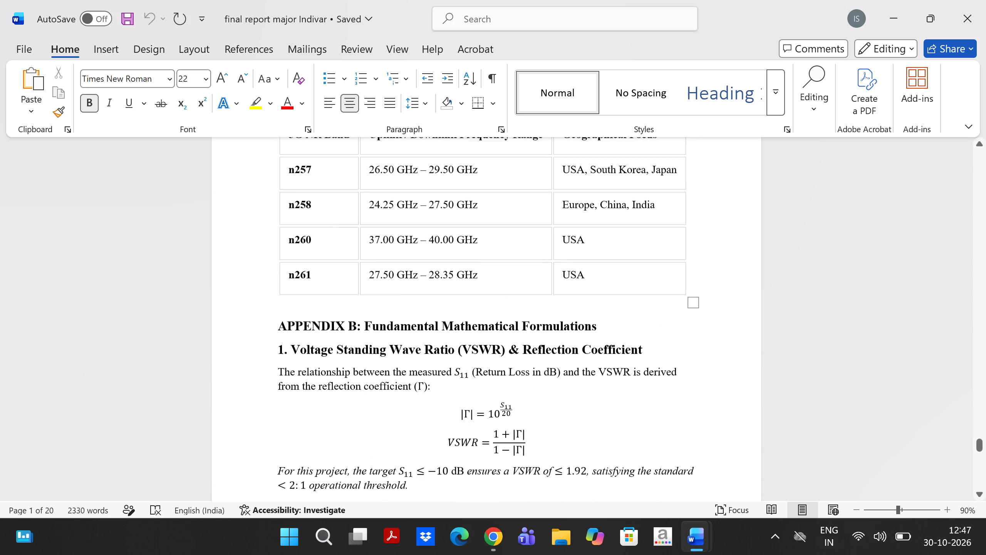
scroll(448, 224, "up", 3)
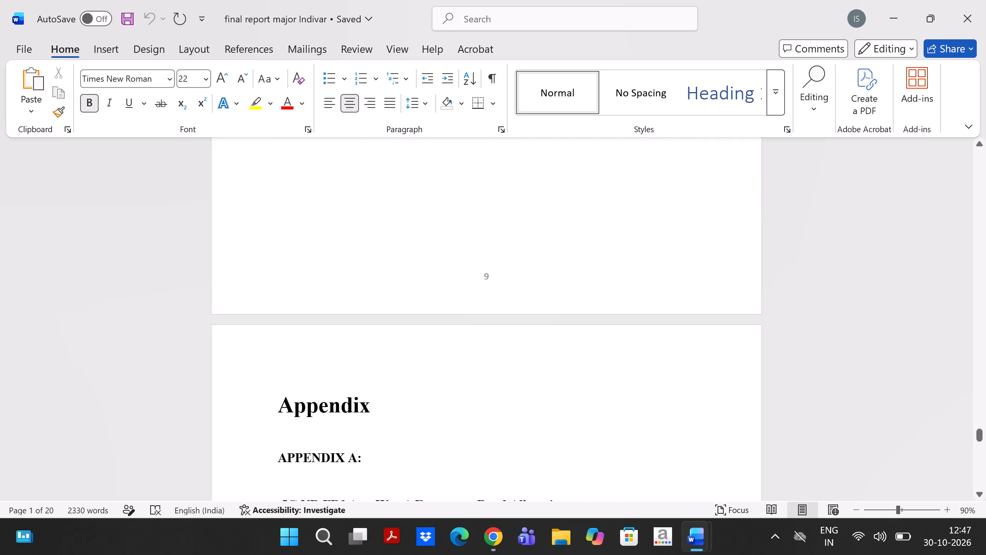
scroll(448, 224, "down", 4)
scroll(448, 224, "up", 2)
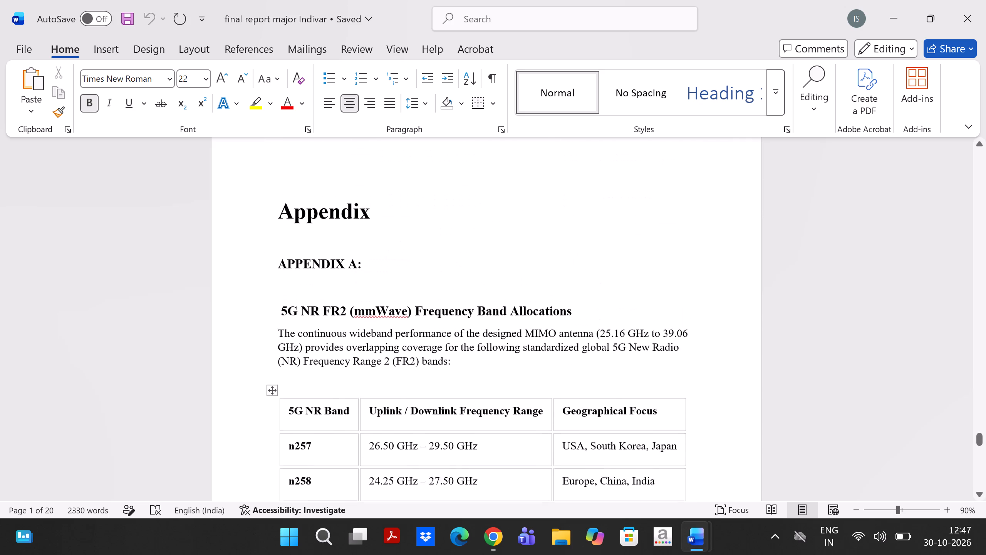
scroll(448, 224, "up", 4)
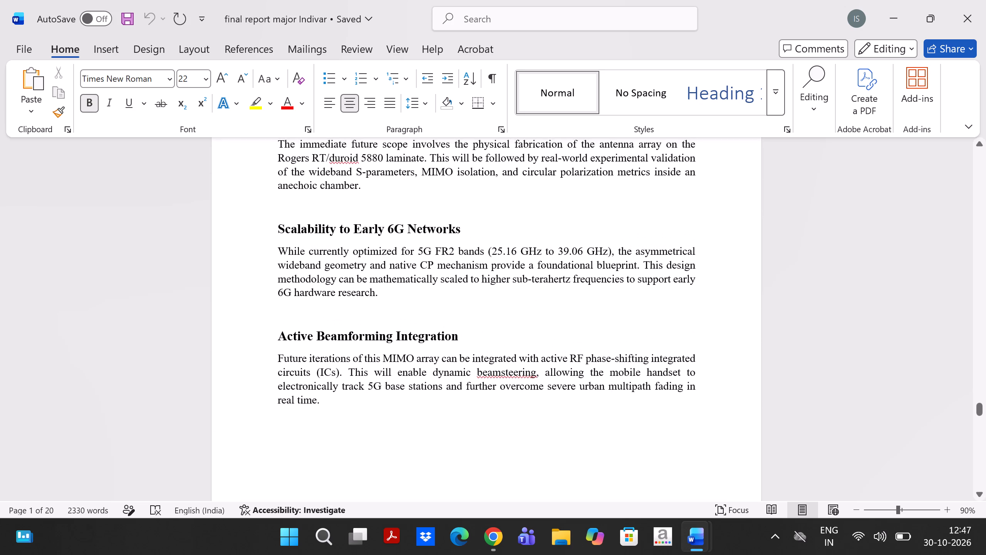
scroll(448, 224, "down", 4)
scroll(448, 224, "up", 2)
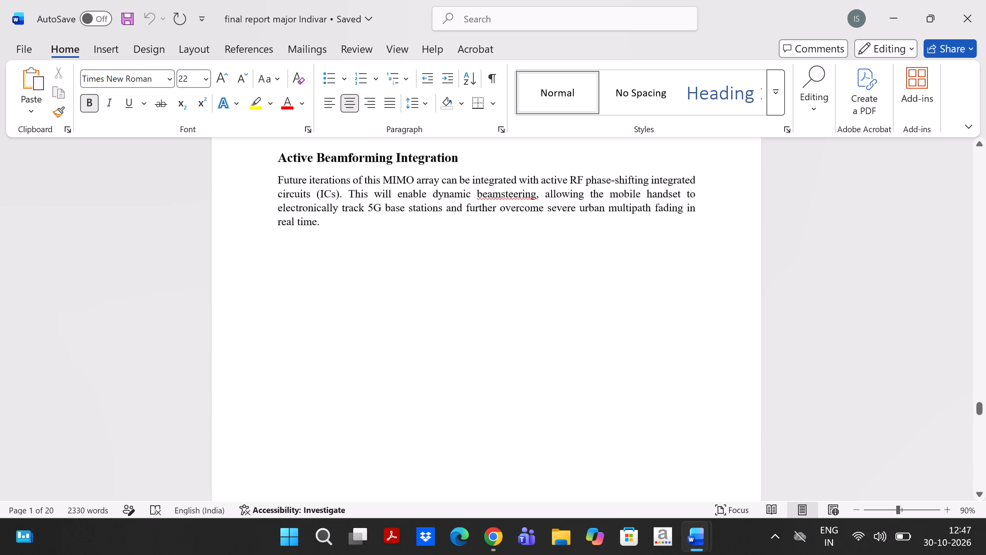
scroll(448, 224, "up", 3)
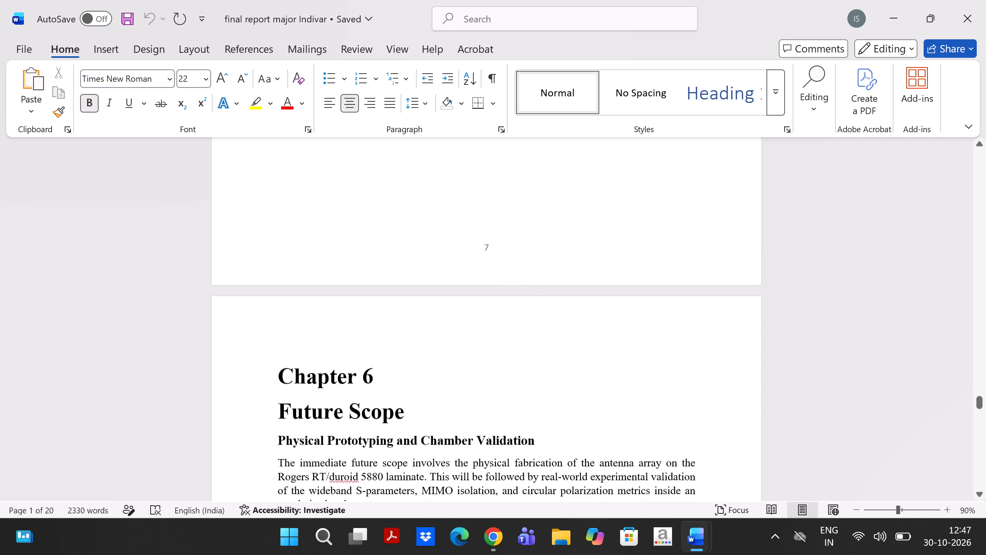
scroll(448, 224, "up", 1)
scroll(448, 224, "down", 1)
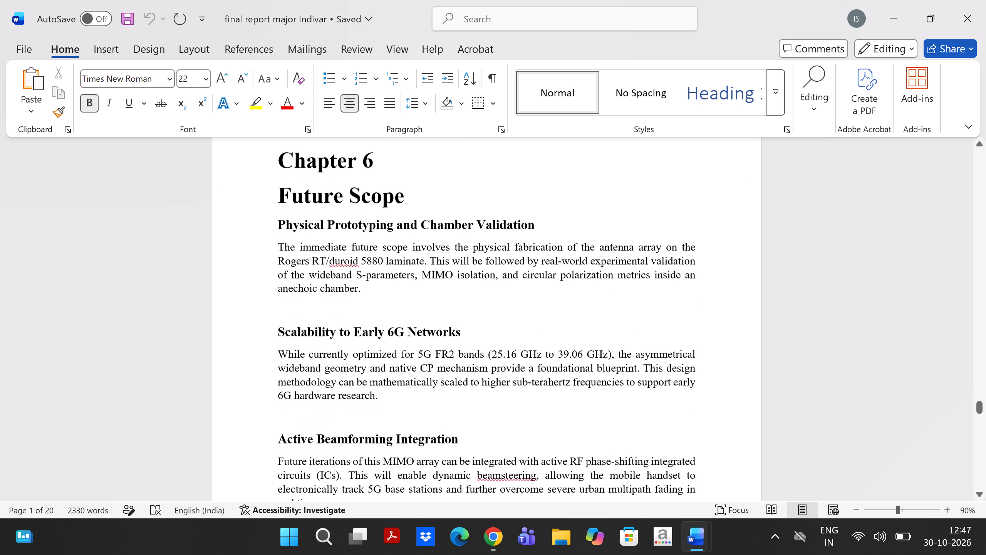
scroll(448, 224, "down", 1)
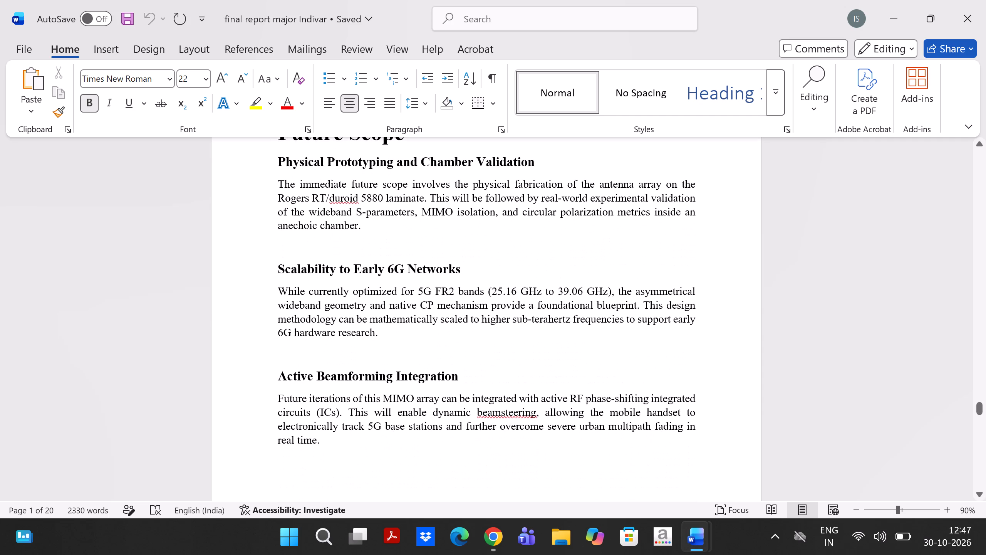
scroll(448, 224, "up", 1)
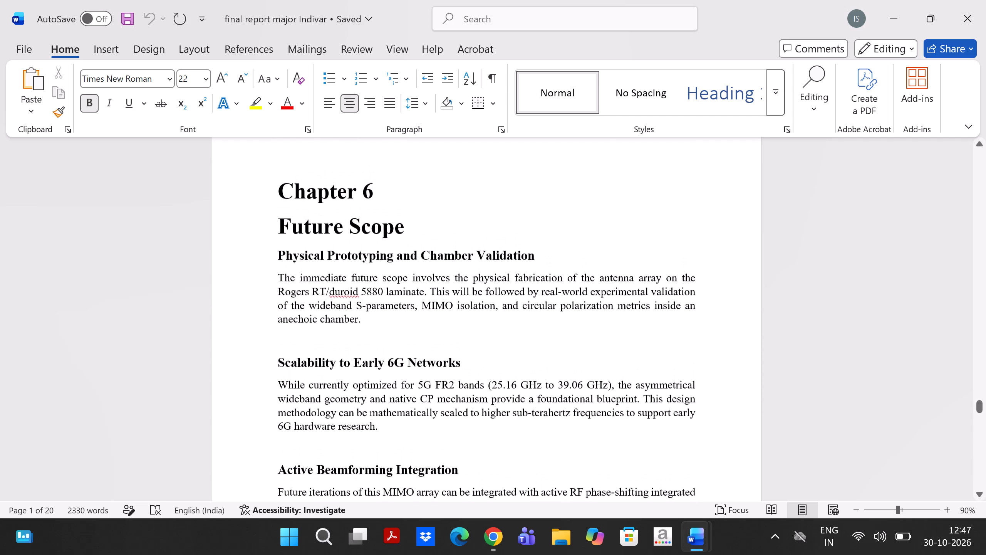
Copy the whole of Chapter 6, from the "Chapter 6" heading to the end of the Active Beamforming Integration paragraph.
left_click(273, 188)
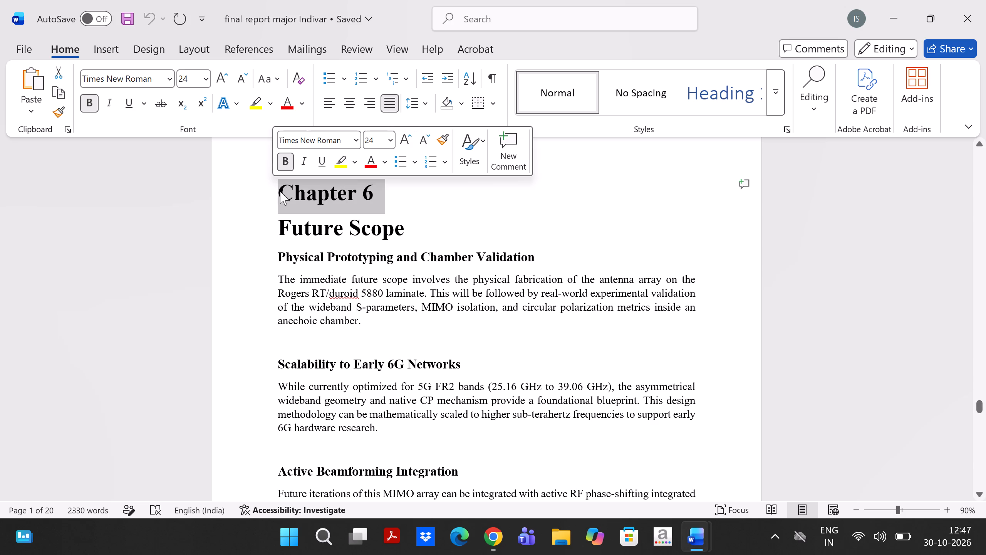
left_click(252, 194)
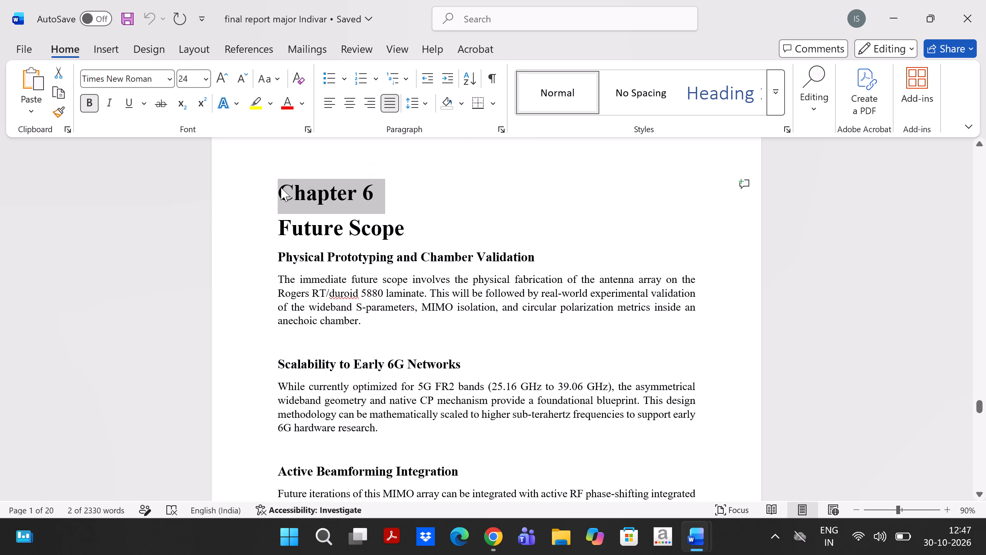
left_click(285, 172)
left_click_drag(274, 184, 536, 460)
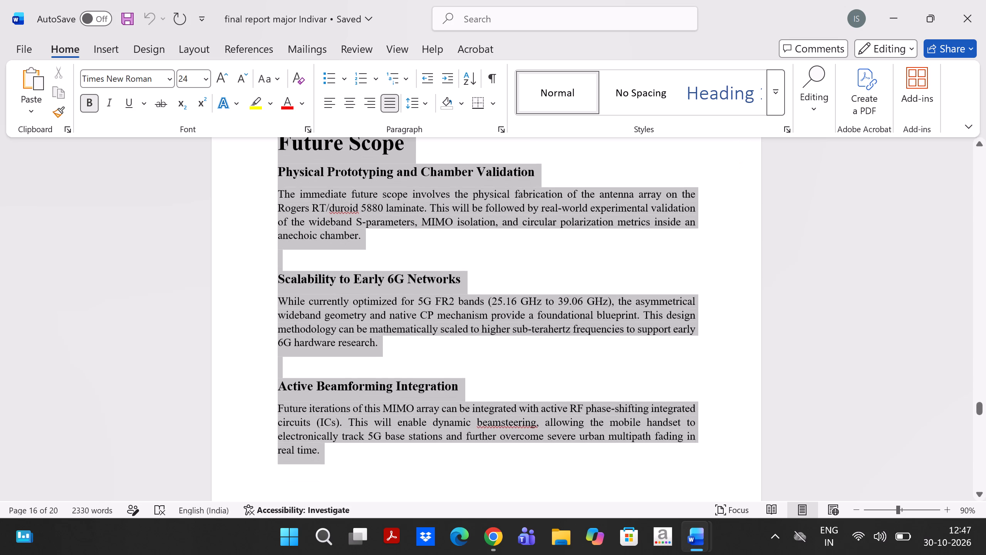
left_click_drag(536, 460, 337, 277)
scroll(509, 449, "left", 1)
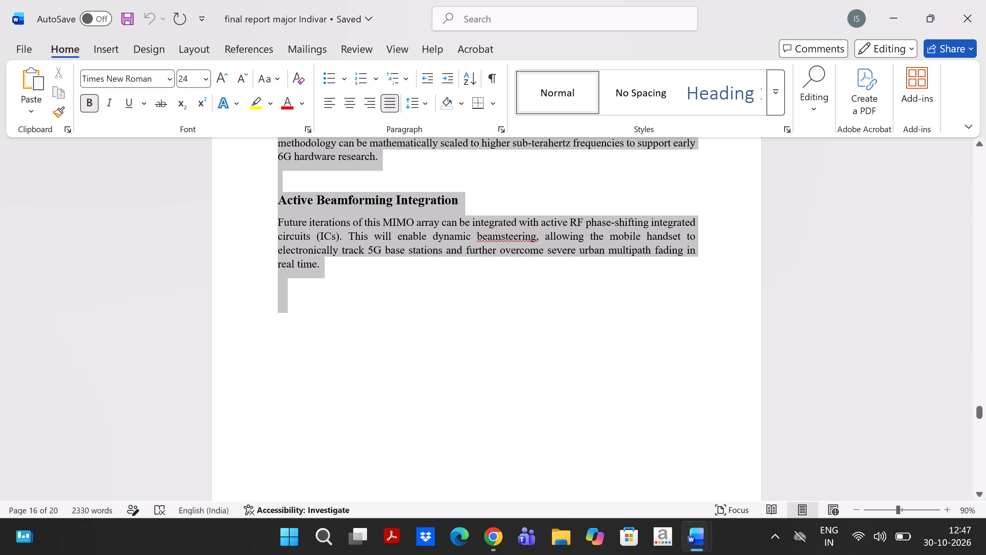
left_click_drag(337, 277, 332, 270)
scroll(337, 277, "left", 1)
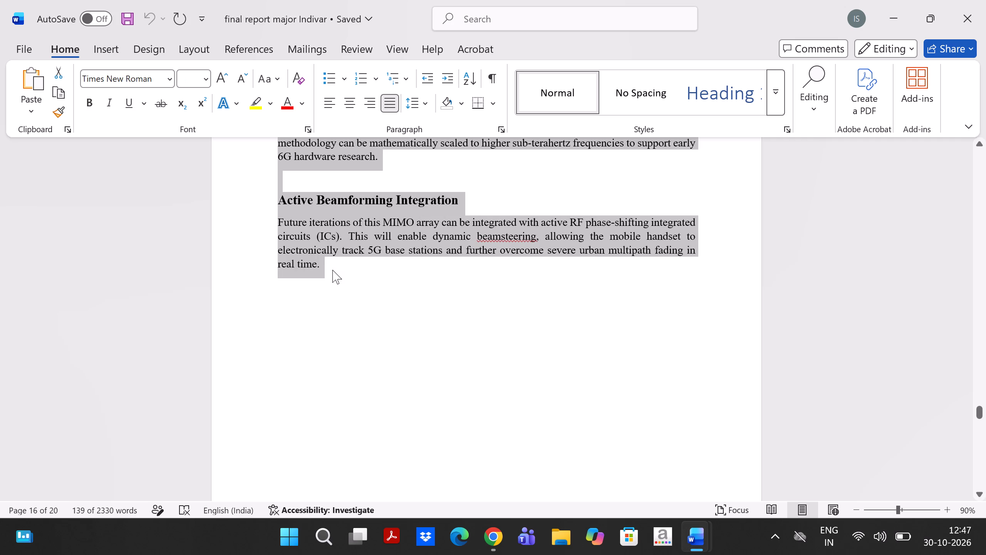
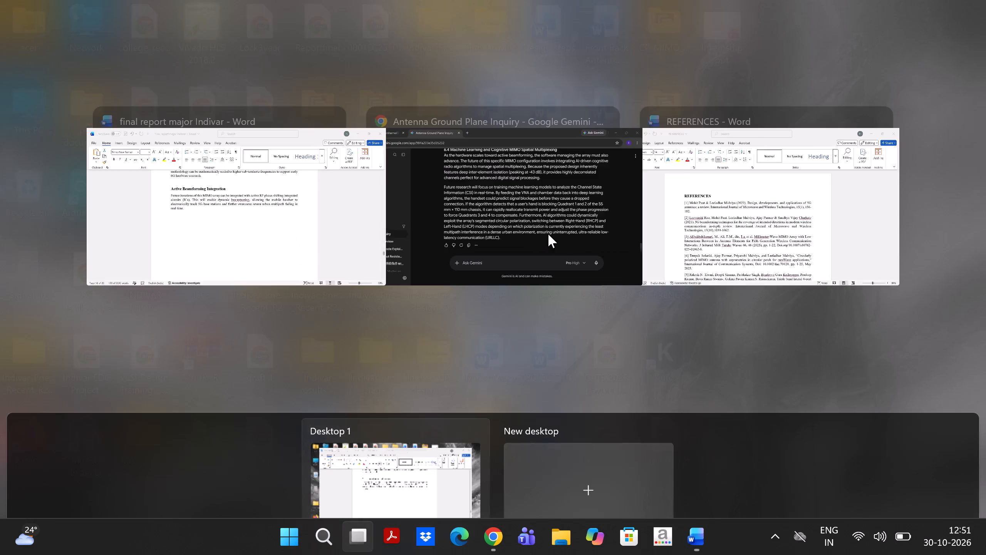
left_click(760, 232)
scroll(556, 336, "down", 5)
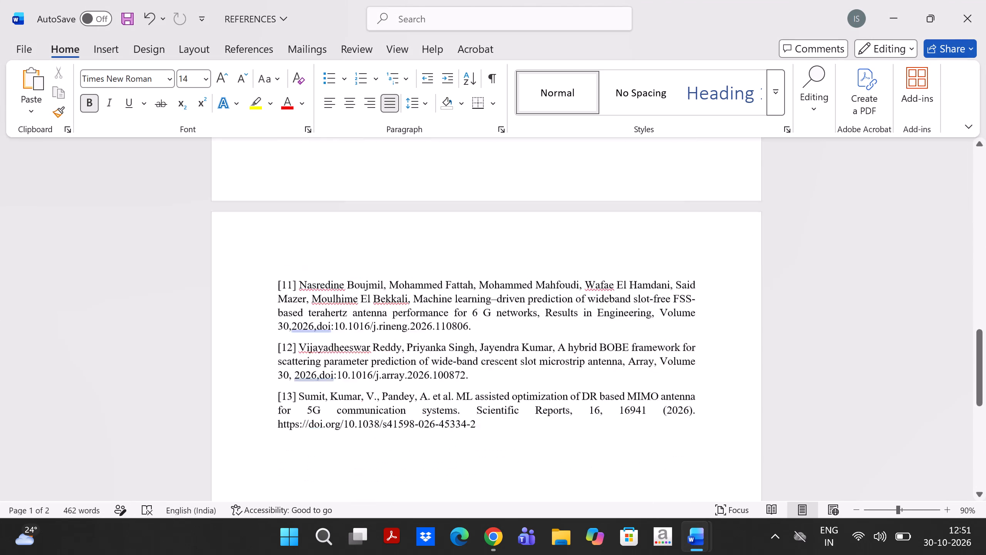
scroll(556, 336, "down", 20)
scroll(556, 336, "up", 5)
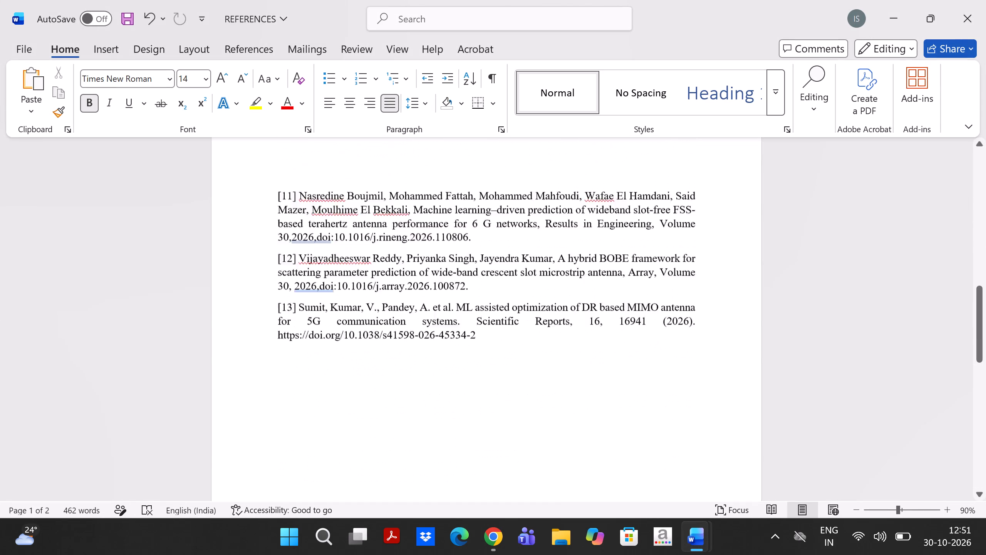
scroll(556, 336, "up", 4)
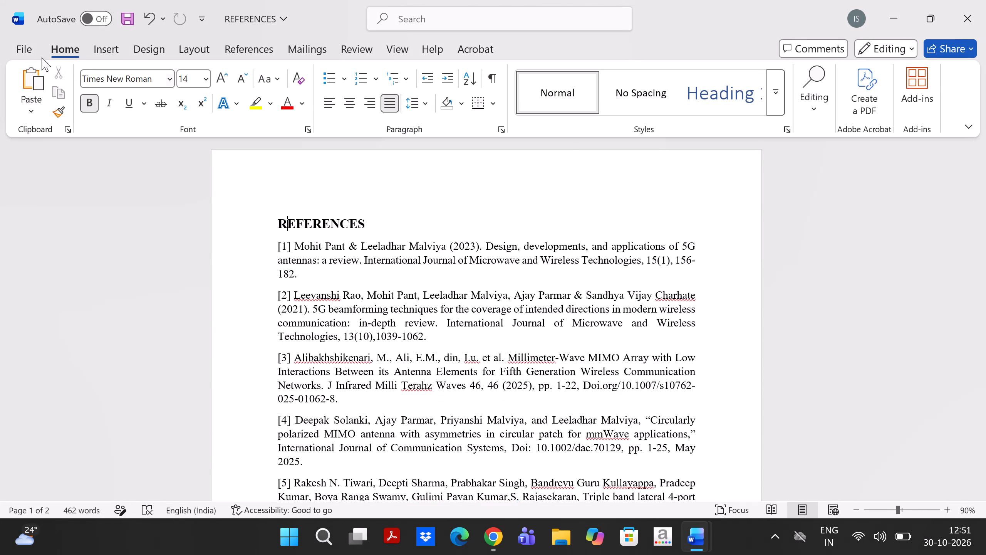
Open the recent document Doc1front from the mm_antenna folder, check its content, and close it.
left_click(15, 52)
scroll(329, 384, "down", 1)
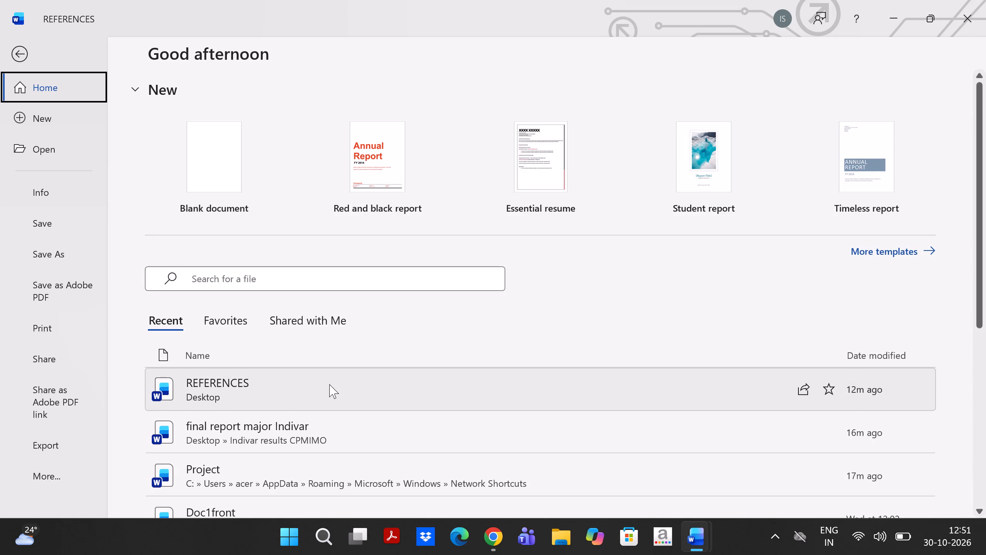
scroll(329, 384, "down", 2)
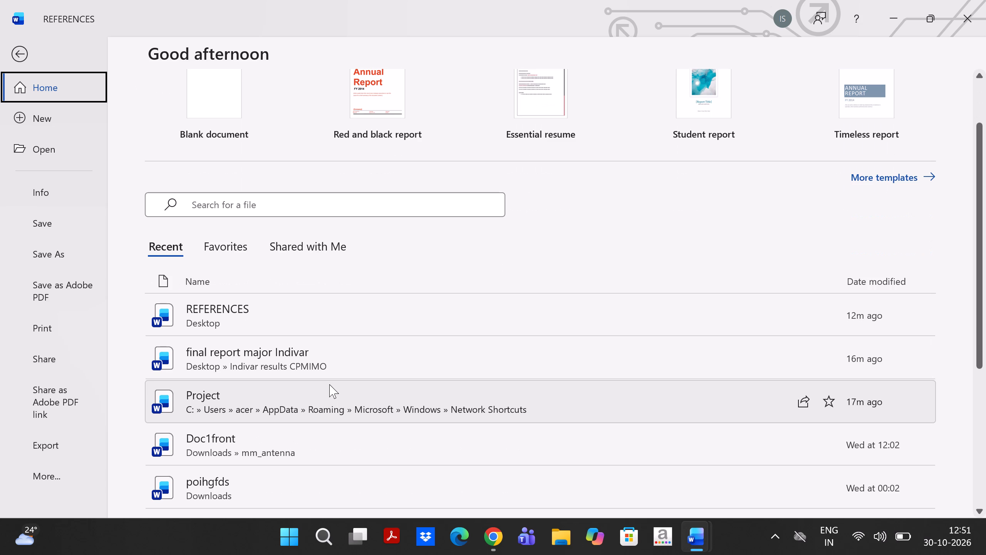
scroll(329, 384, "down", 1)
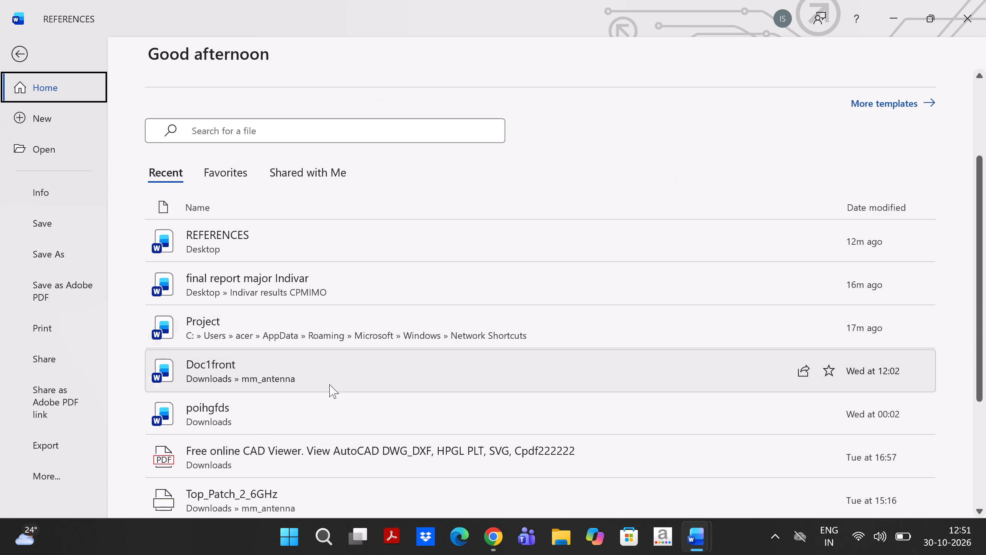
scroll(329, 384, "down", 1)
left_click(329, 384)
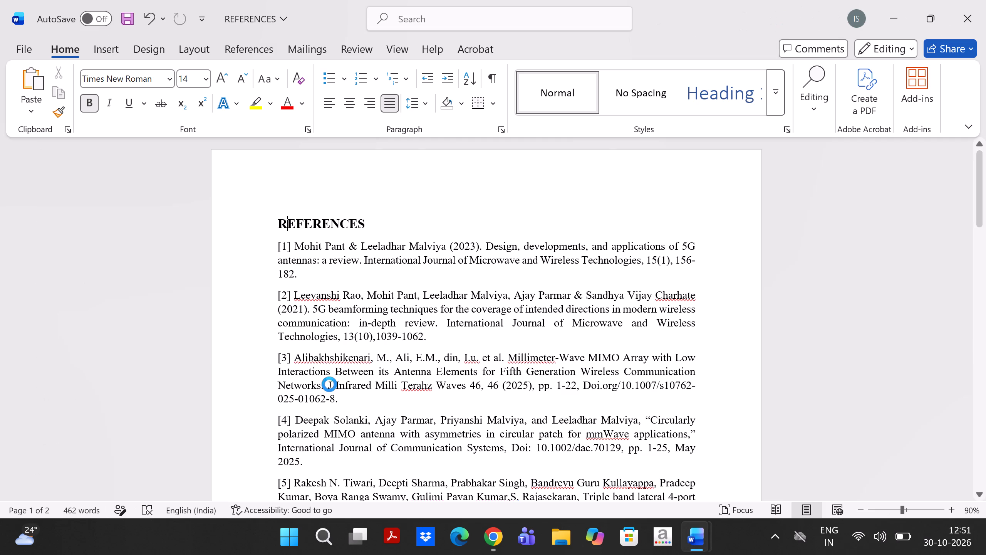
scroll(329, 384, "down", 1)
scroll(329, 384, "up", 6)
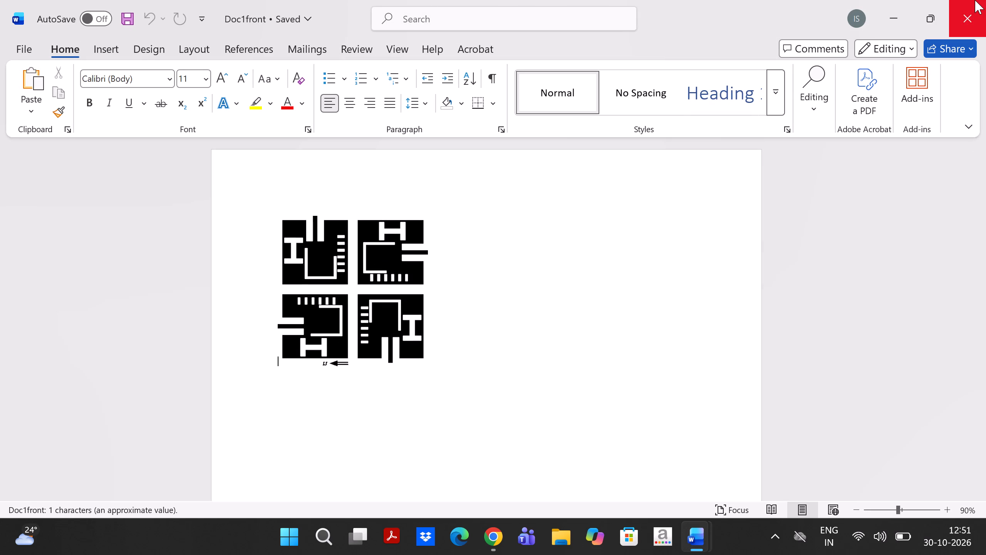
left_click(975, 0)
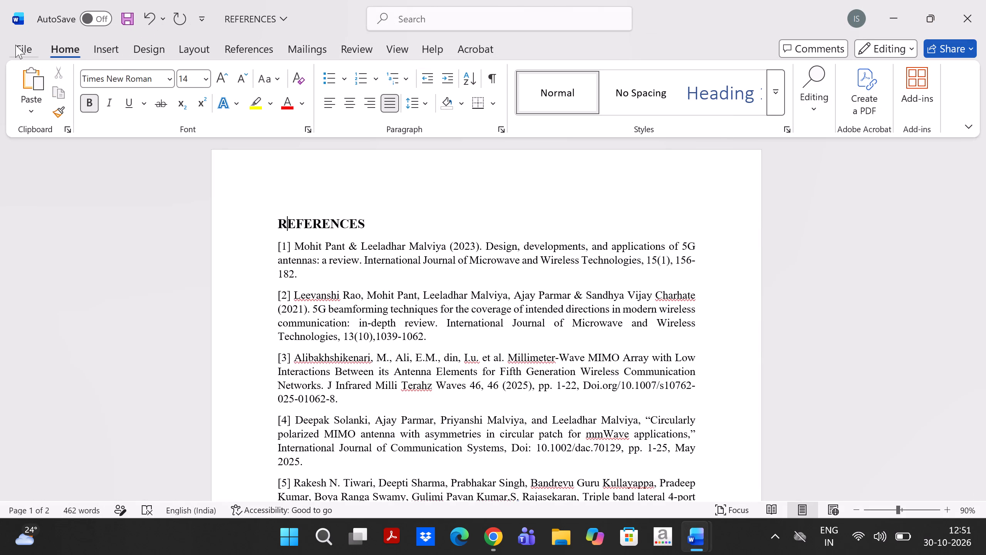
Look through the recent files, choose REFERENCES, and scan its reference list again.
left_click(15, 45)
scroll(207, 286, "down", 1)
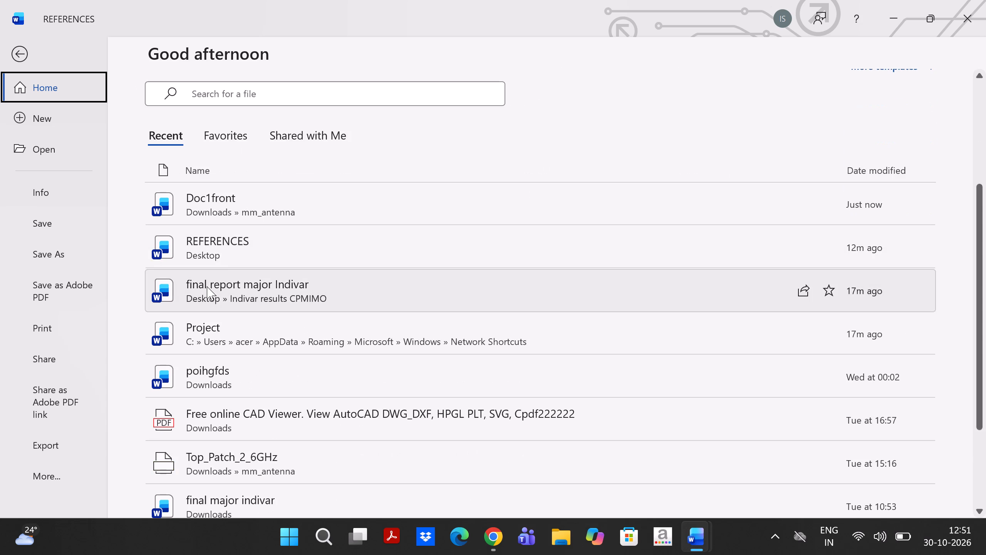
scroll(207, 286, "down", 2)
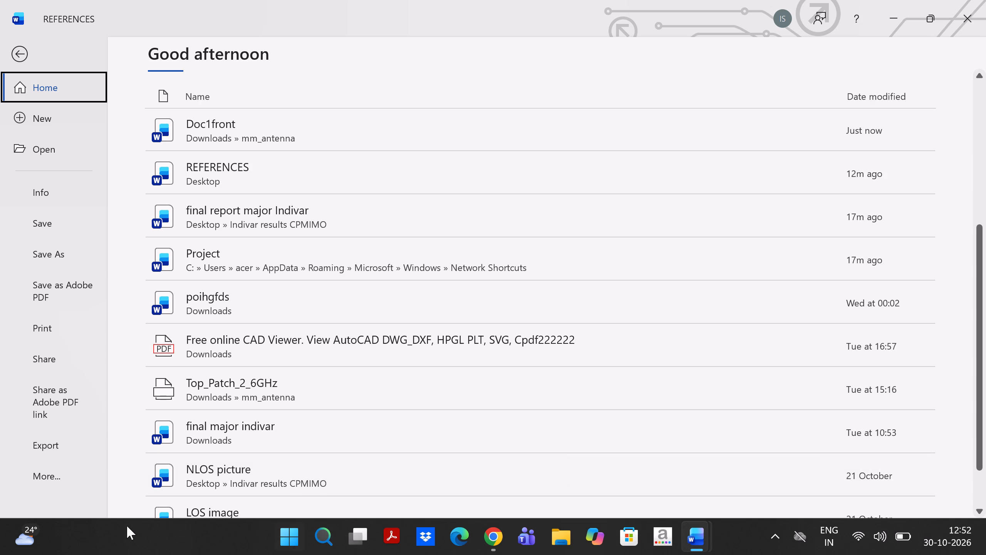
left_click(265, 179)
scroll(305, 310, "down", 6)
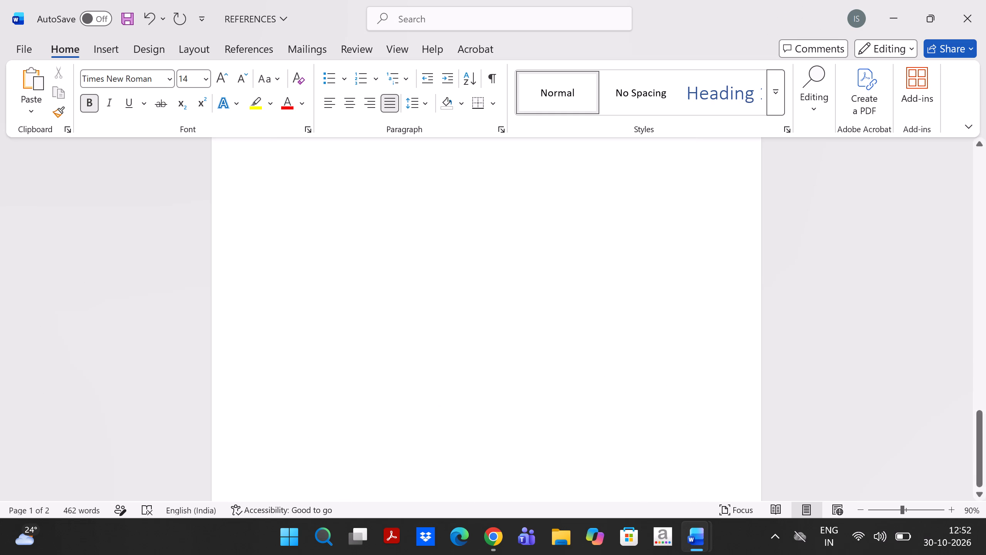
scroll(305, 310, "up", 4)
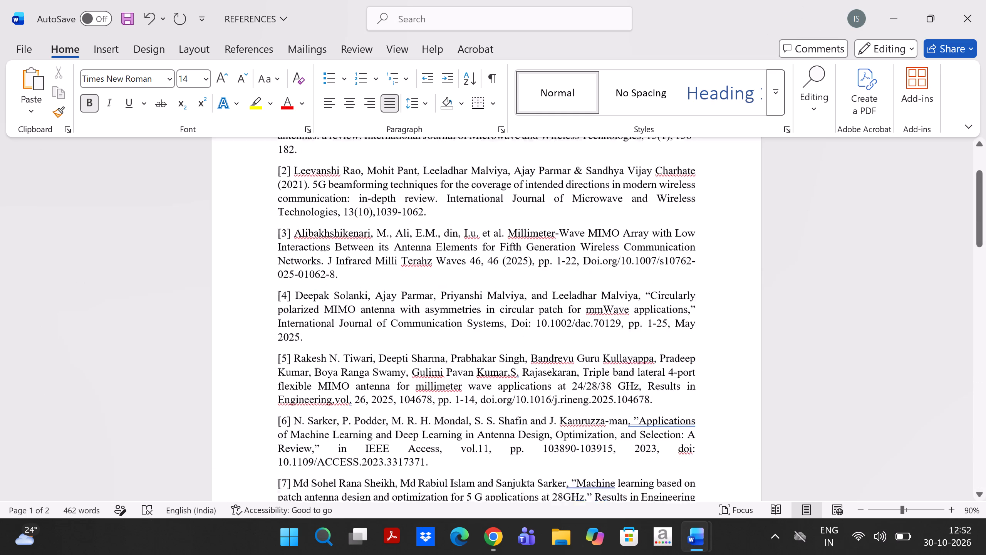
scroll(305, 310, "up", 2)
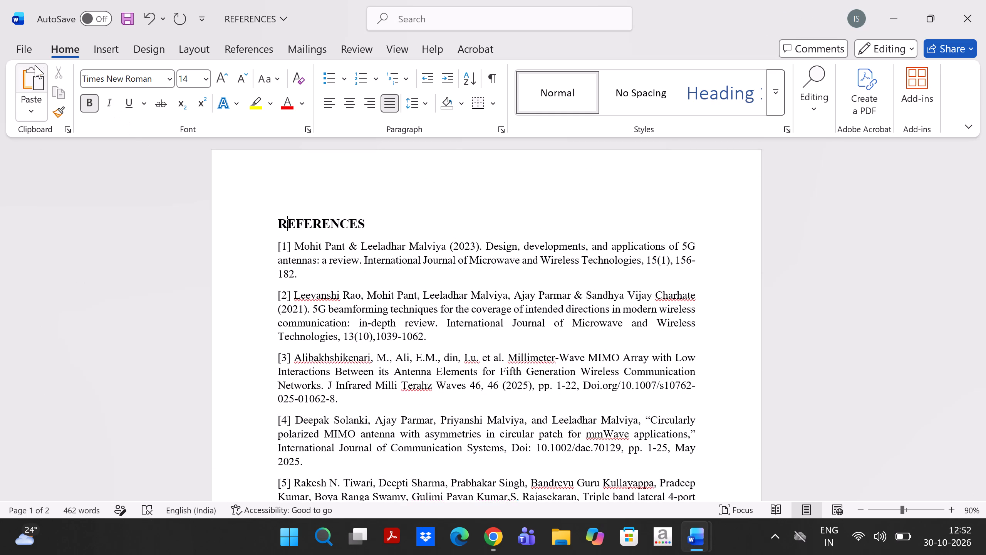
Print the whole REFERENCES document to PDF, saving it as "Ref. new" in the mm_antenna folder.
left_click(24, 50)
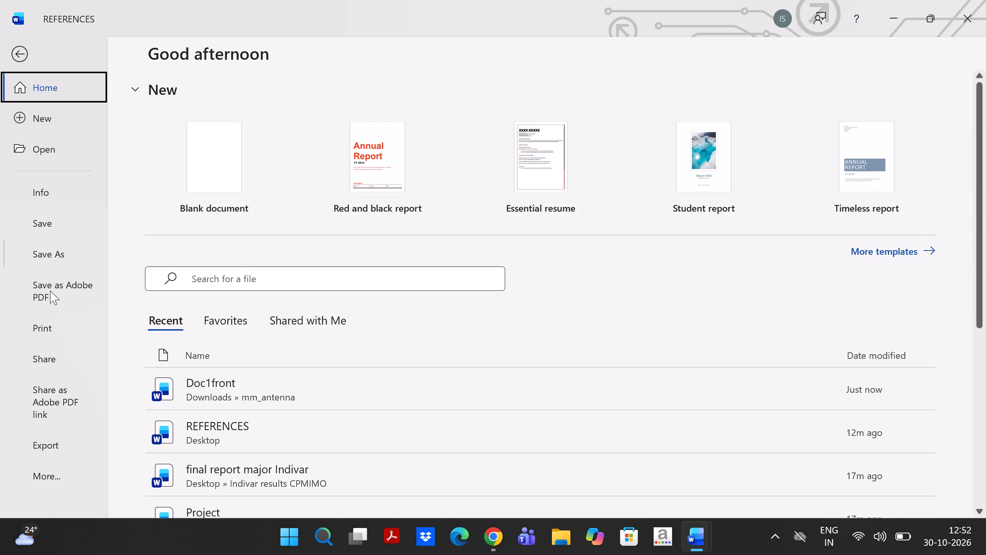
left_click(44, 324)
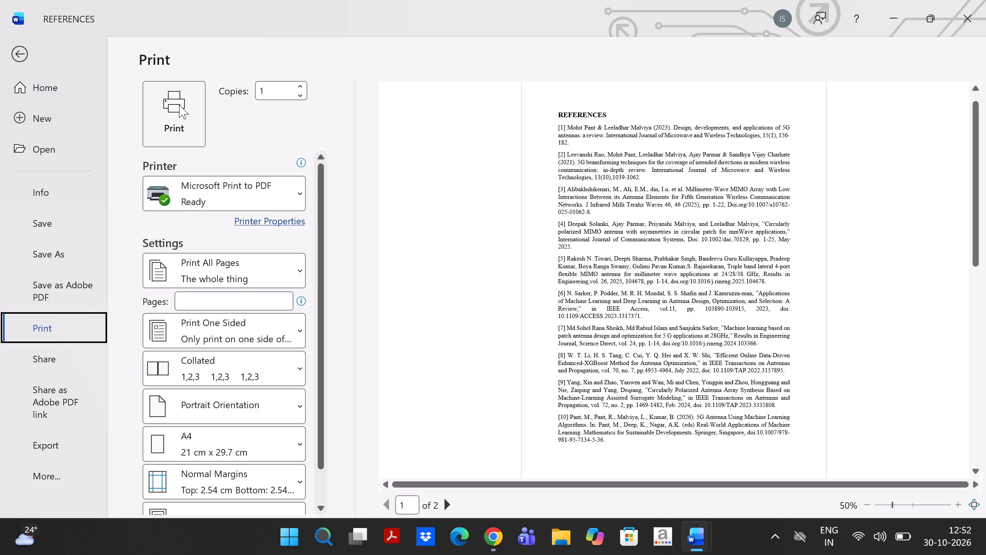
left_click(179, 105)
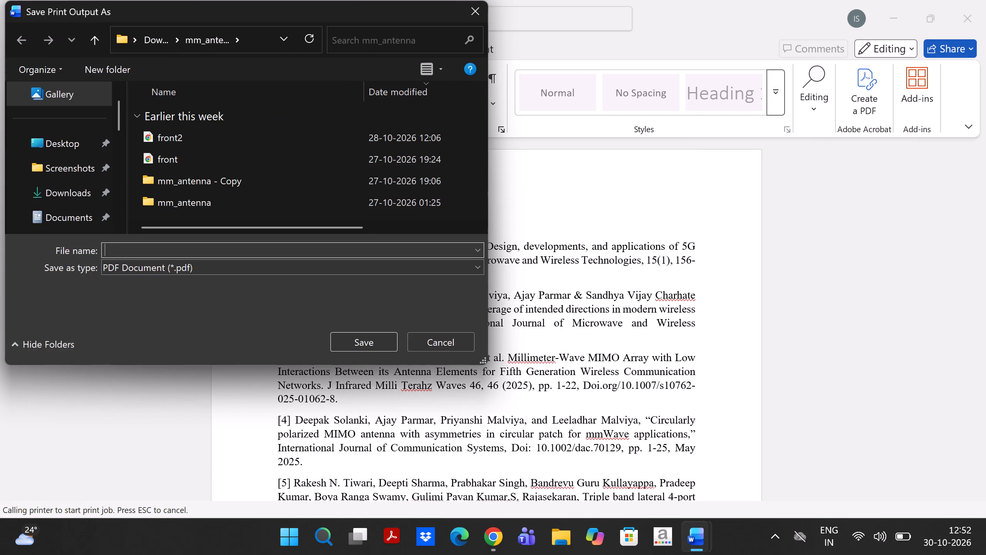
type("Ref")
type(". new")
key("Return")
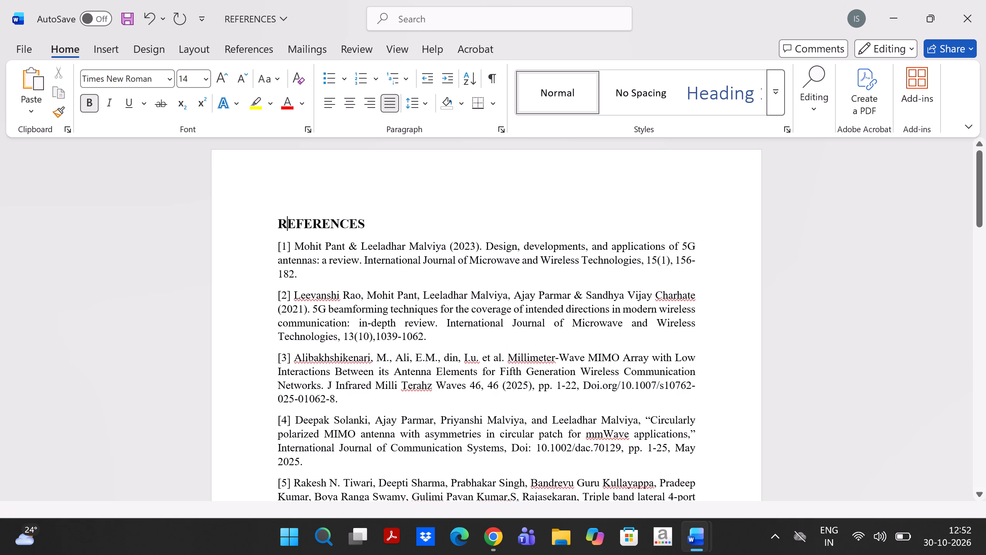
Close the Ref. new PDF in Acrobat and check its folder in Word's print-to-PDF save dialog, without saving again.
left_click(28, 51)
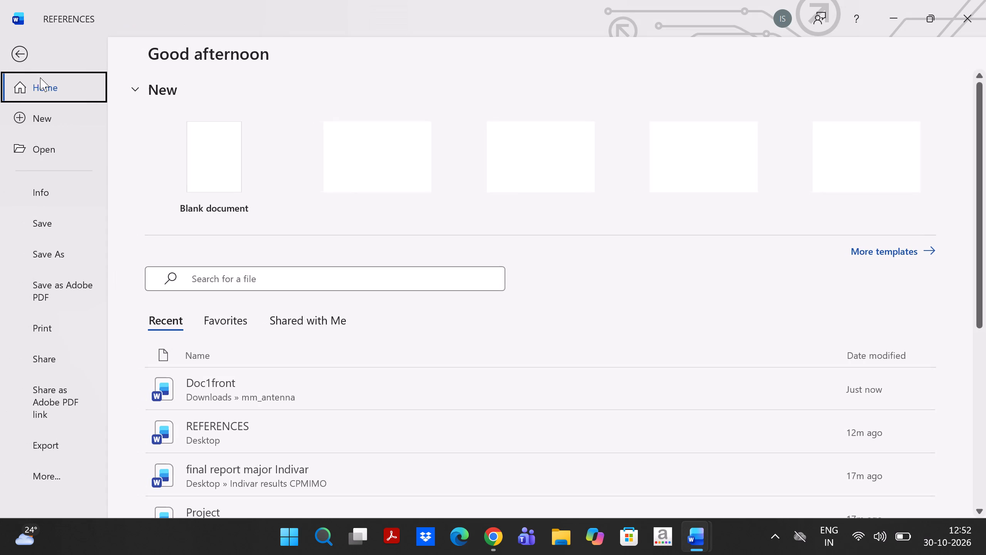
left_click(51, 334)
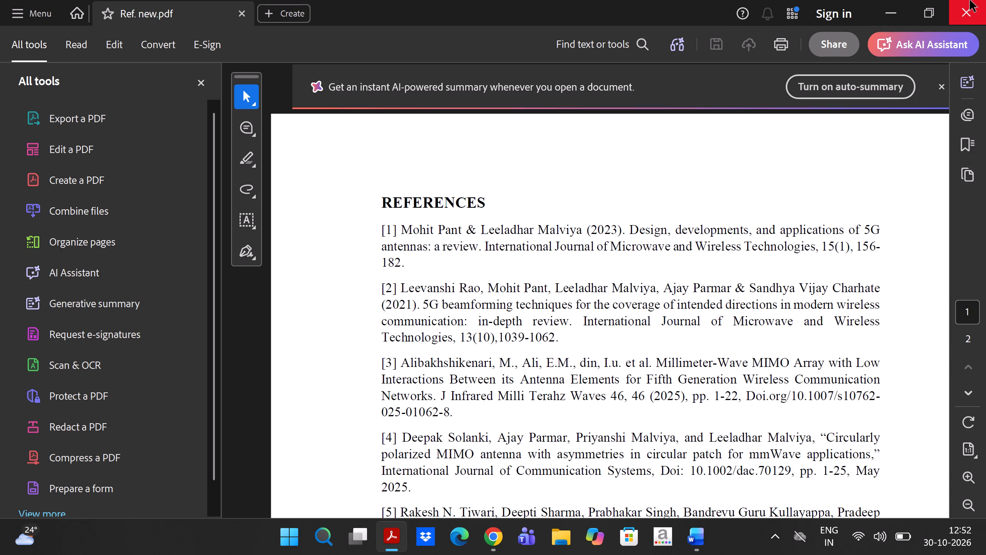
left_click(970, 0)
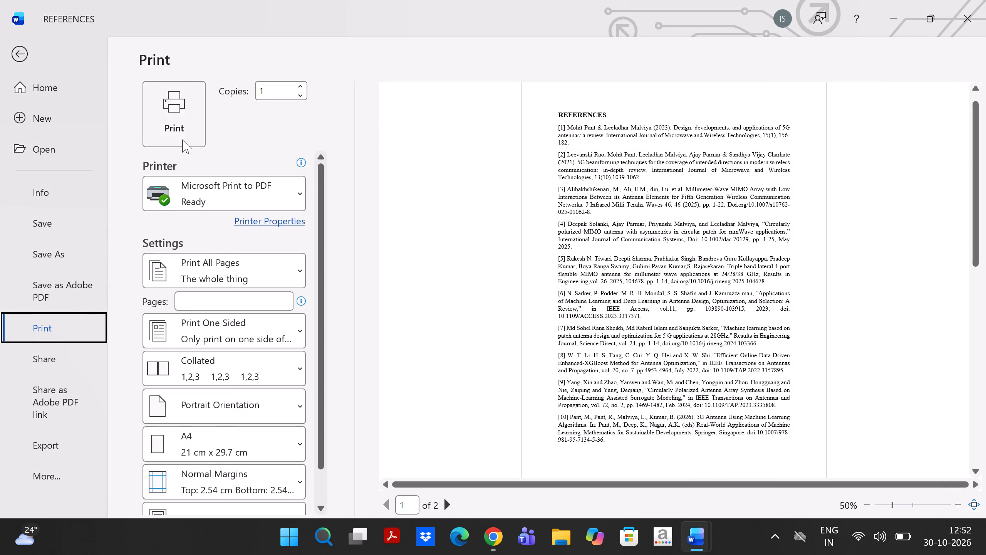
left_click(182, 139)
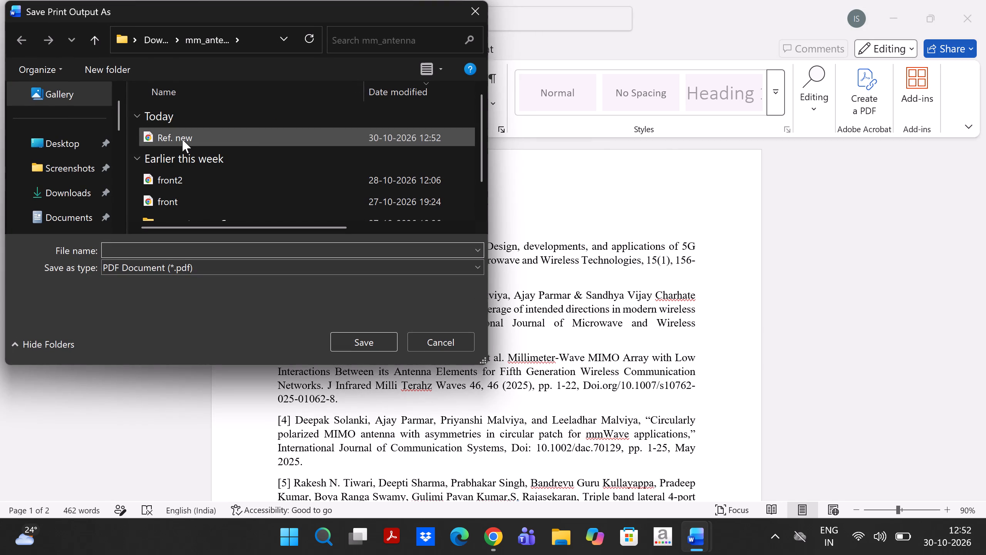
left_click(483, 18)
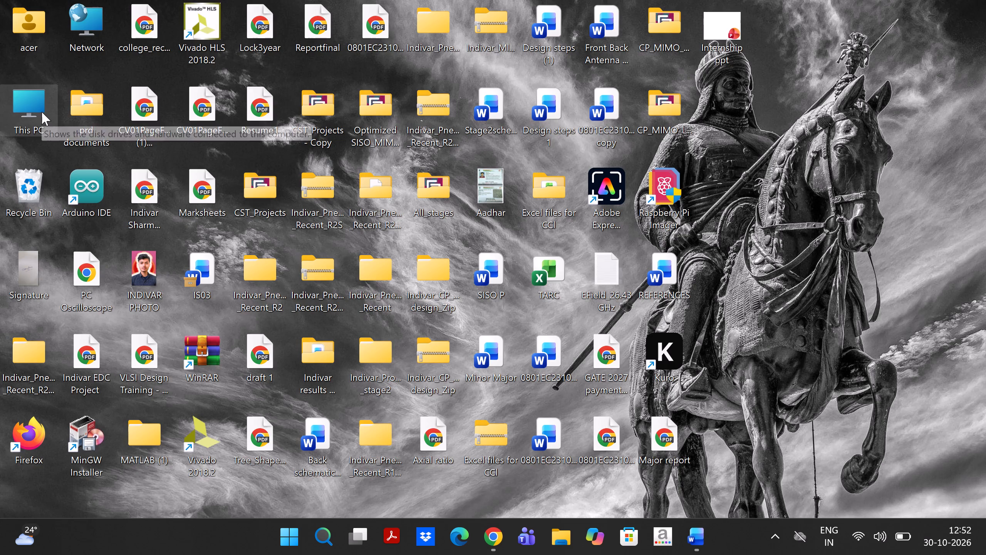
Browse File Explorer from This PC through Gallery, Desktop, Screenshots, Documents, Pictures, Music and Videos for the exported PDF.
double_click(42, 112)
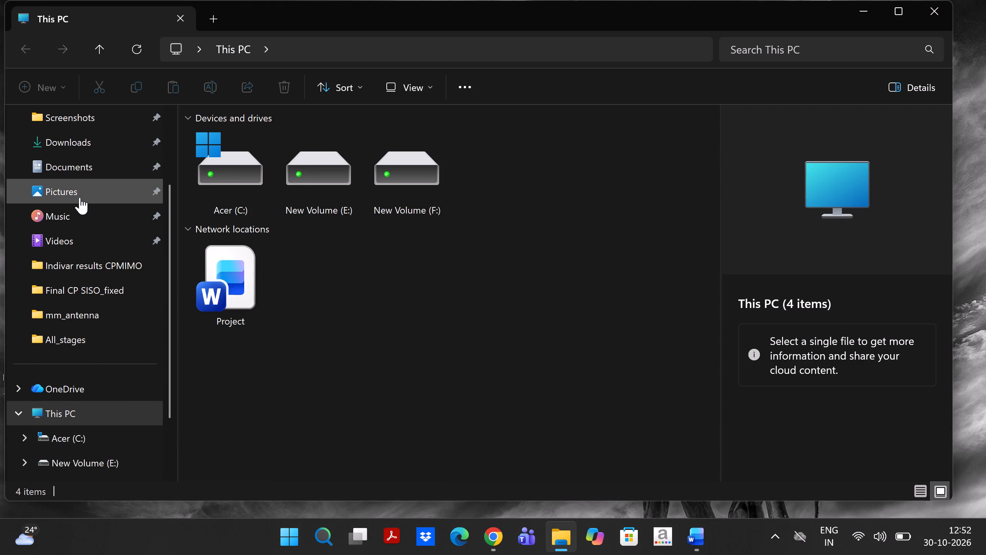
scroll(80, 195, "up", 4)
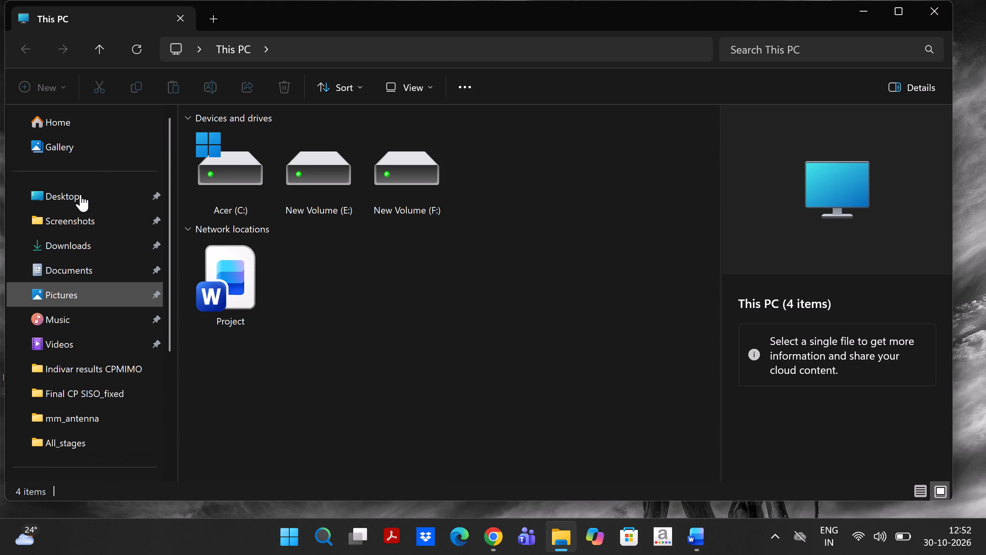
left_click(92, 157)
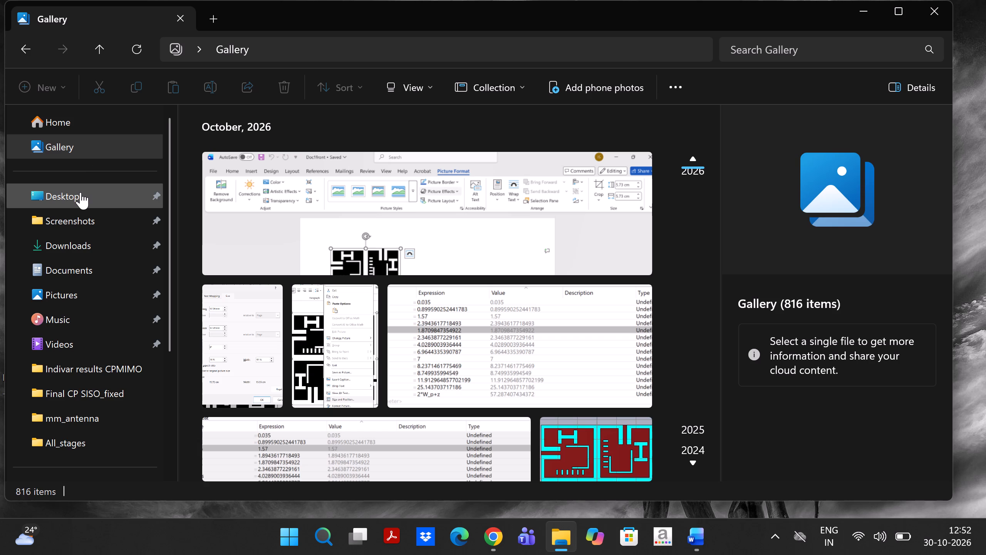
left_click(80, 192)
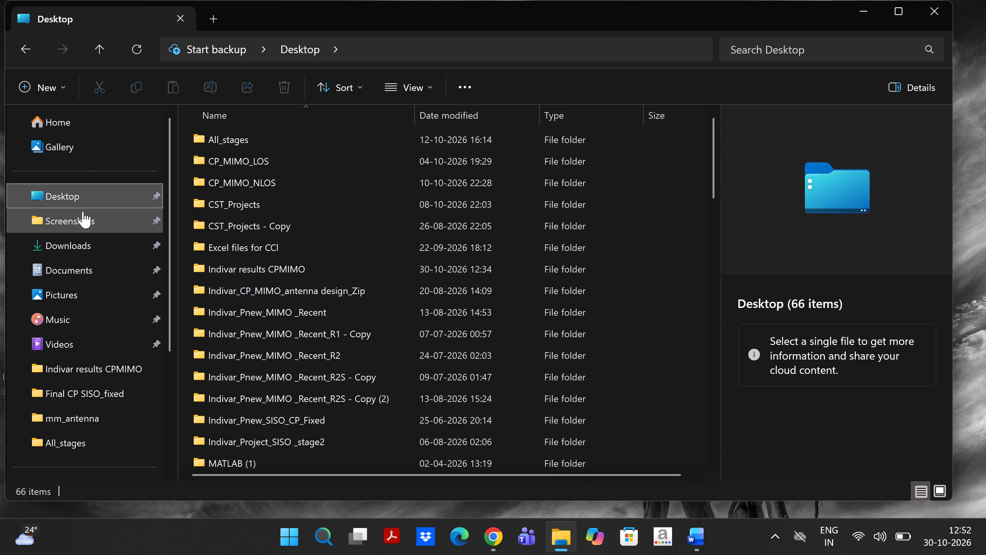
left_click(83, 214)
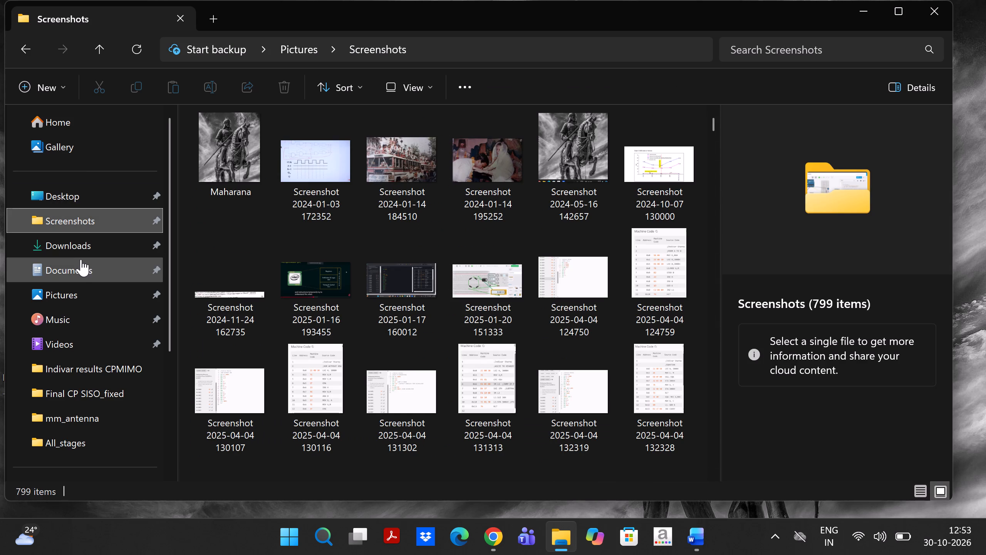
left_click(79, 269)
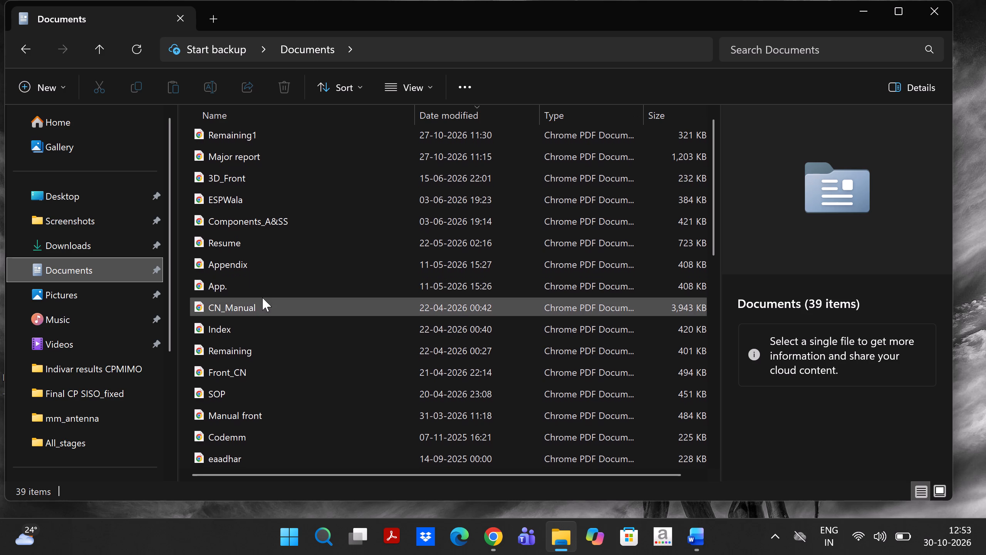
left_click(81, 286)
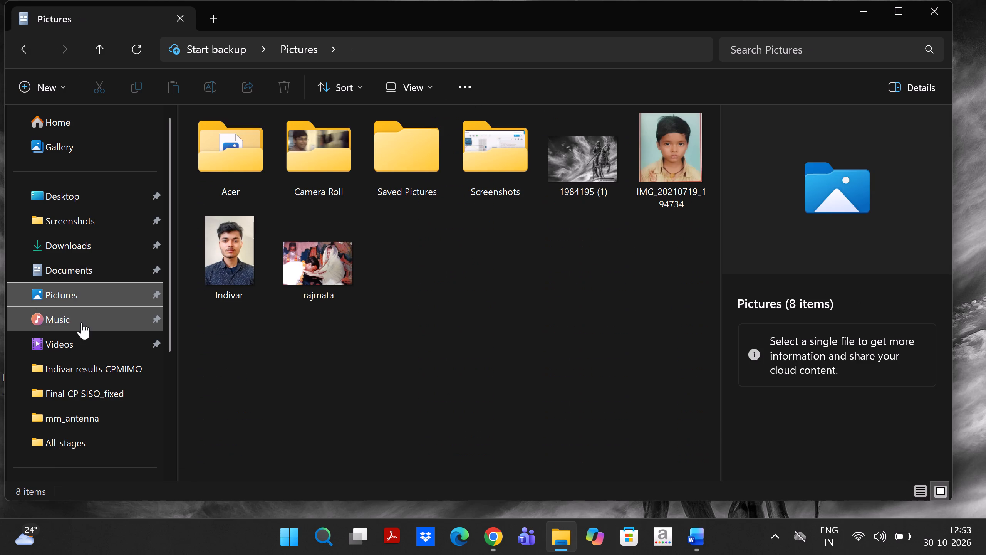
left_click(80, 329)
left_click(75, 352)
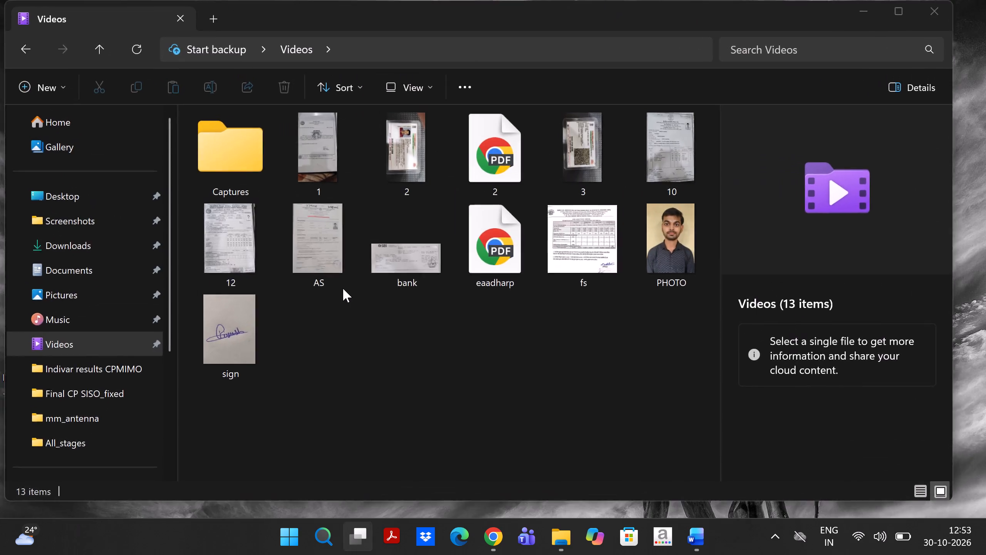
Refresh the desktop and delete the Internship ppt presentation from it.
right_click(845, 362)
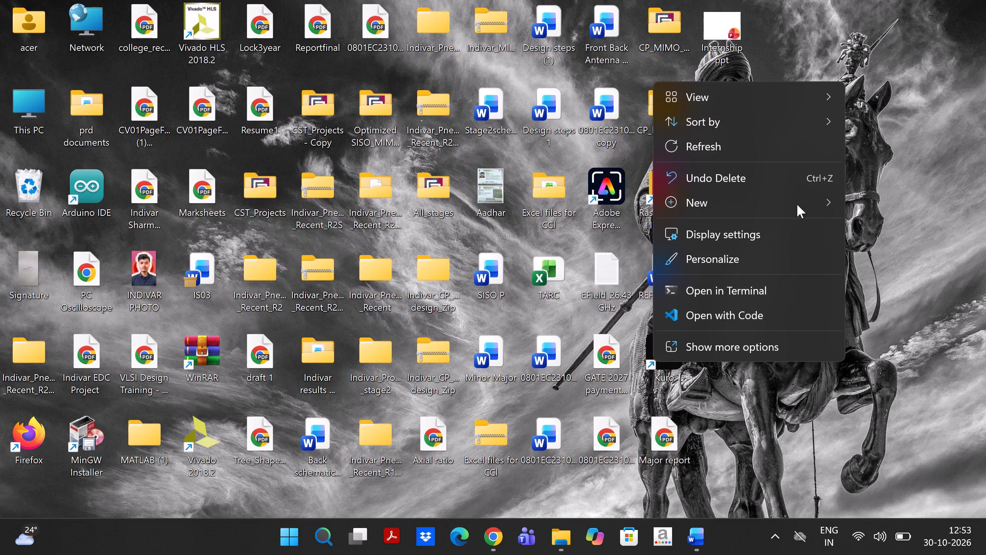
left_click(759, 140)
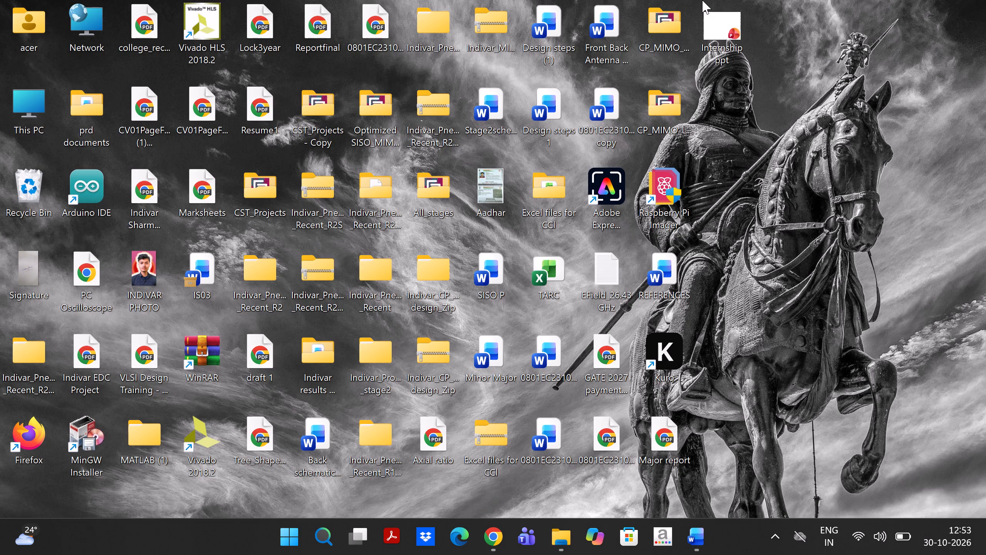
left_click(718, 32)
right_click(718, 32)
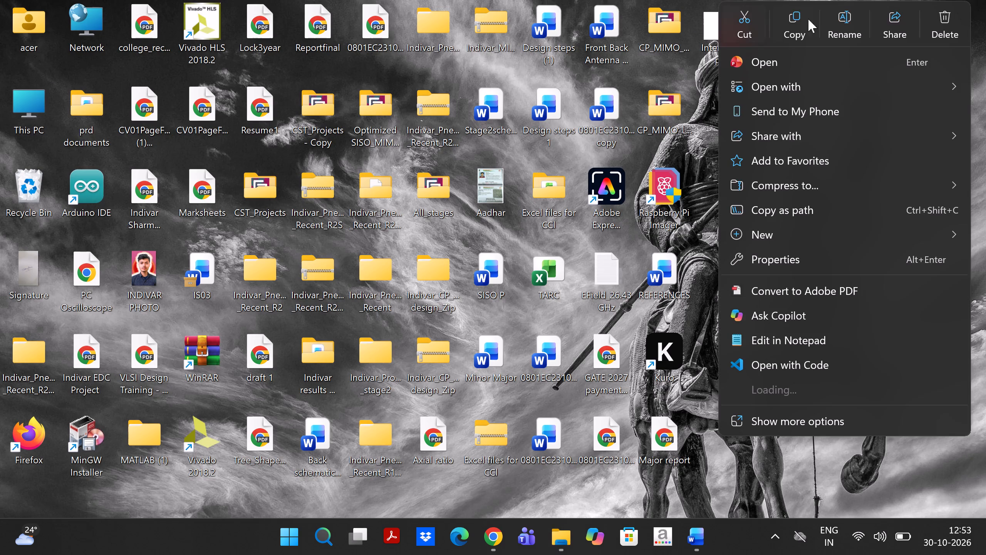
left_click(942, 32)
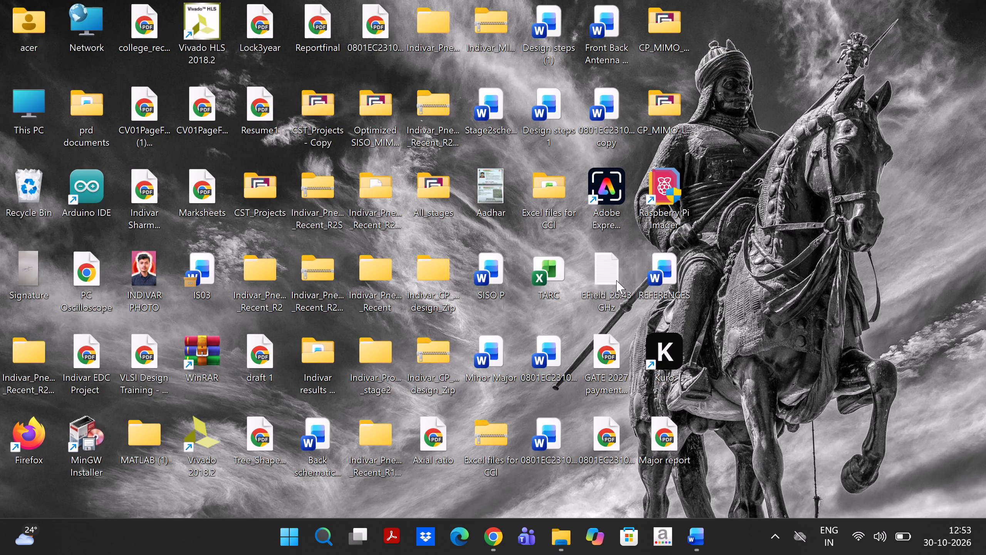
Open This PC again, look through the Documents folder and refresh it, and check Pictures, Music and Downloads.
double_click(32, 123)
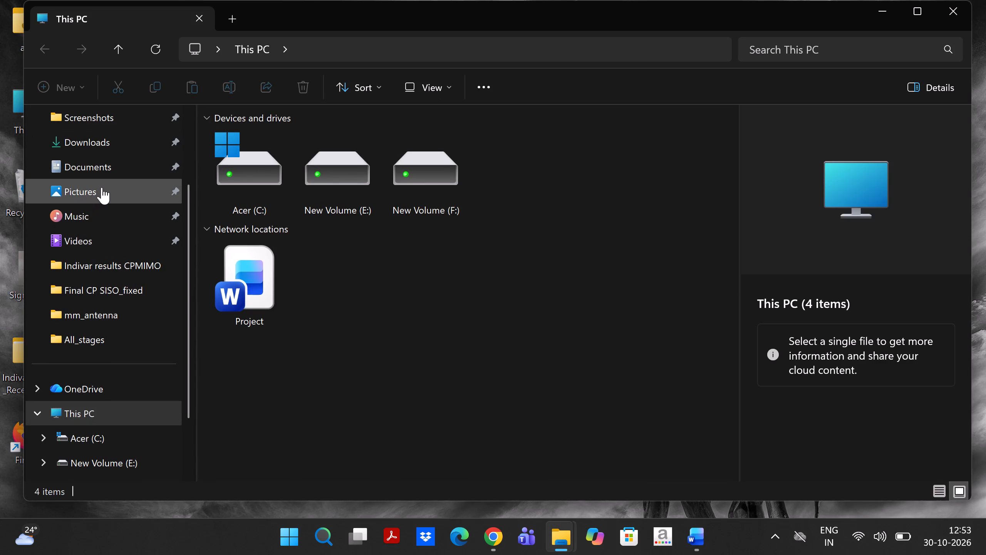
left_click(108, 175)
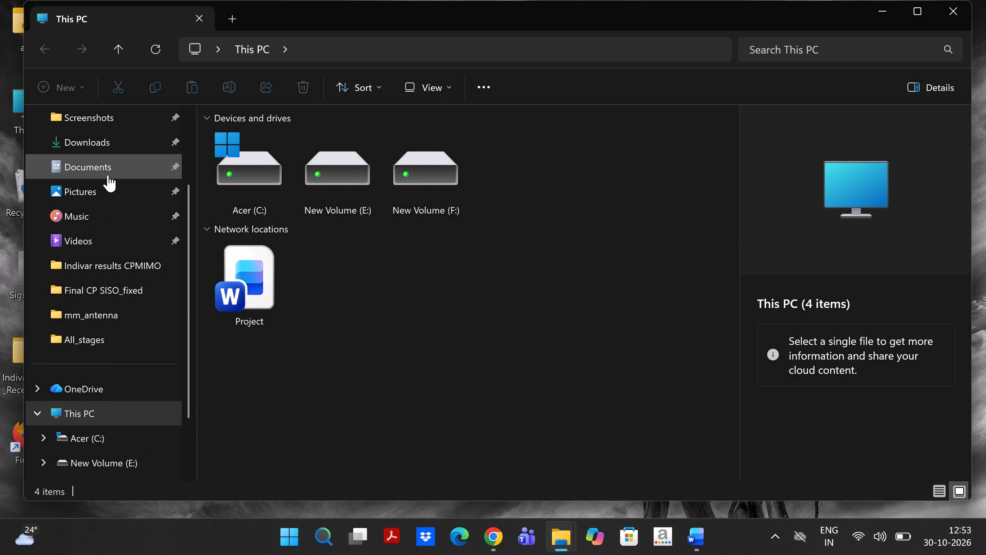
scroll(246, 203, "down", 7)
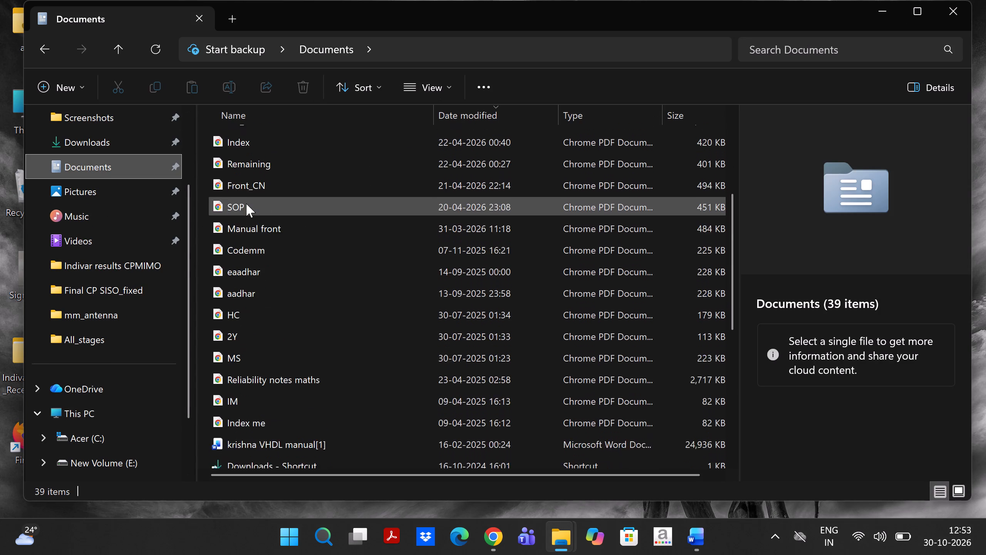
scroll(246, 203, "down", 9)
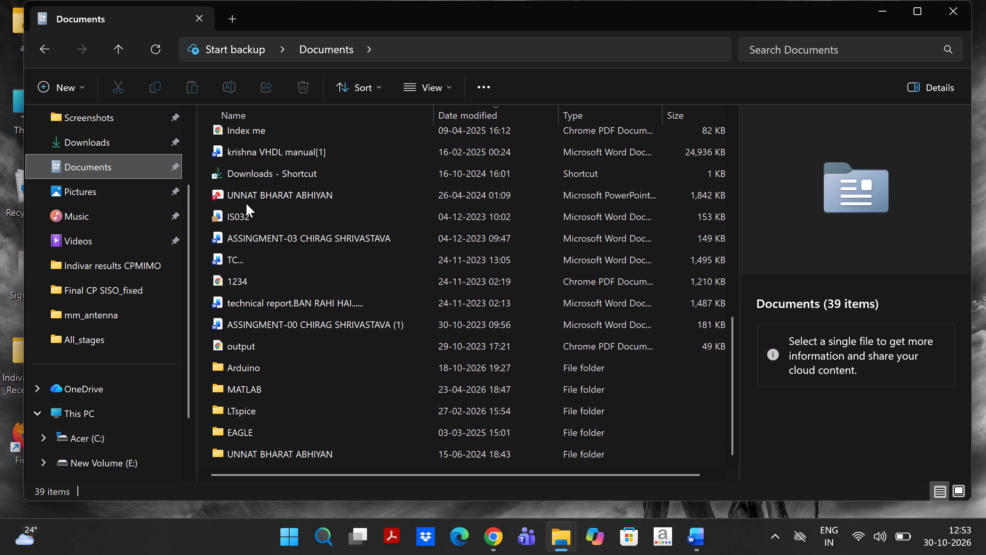
left_click(161, 55)
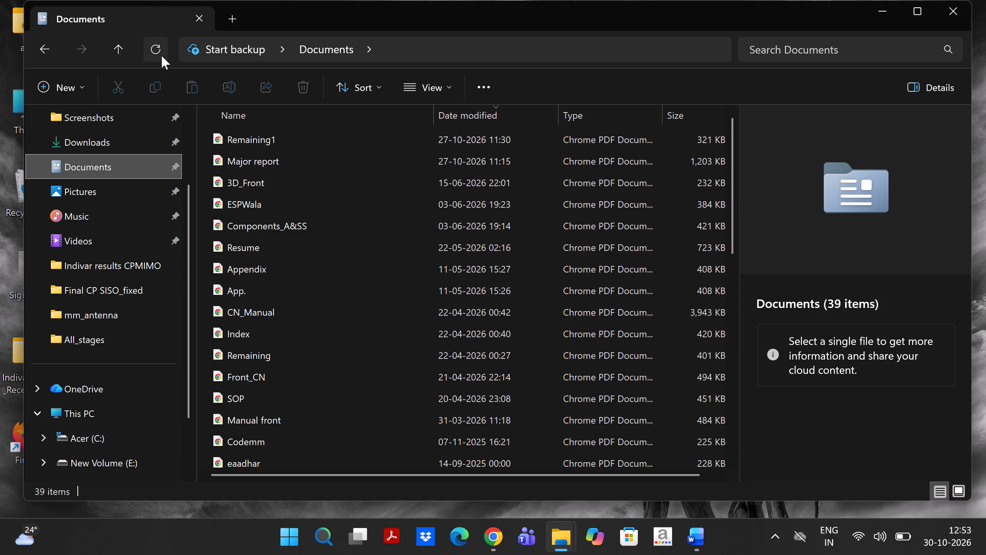
left_click(127, 198)
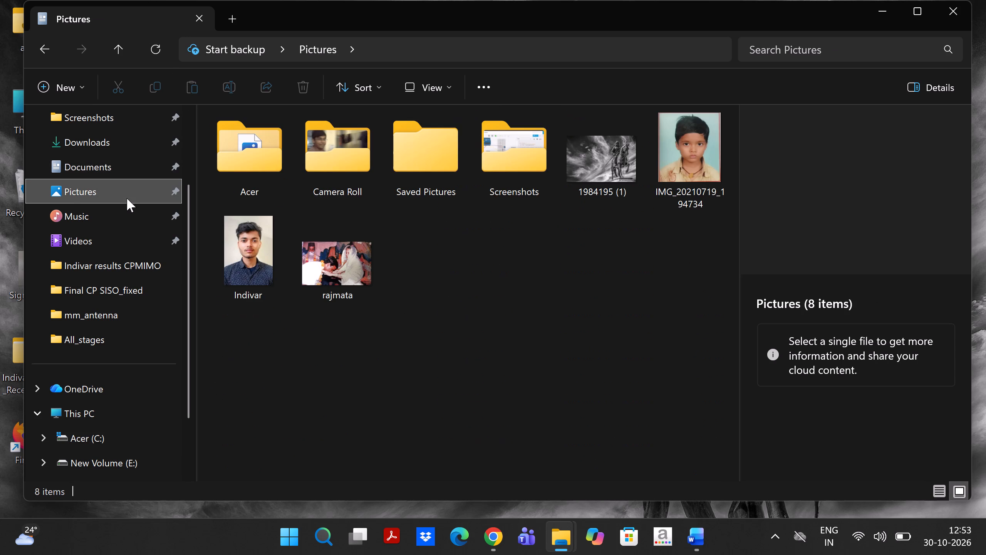
left_click(119, 214)
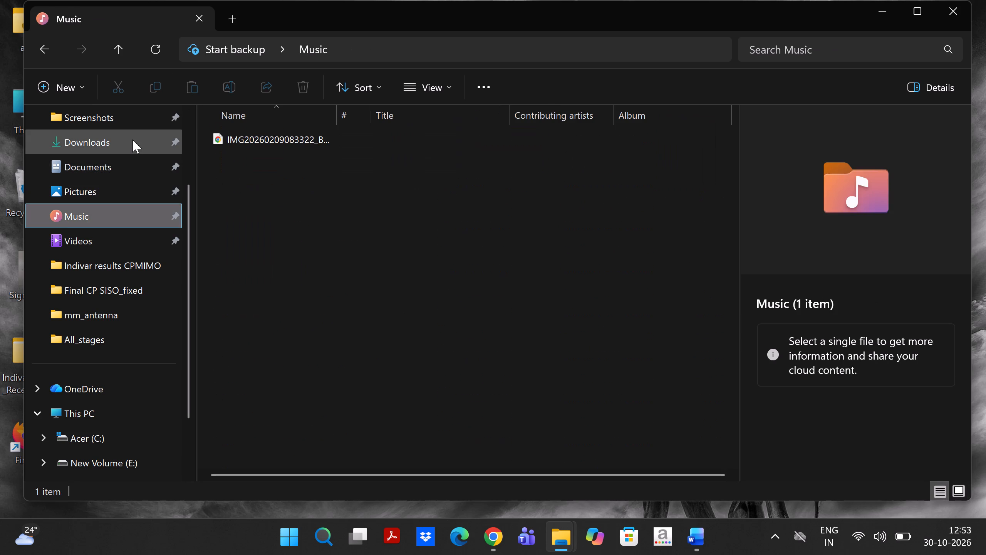
left_click(132, 140)
Open the Gallery and look back through its images from October 2026 to June 2026.
scroll(147, 151, "up", 1)
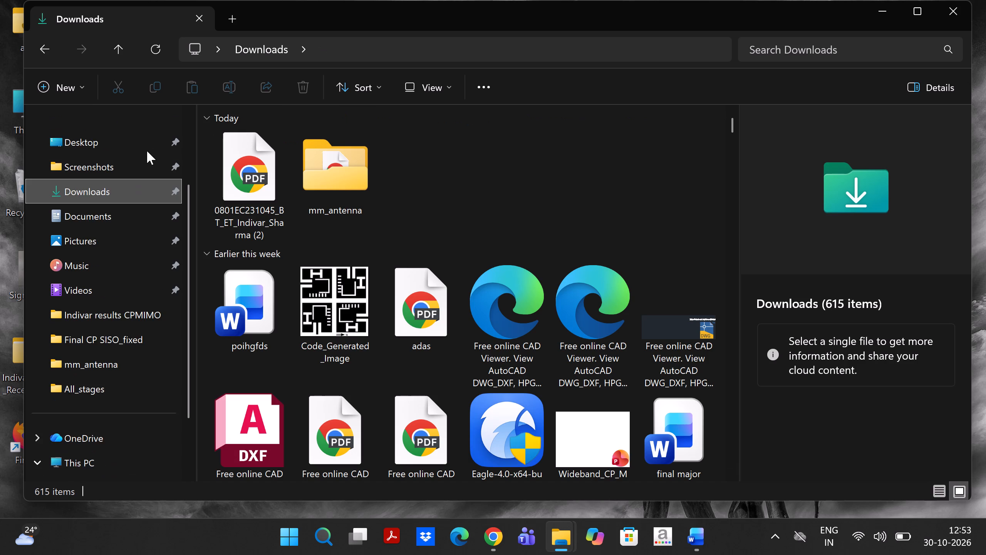
scroll(147, 151, "up", 1)
left_click(122, 152)
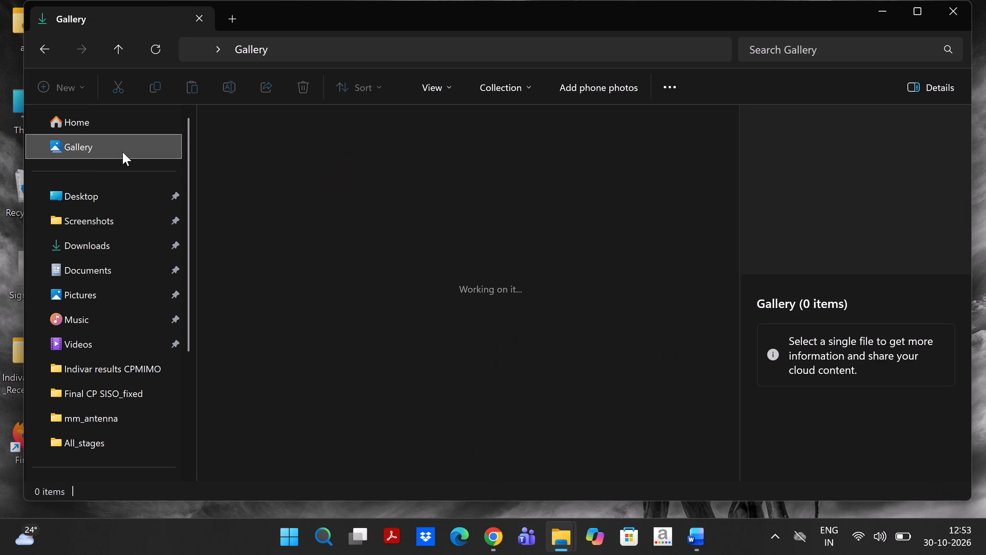
scroll(291, 200, "up", 3)
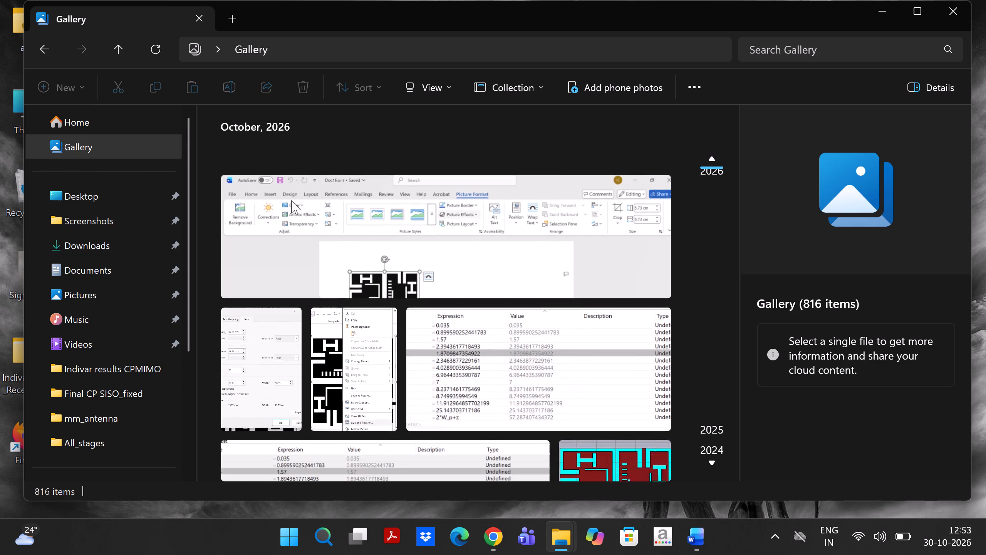
scroll(291, 200, "down", 4)
scroll(291, 200, "down", 20)
scroll(291, 200, "down", 15)
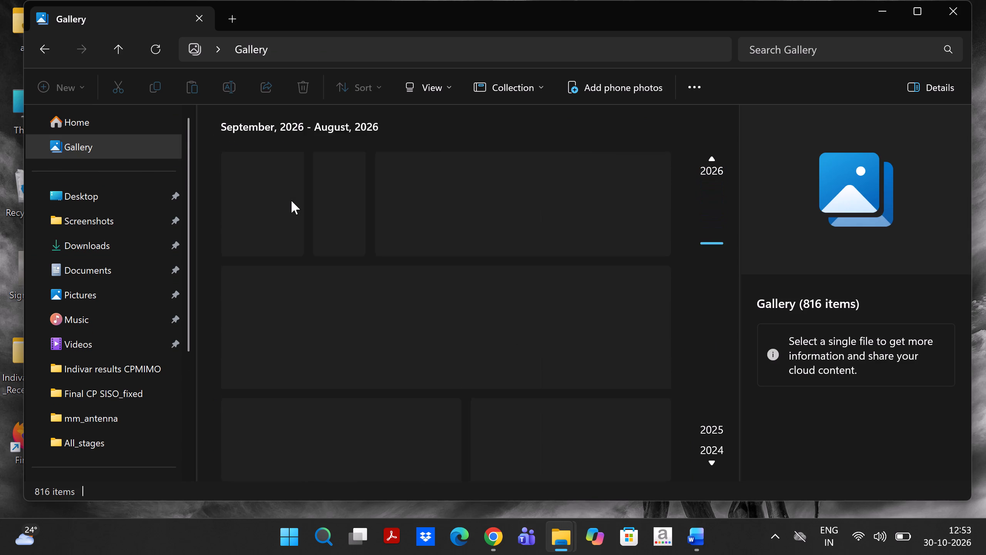
scroll(291, 200, "down", 13)
scroll(83, 397, "down", 2)
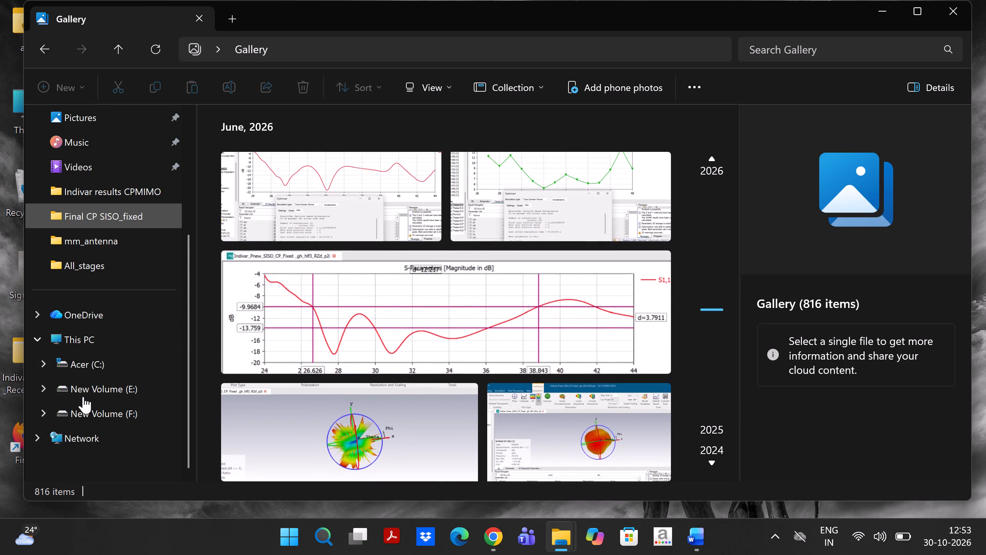
Search This PC for refere to find the references file, and close the File Explorer window.
scroll(83, 397, "down", 1)
left_click(86, 333)
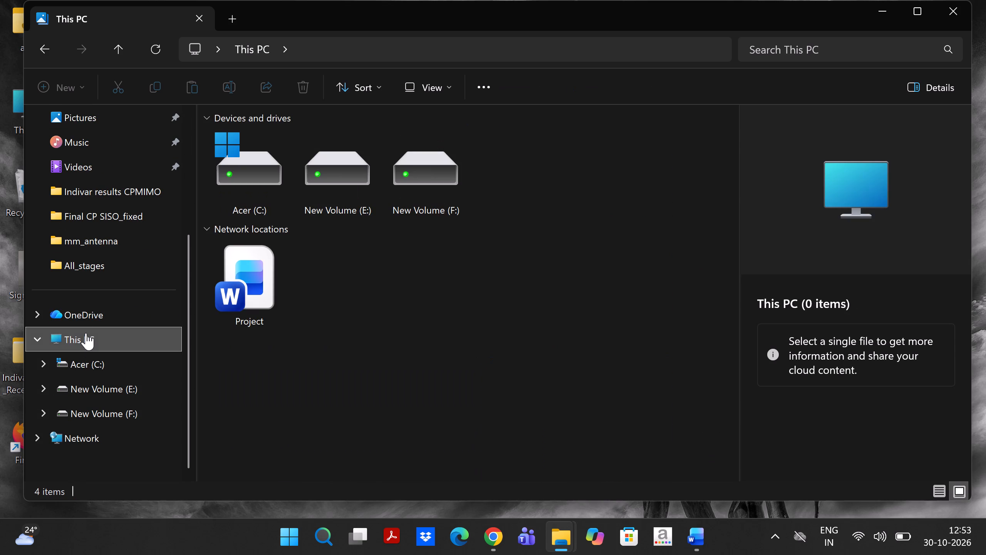
left_click(847, 47)
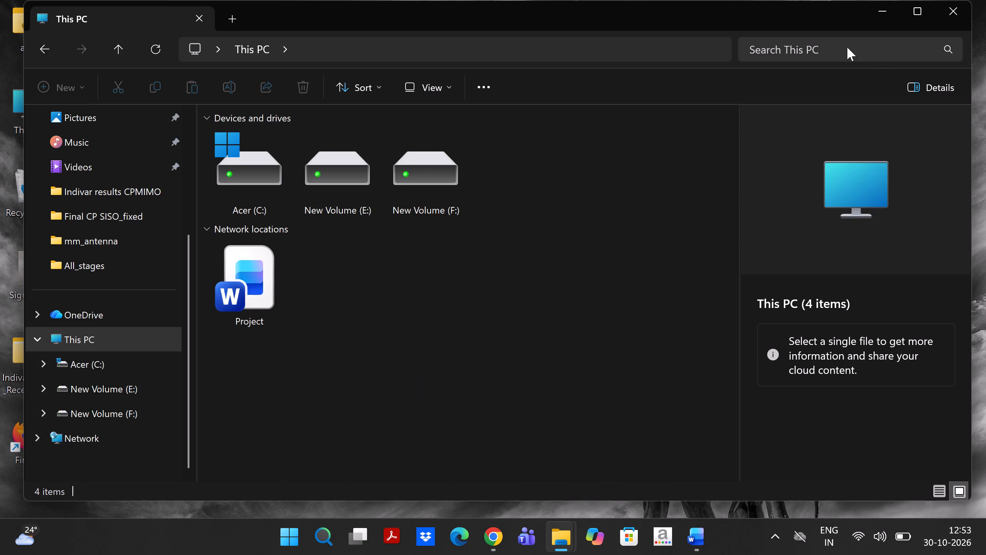
type("refe")
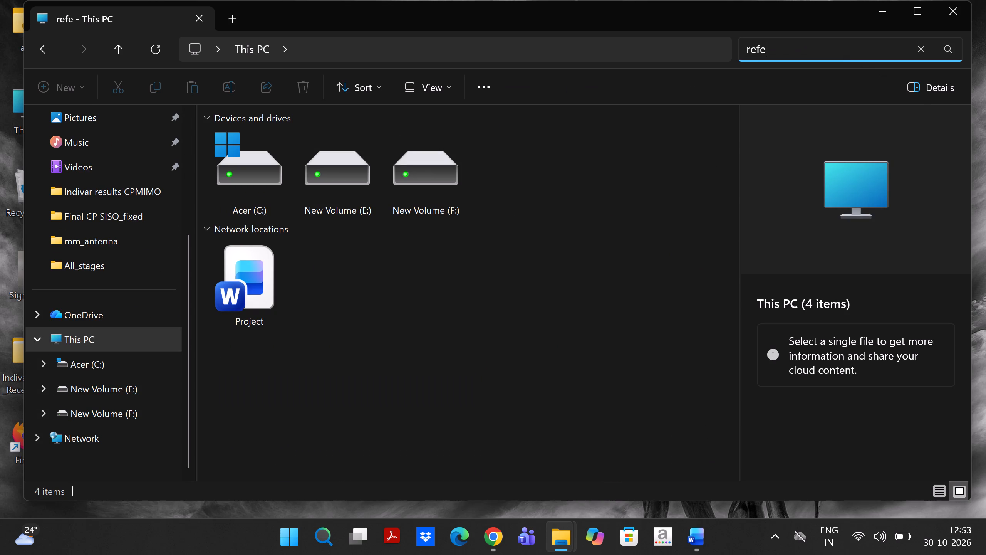
type("re")
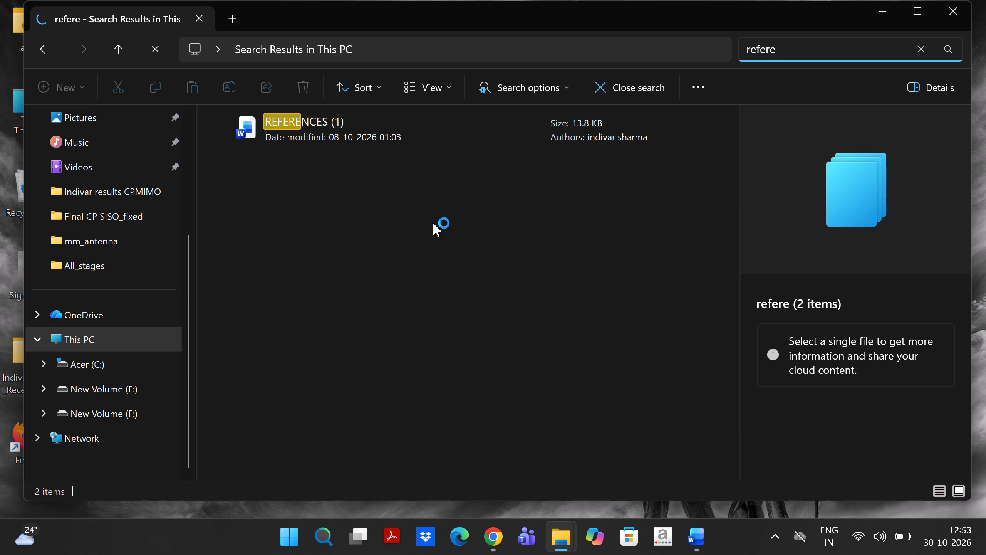
left_click(957, 5)
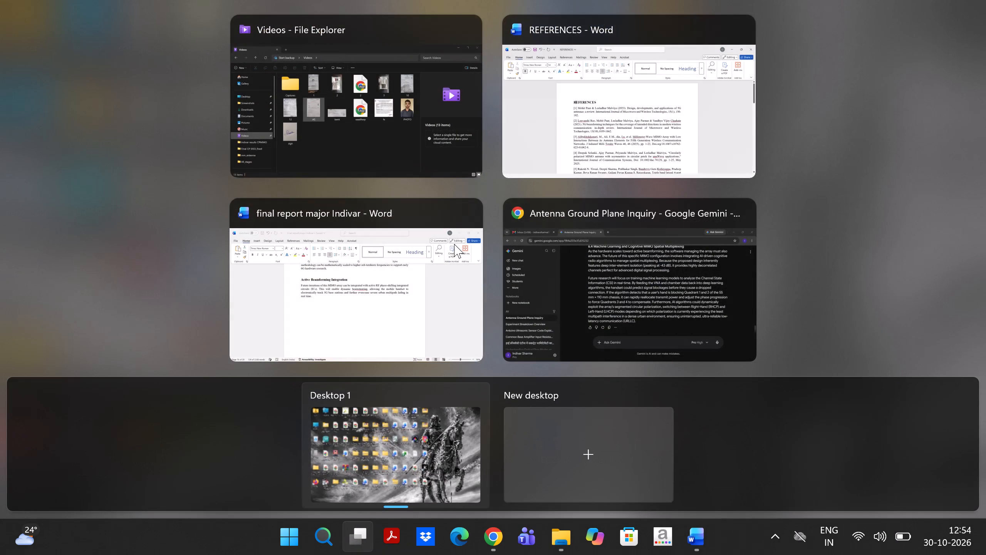
Switch to the REFERENCES document in Word, check its pages and print it to PDF on the Desktop as references new.
left_click(533, 103)
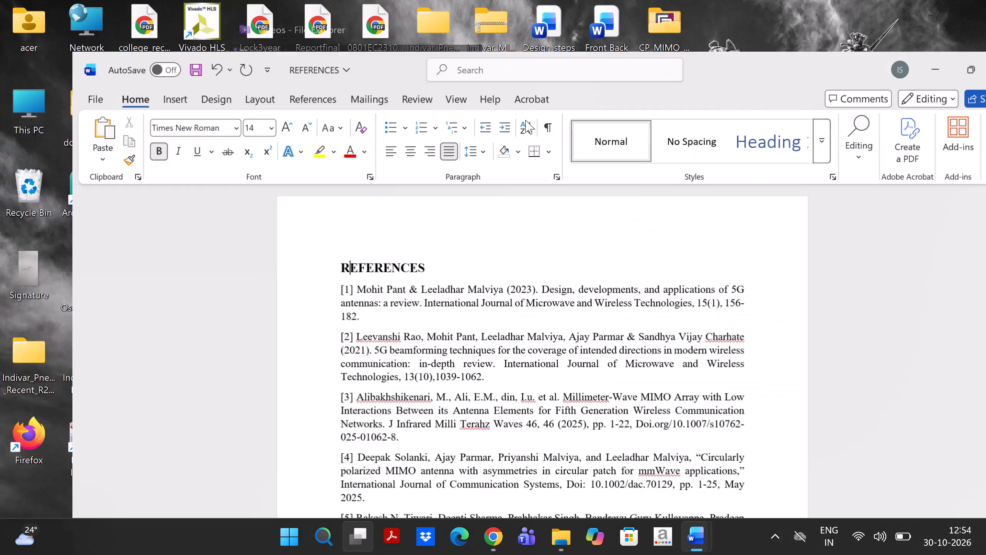
scroll(418, 316, "down", 7)
scroll(418, 316, "up", 3)
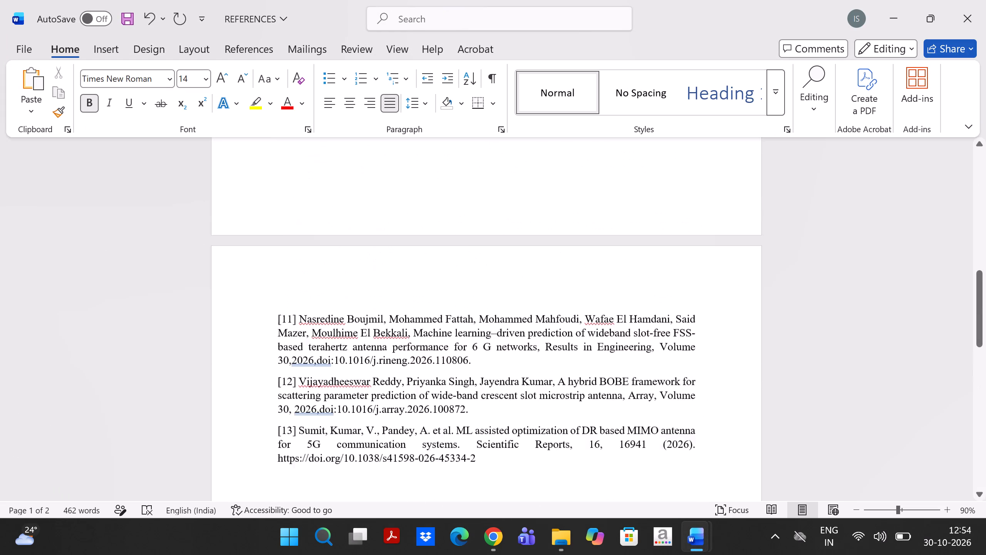
scroll(418, 316, "up", 3)
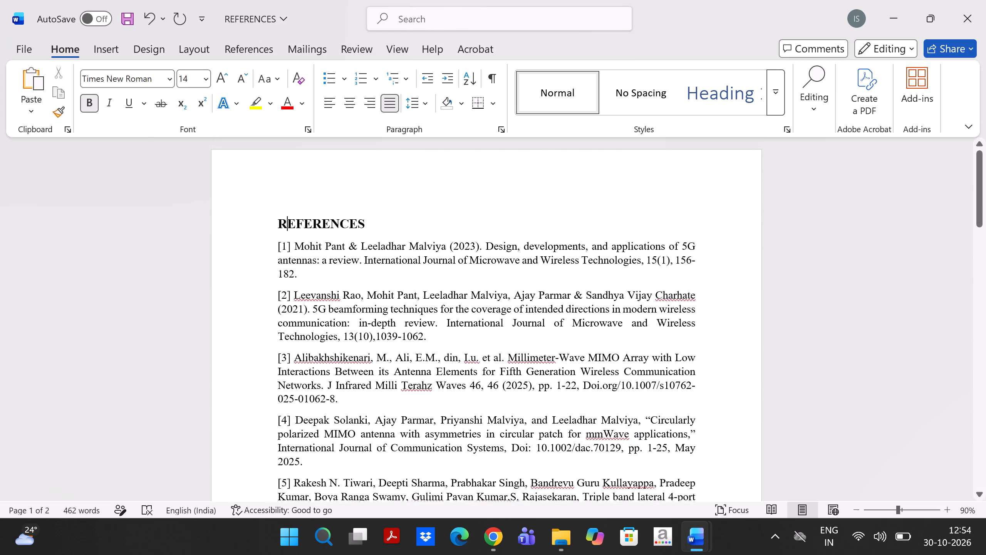
left_click(29, 51)
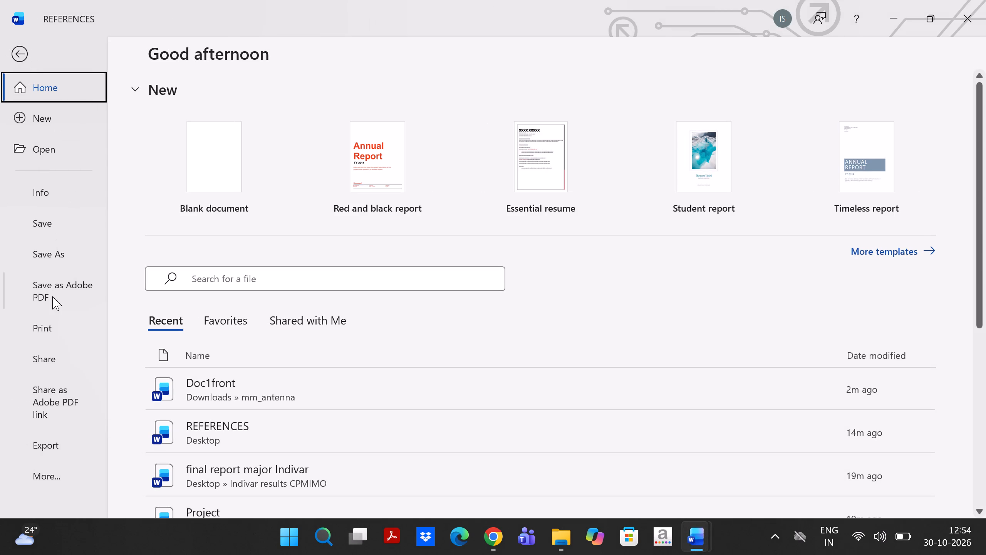
left_click(50, 324)
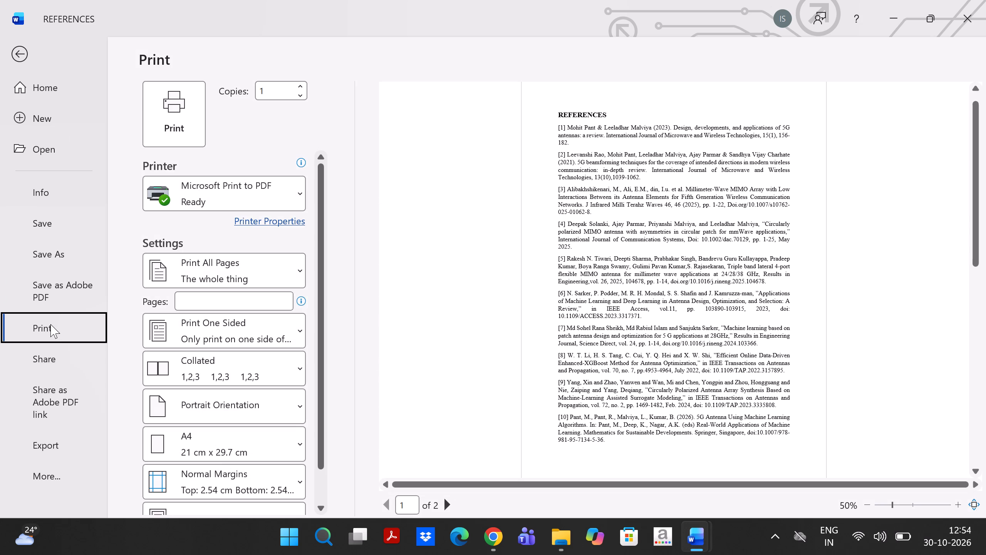
left_click(165, 126)
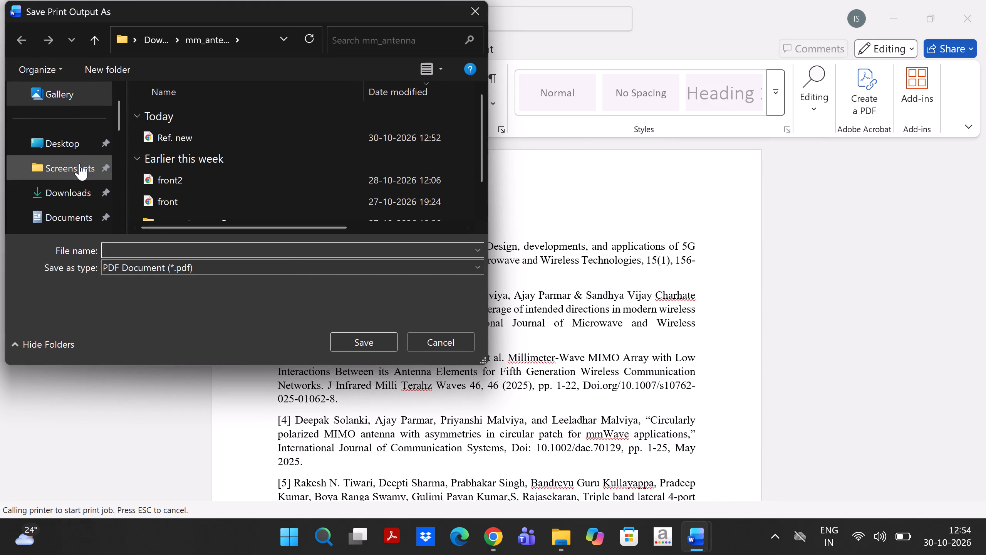
left_click(78, 148)
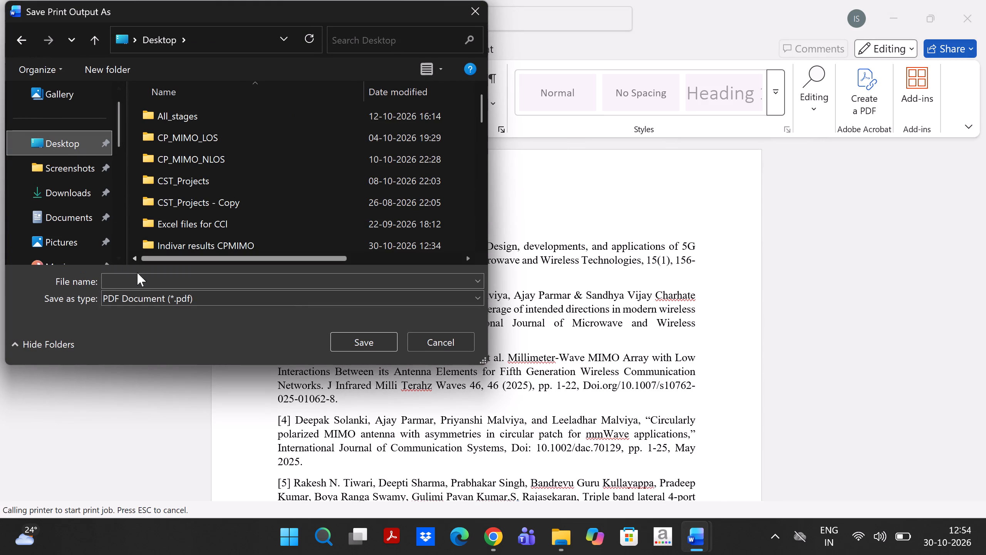
left_click(129, 281)
type("references")
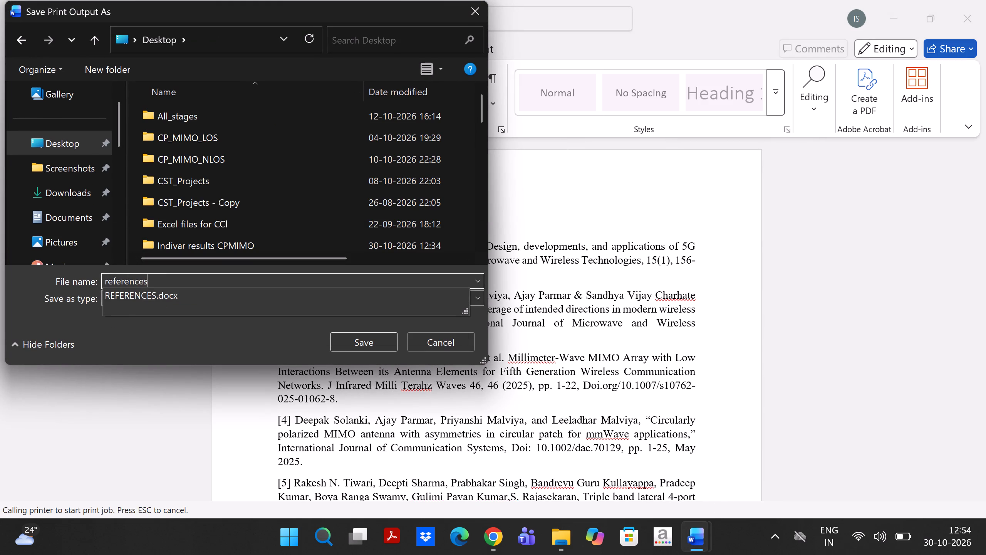
key("space")
type("new")
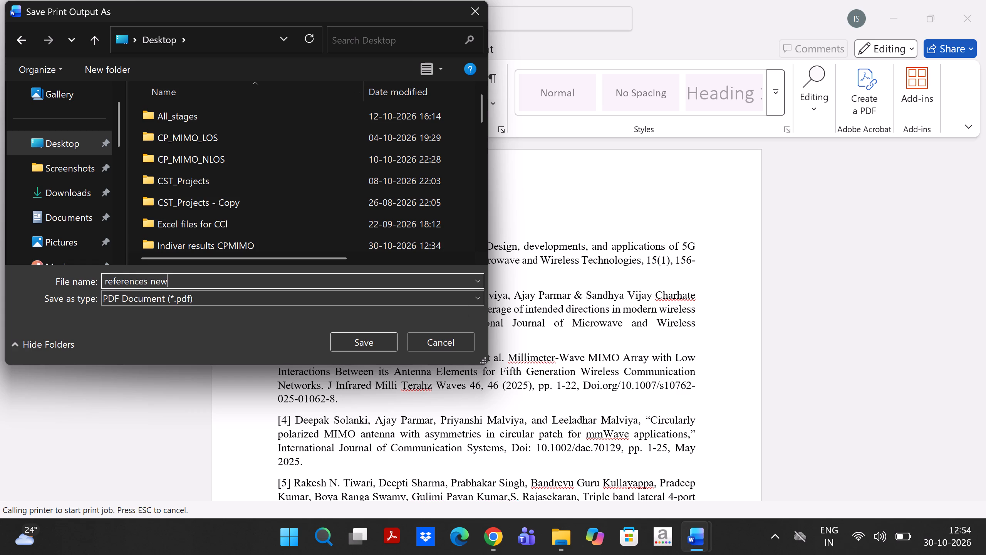
key("Return")
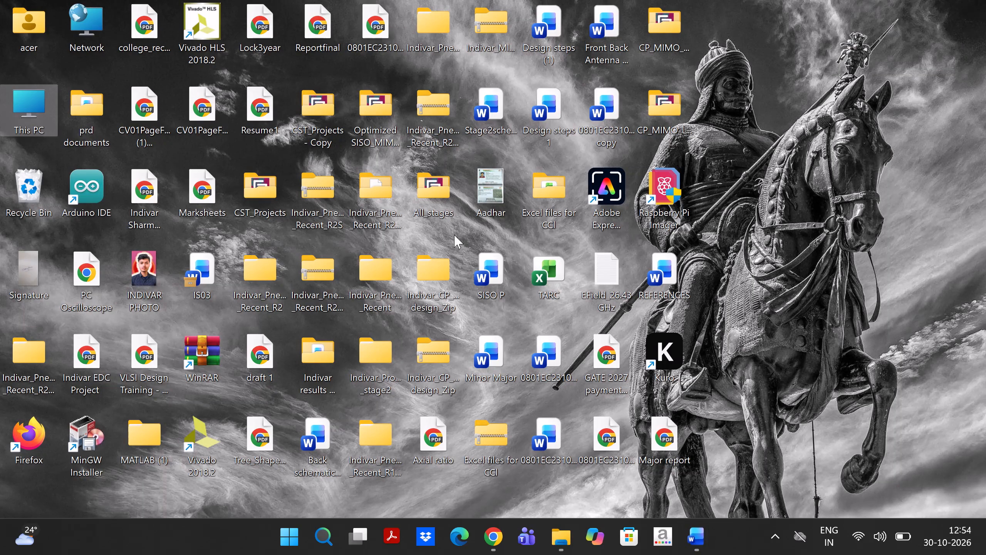
Close the opened PDF, refresh the desktop and move the references new icon into empty space apart from the other icons.
right_click(823, 226)
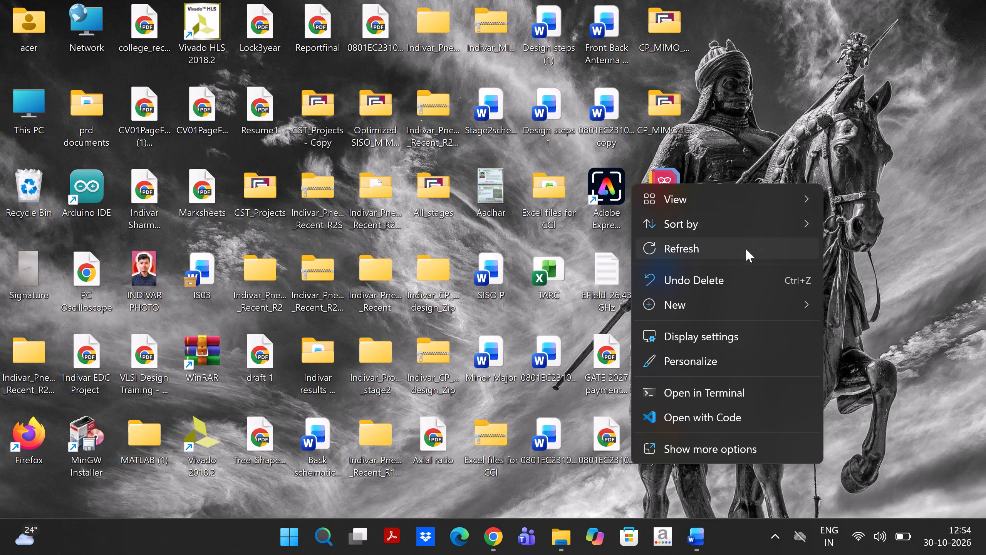
left_click(746, 249)
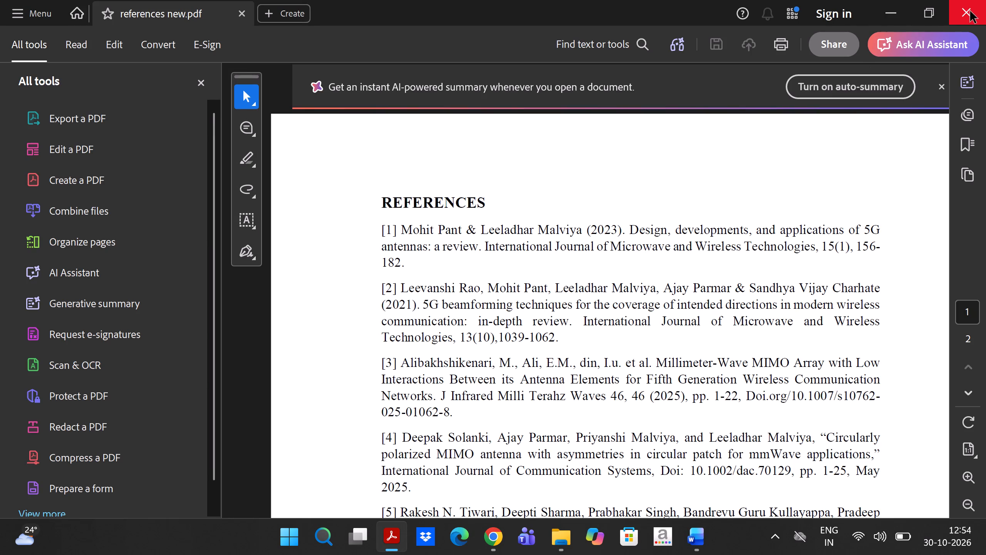
left_click(970, 11)
right_click(784, 185)
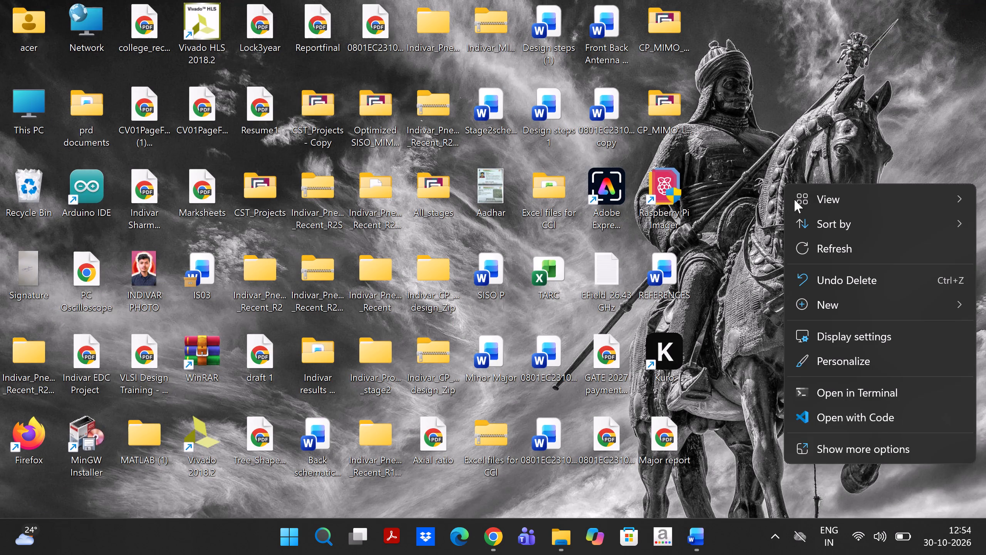
left_click(798, 242)
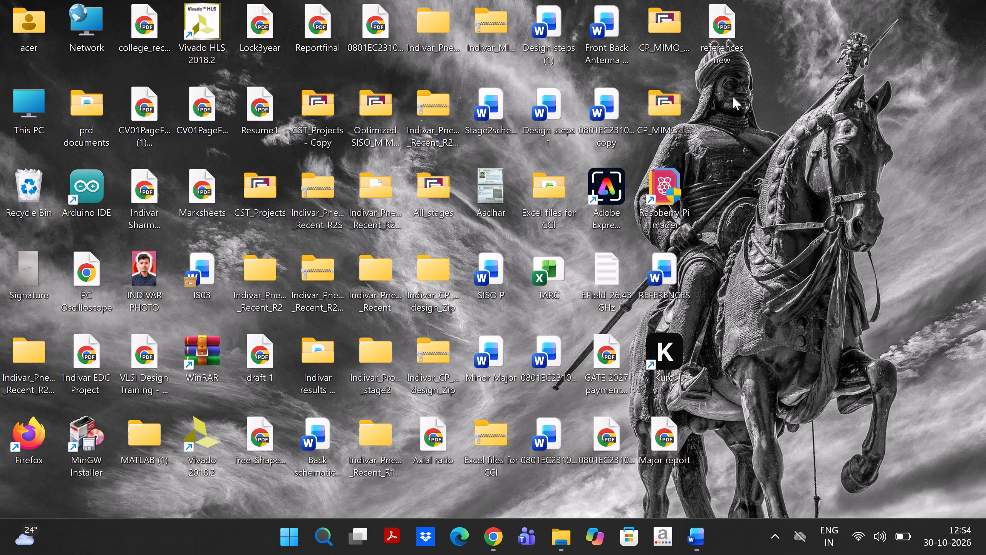
left_click_drag(724, 25, 874, 23)
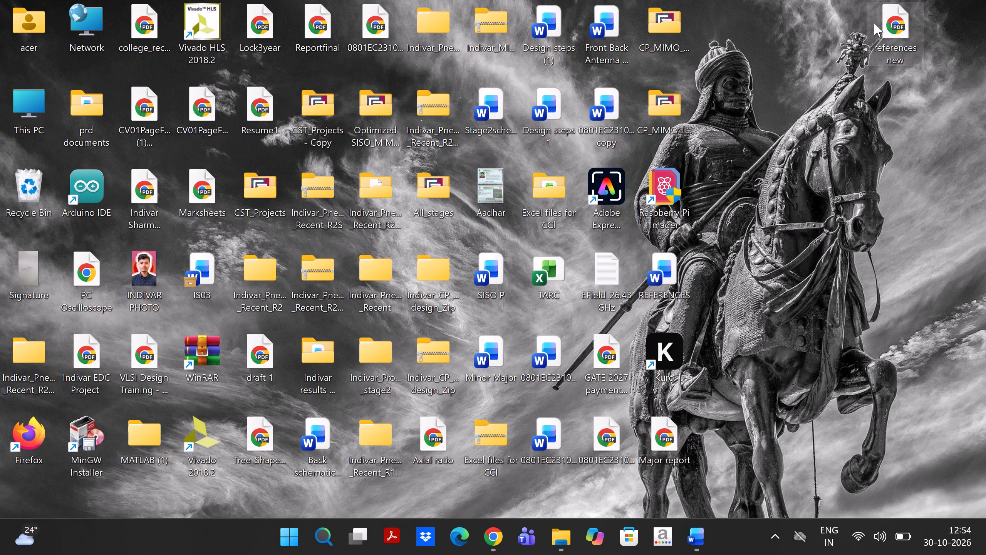
Copy the references new PDF file from the desktop.
right_click(874, 23)
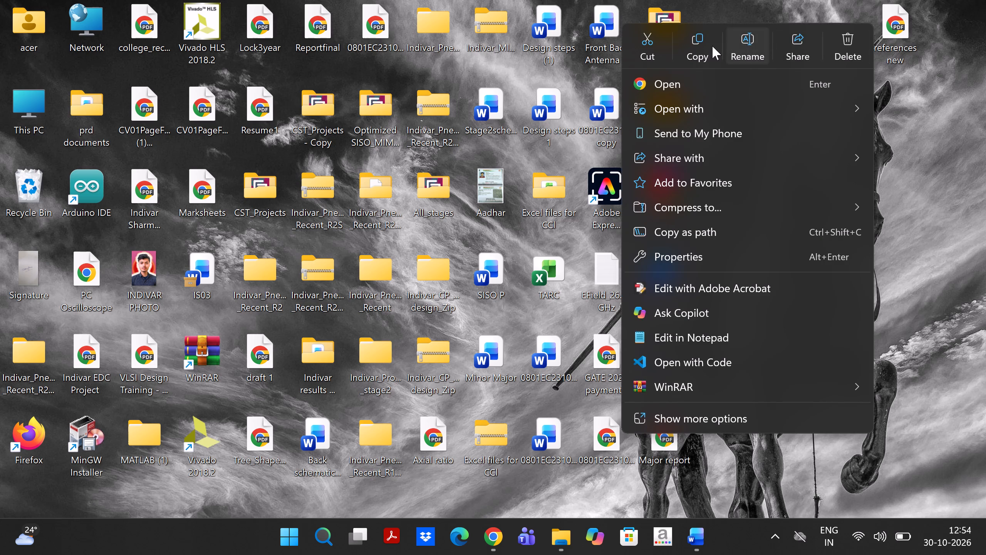
left_click(709, 46)
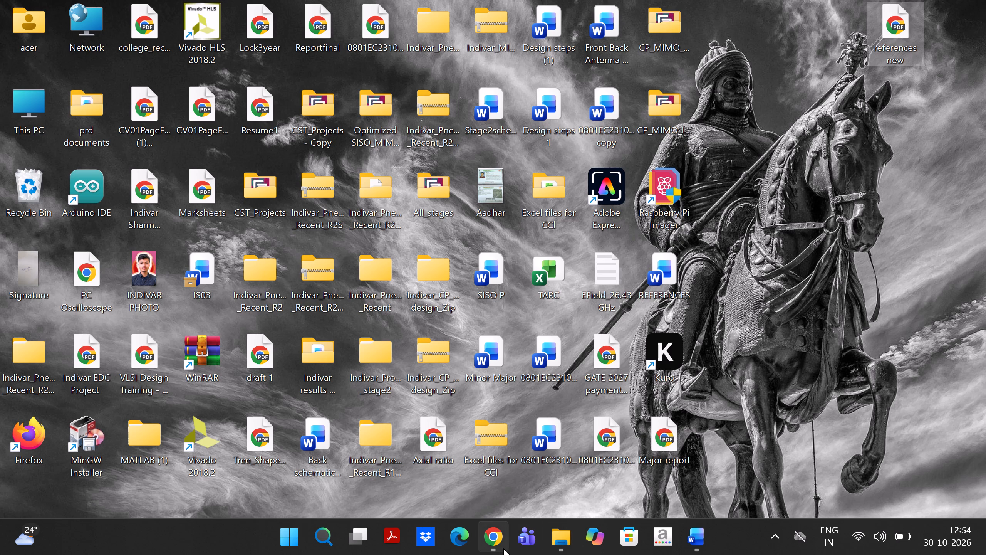
Switch to Chrome, open a new tab and begin entering a web address starting with W.
left_click(503, 548)
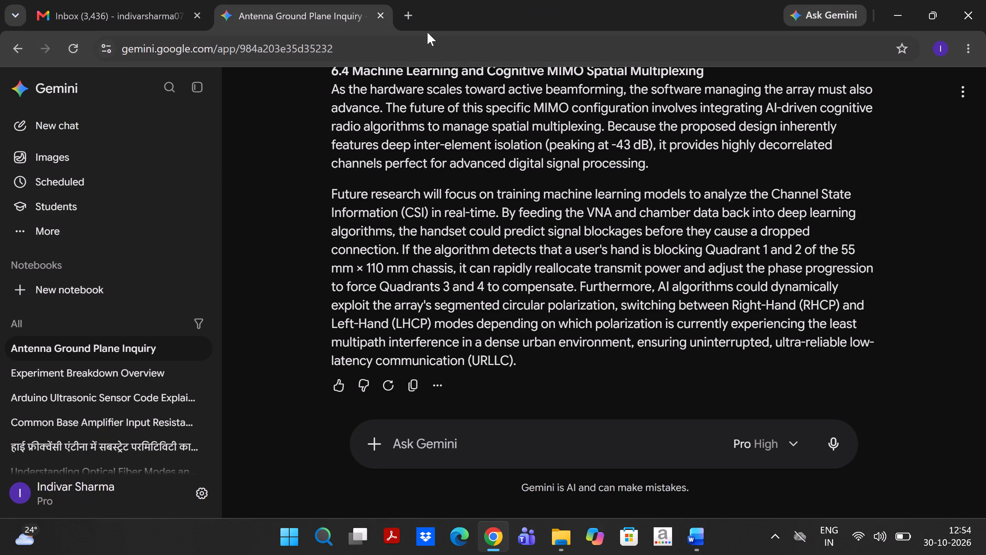
left_click(412, 9)
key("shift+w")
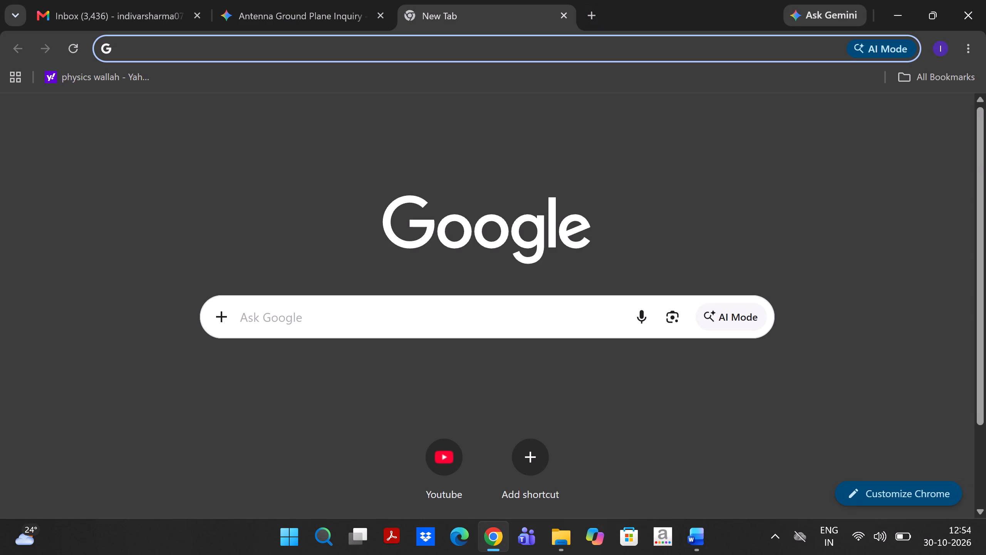
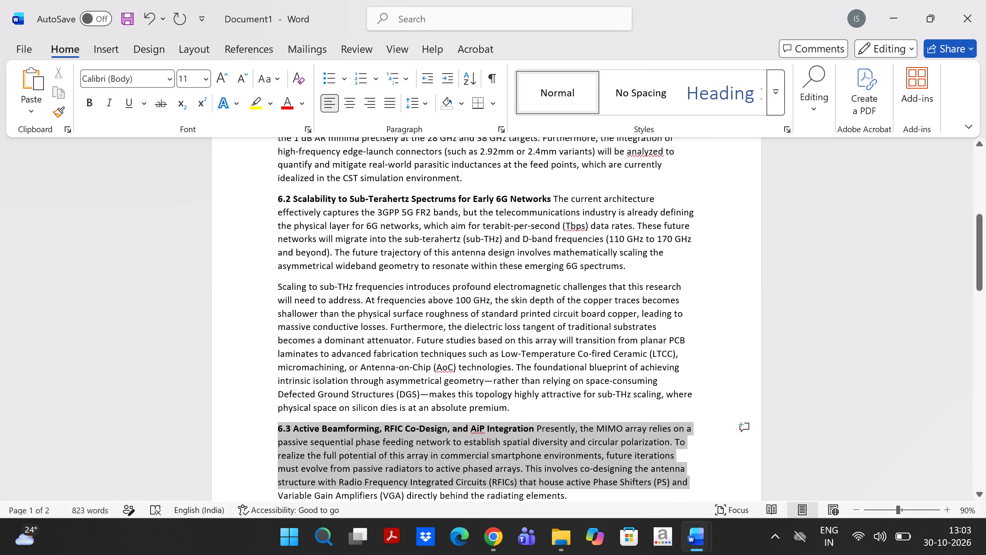
left_click_drag(456, 500, 654, 497)
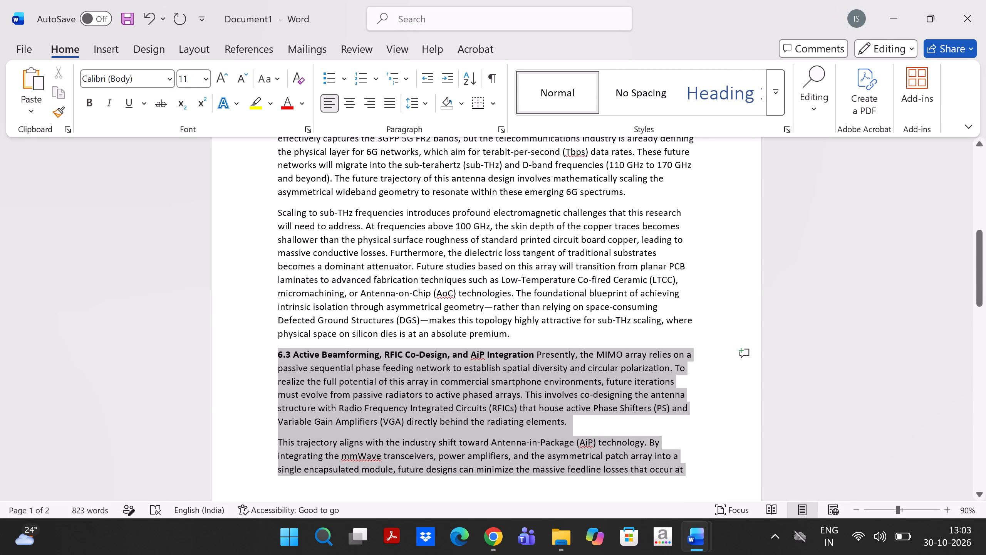
left_click_drag(654, 497, 496, 341)
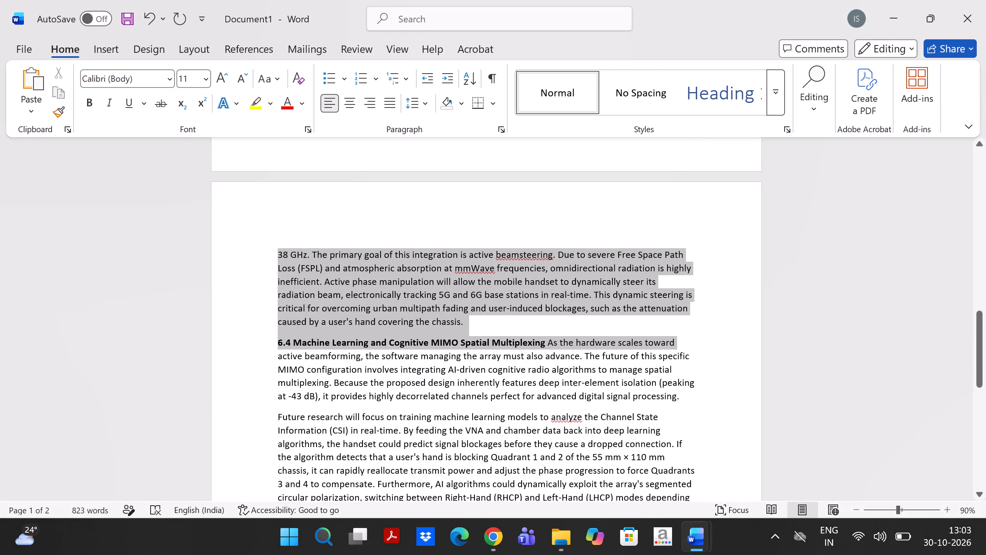
left_click_drag(496, 341, 465, 325)
key("ctrl+v")
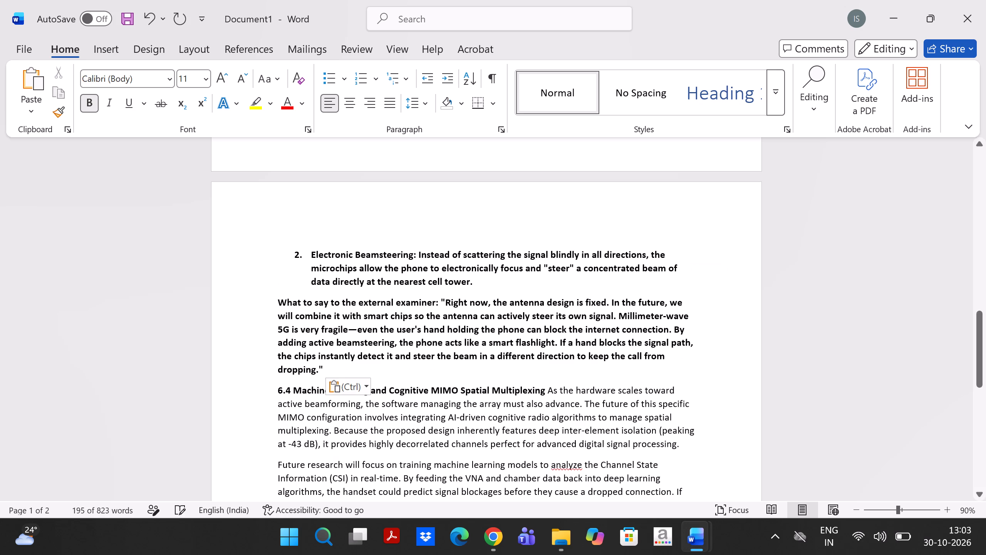
Remove the bold formatting from section 6.3's opening "Currently, this antenna design is passive" paragraph and from its two numbered advantages.
scroll(465, 325, "up", 2)
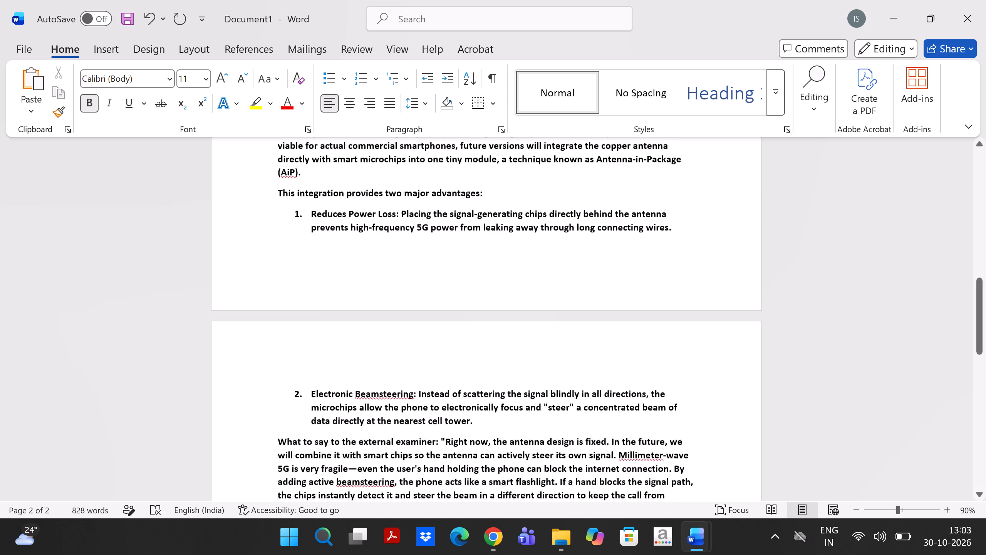
scroll(465, 325, "up", 1)
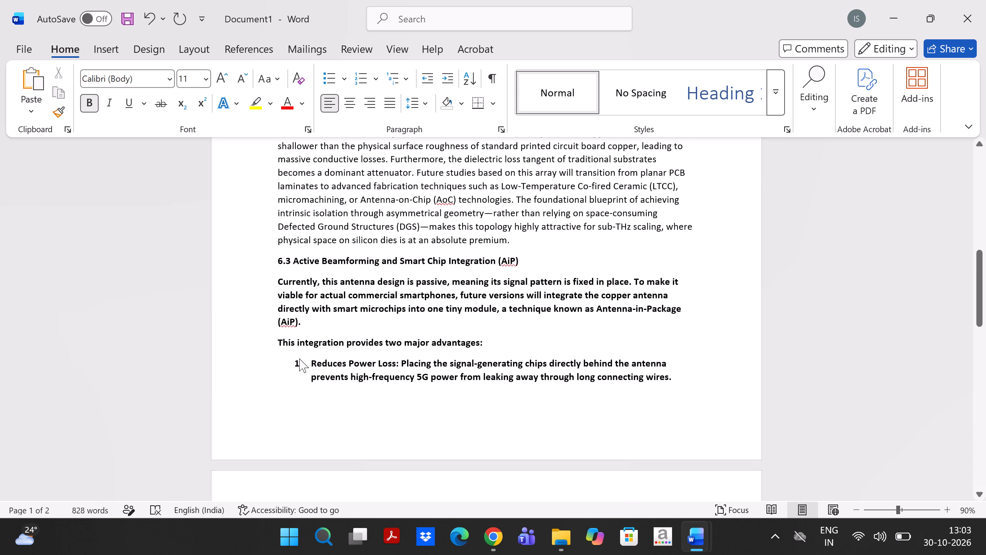
left_click_drag(276, 283, 313, 326)
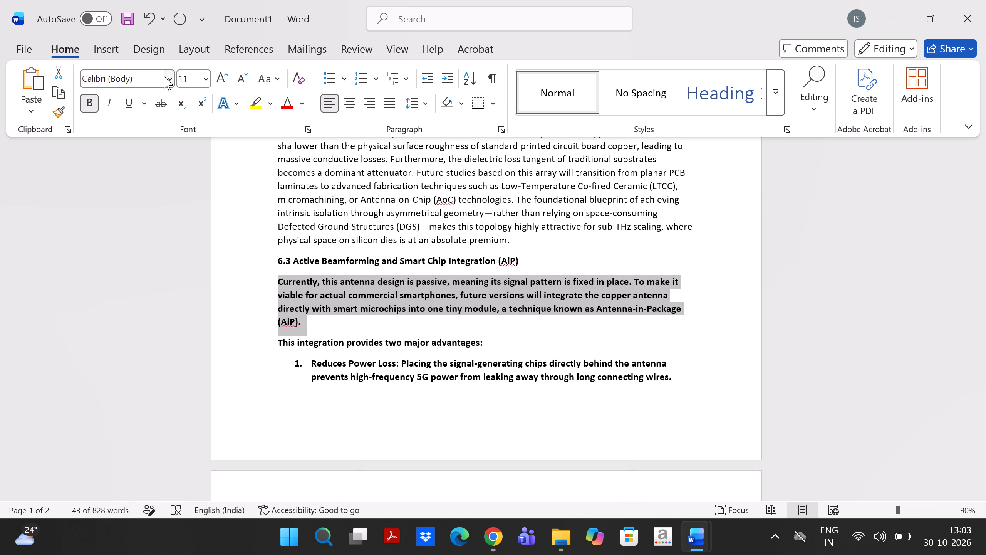
left_click(164, 76)
left_click(92, 109)
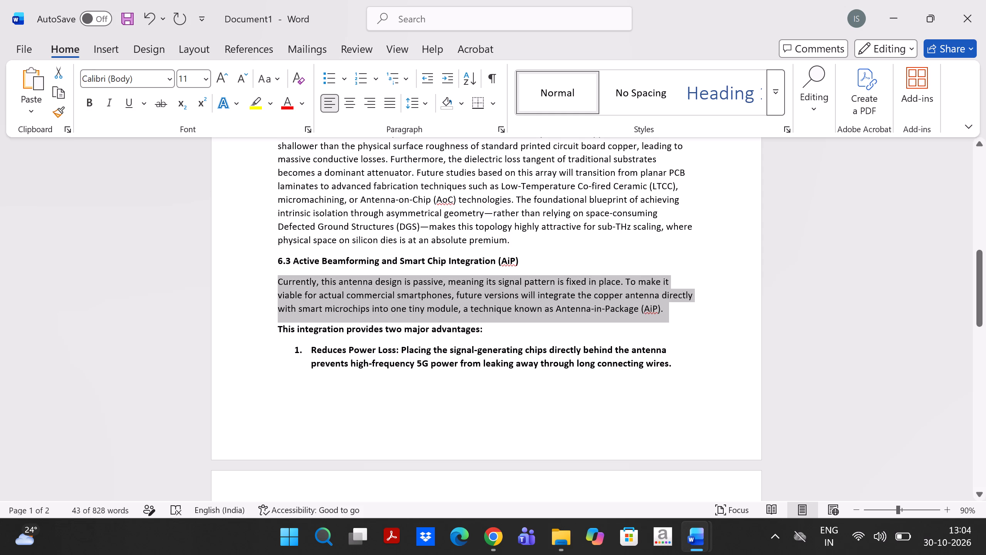
left_click_drag(285, 347, 475, 441)
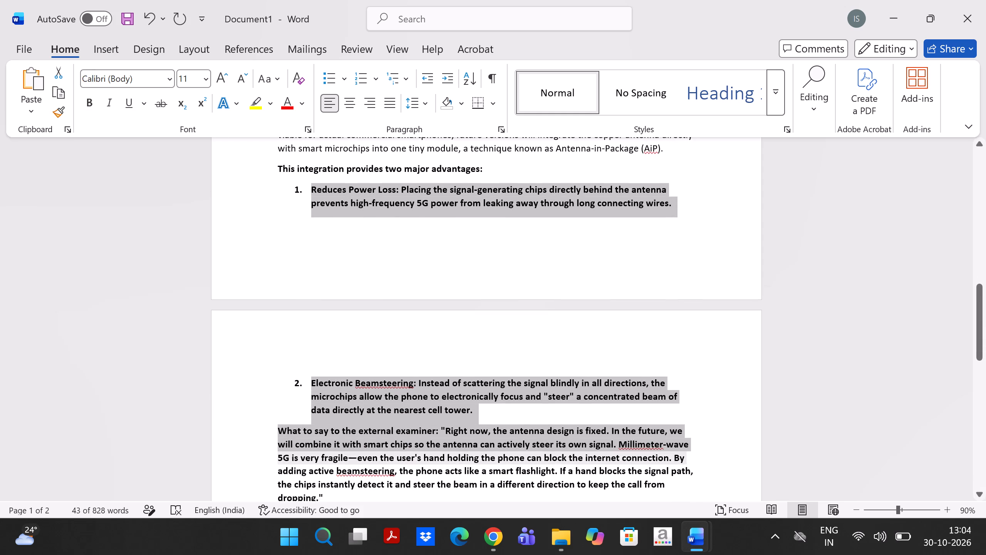
left_click_drag(475, 441, 489, 414)
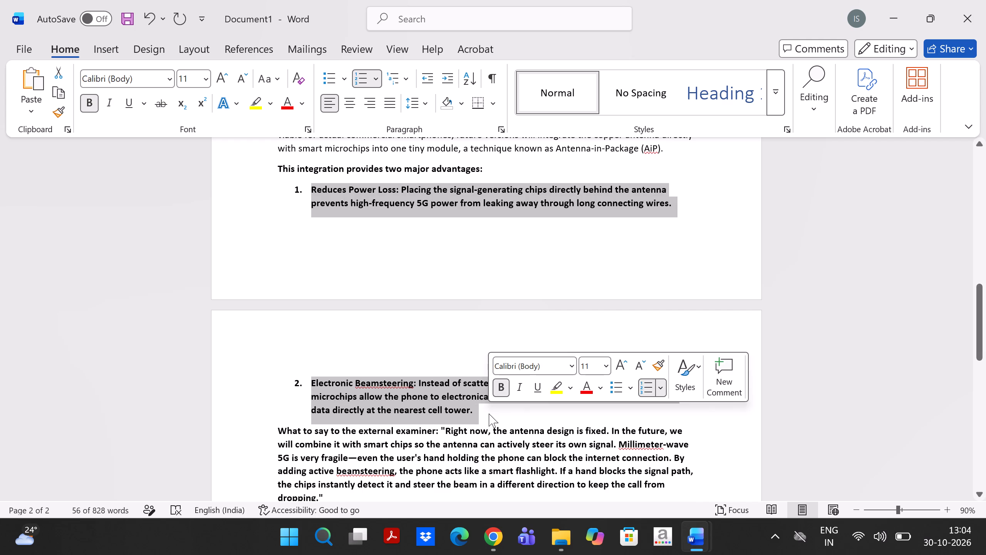
left_click(85, 108)
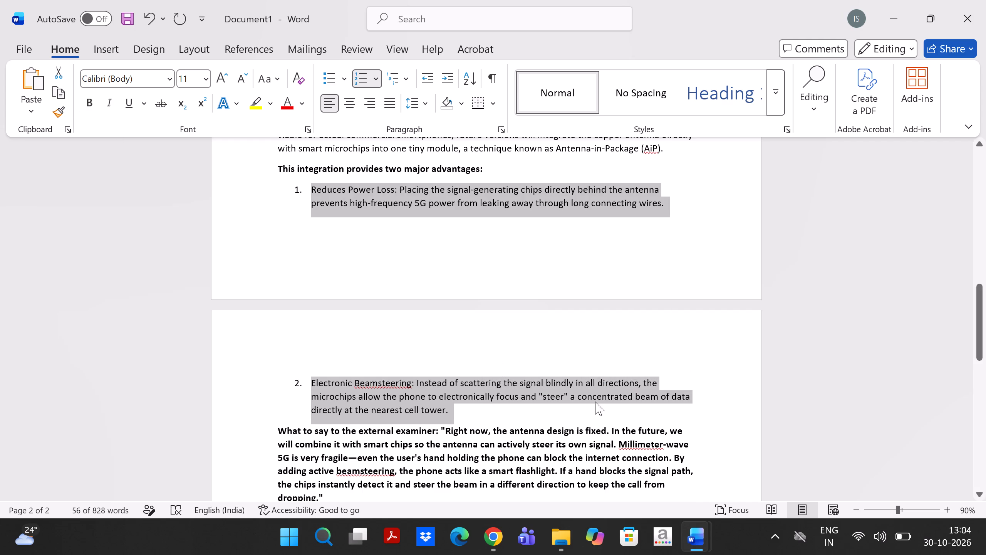
Delete "What to say to the external examiner:" and its opening quotation mark, and remove the bold from the rest of that paragraph.
scroll(577, 409, "down", 1)
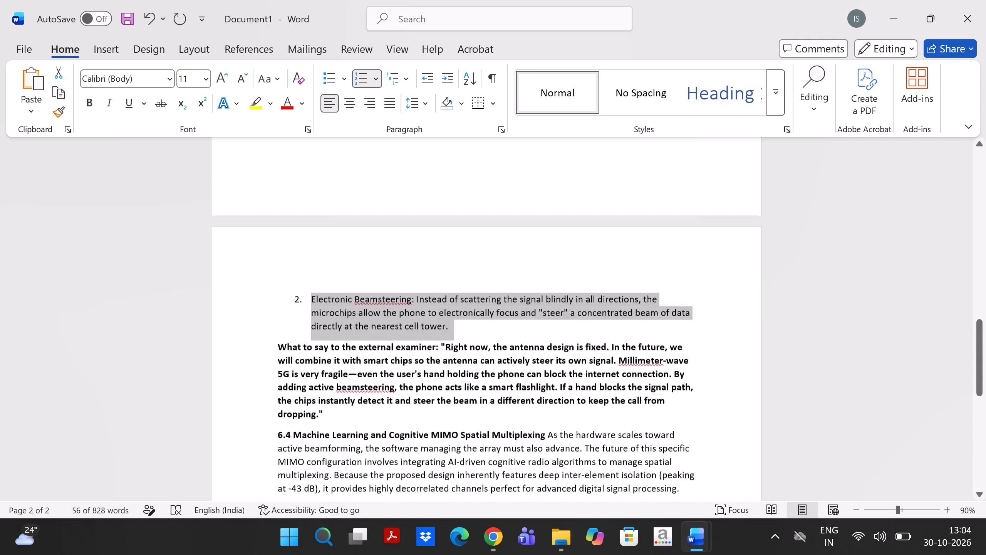
scroll(577, 409, "down", 1)
left_click_drag(276, 238, 440, 236)
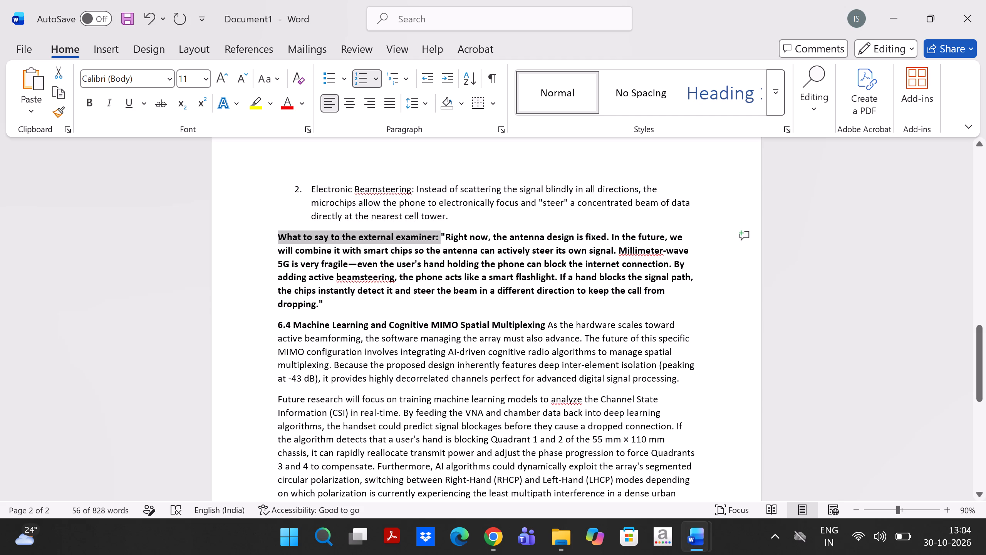
left_click_drag(440, 236, 447, 238)
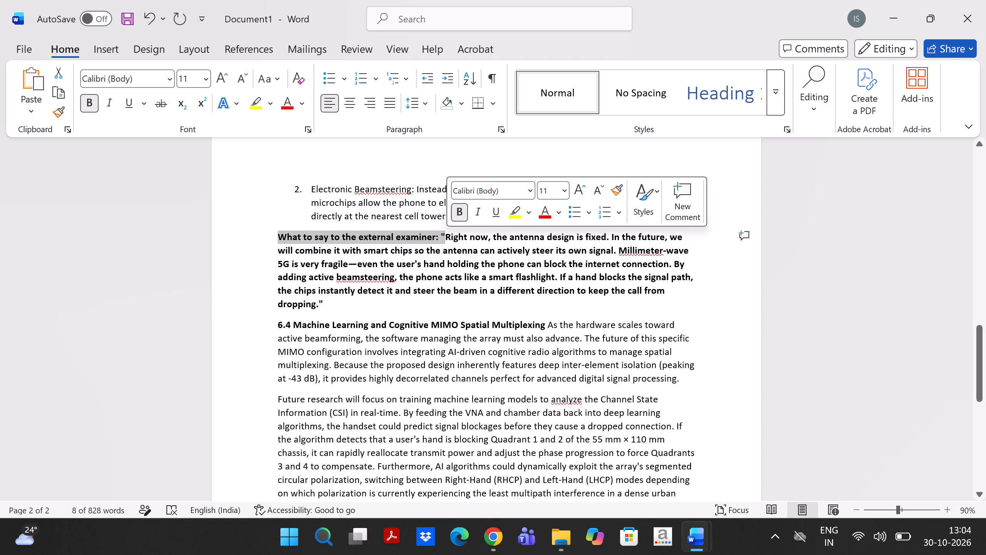
key("BackSpace")
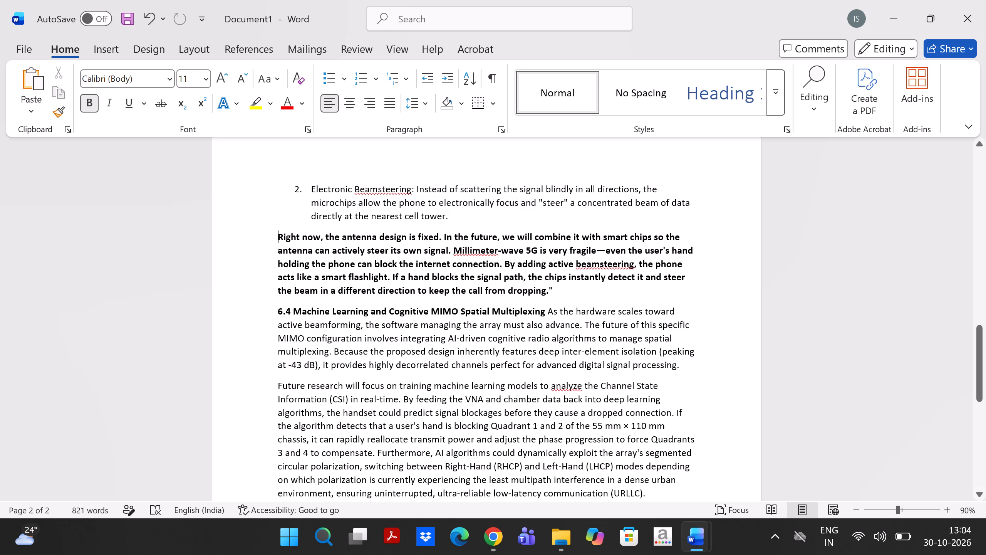
left_click_drag(276, 232, 564, 291)
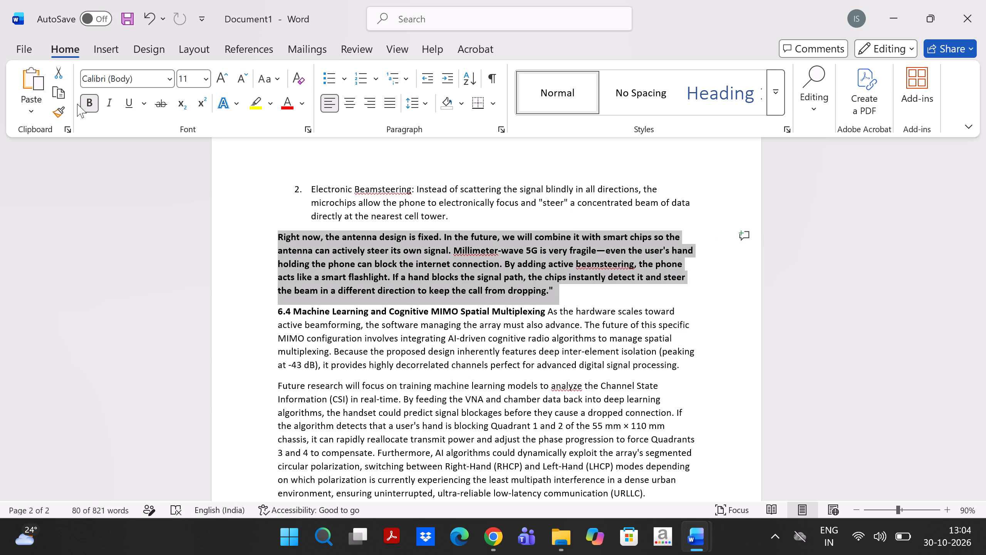
left_click(81, 104)
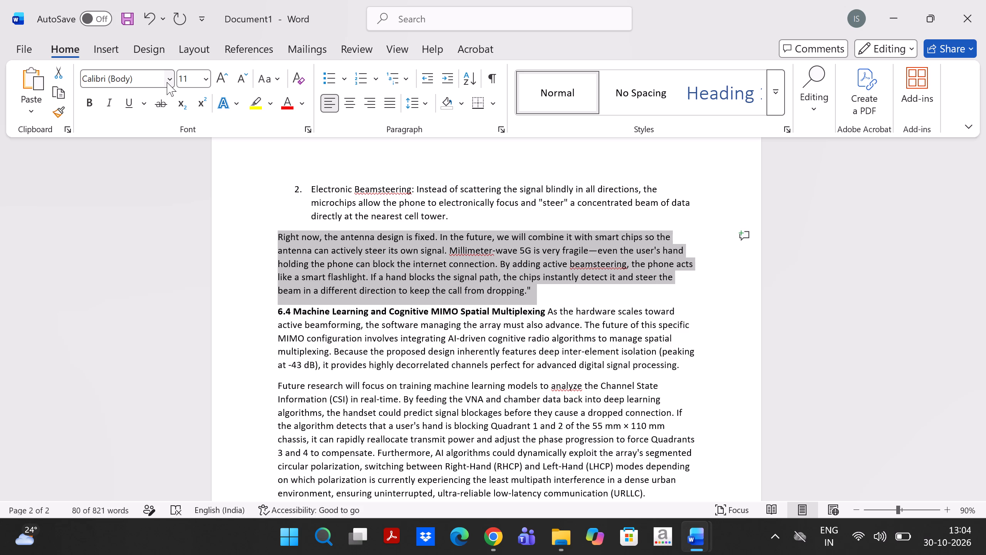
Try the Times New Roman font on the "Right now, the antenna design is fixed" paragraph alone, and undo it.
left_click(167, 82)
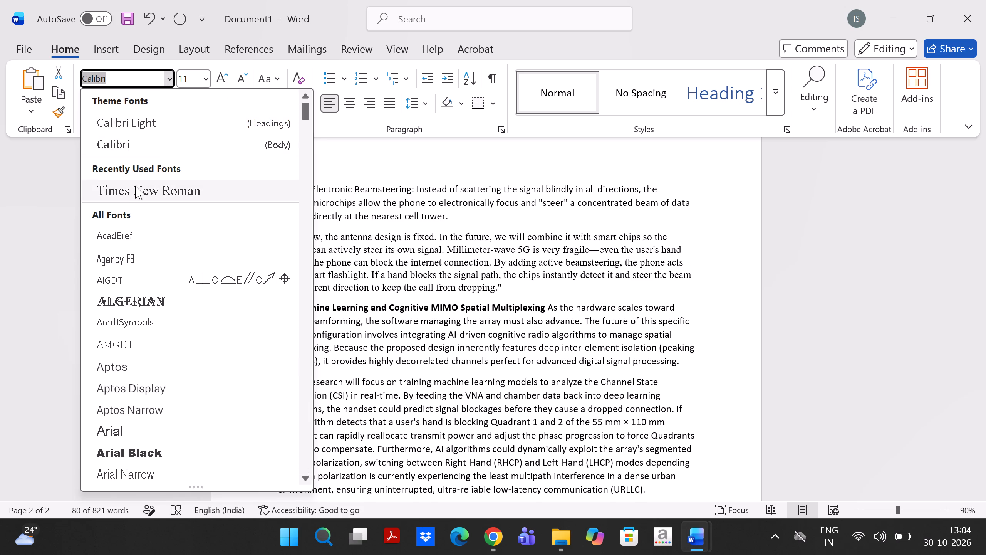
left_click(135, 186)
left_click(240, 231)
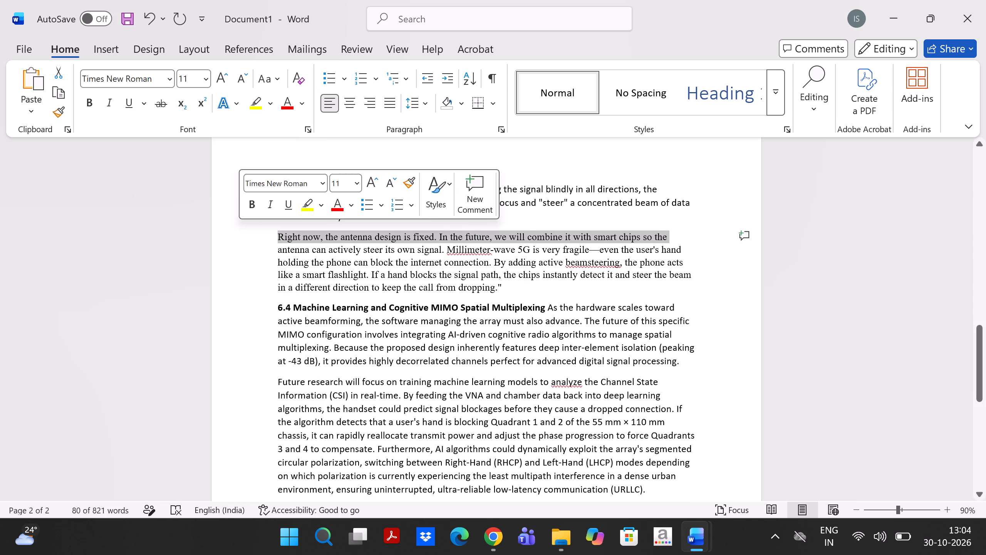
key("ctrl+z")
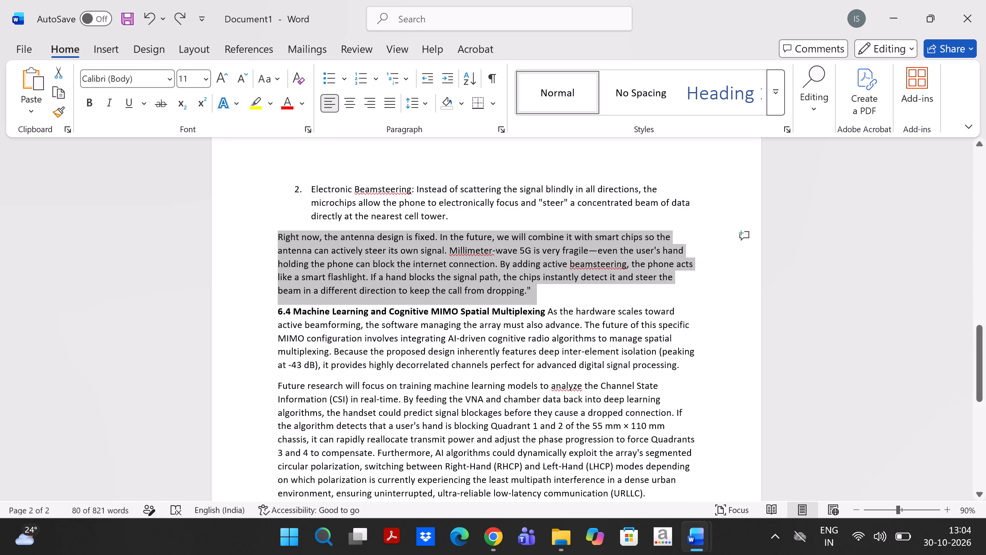
Set the font of all the text in Document1 to Times New Roman.
key("ctrl+a")
scroll(332, 200, "up", 7)
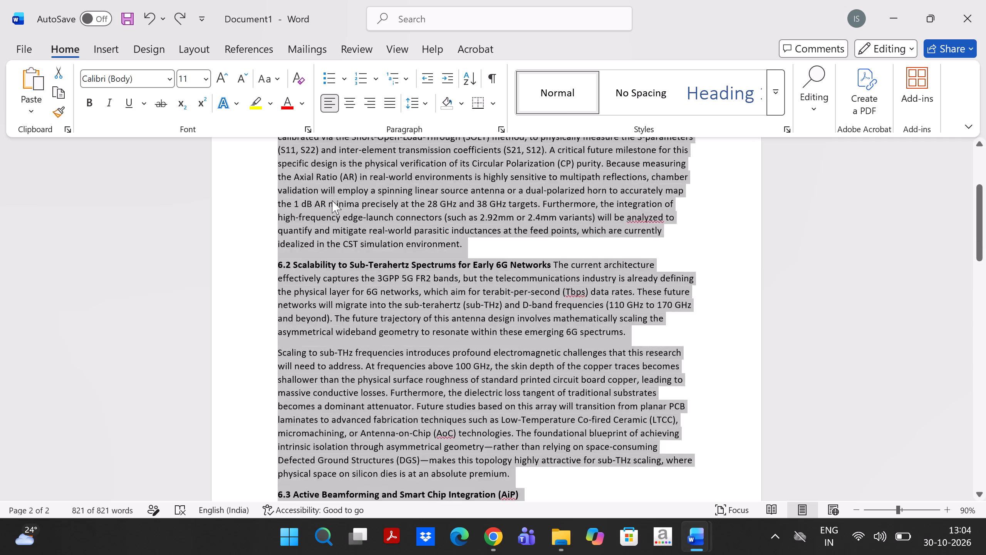
scroll(332, 200, "up", 3)
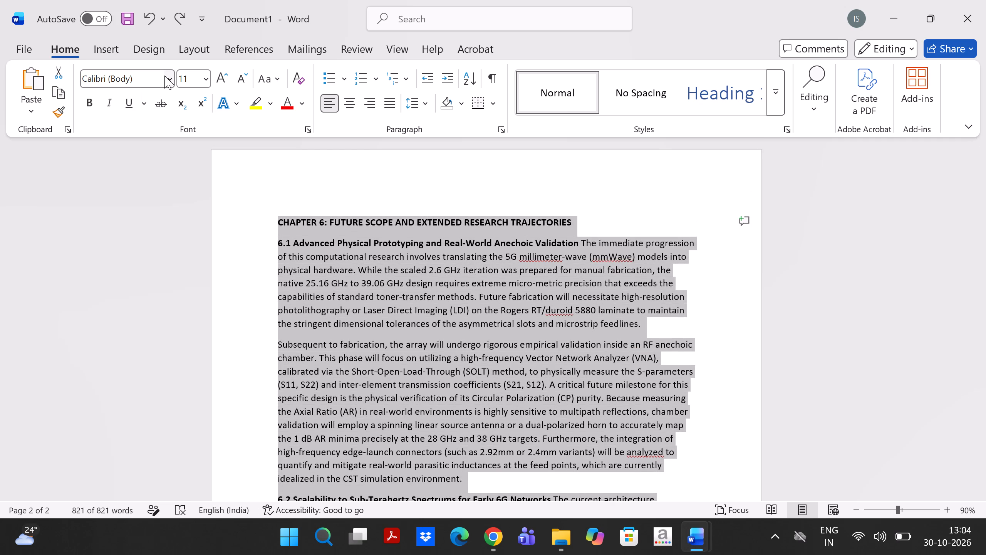
left_click(167, 76)
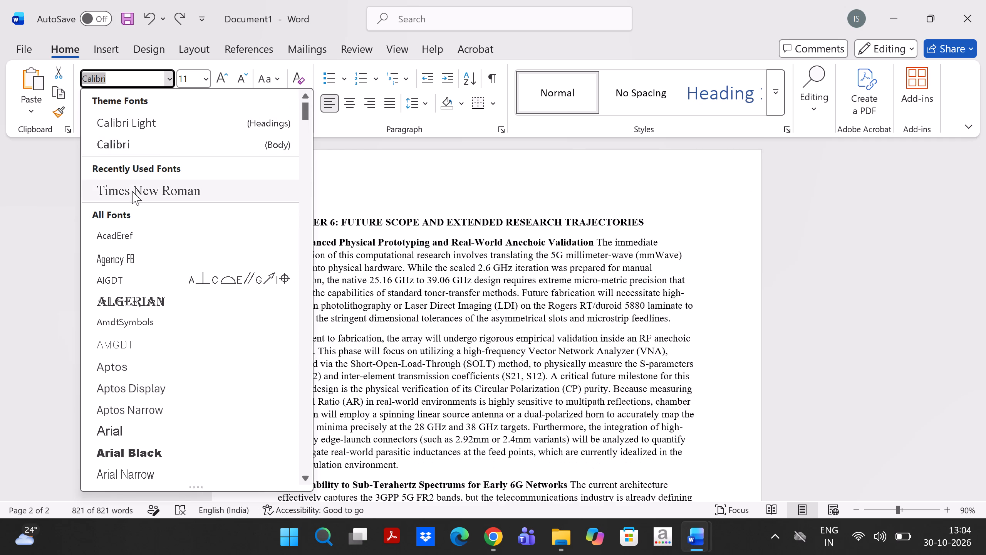
left_click(132, 191)
left_click(313, 298)
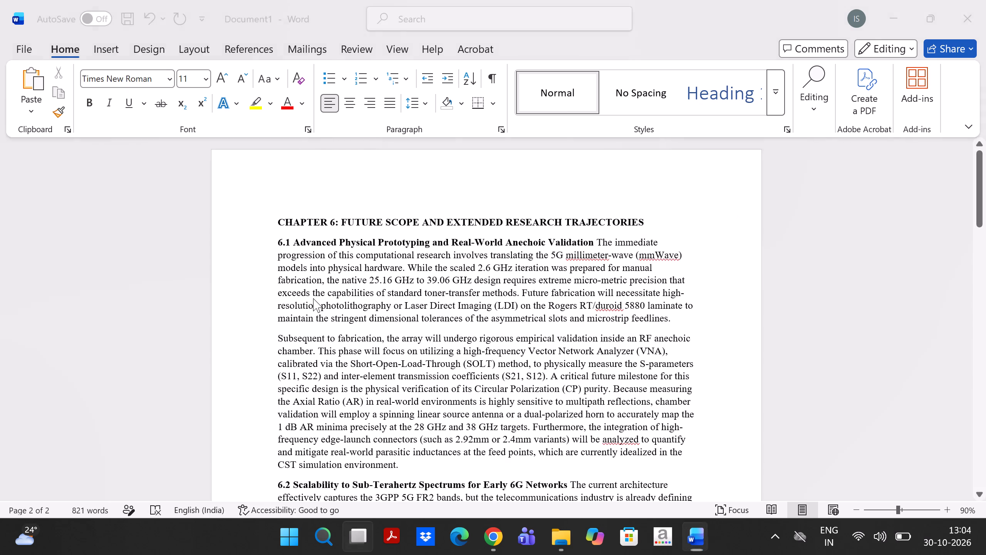
Switch to the final report document and look through its chapters, ending at the Future Scope section of Chapter 6.
left_click(341, 340)
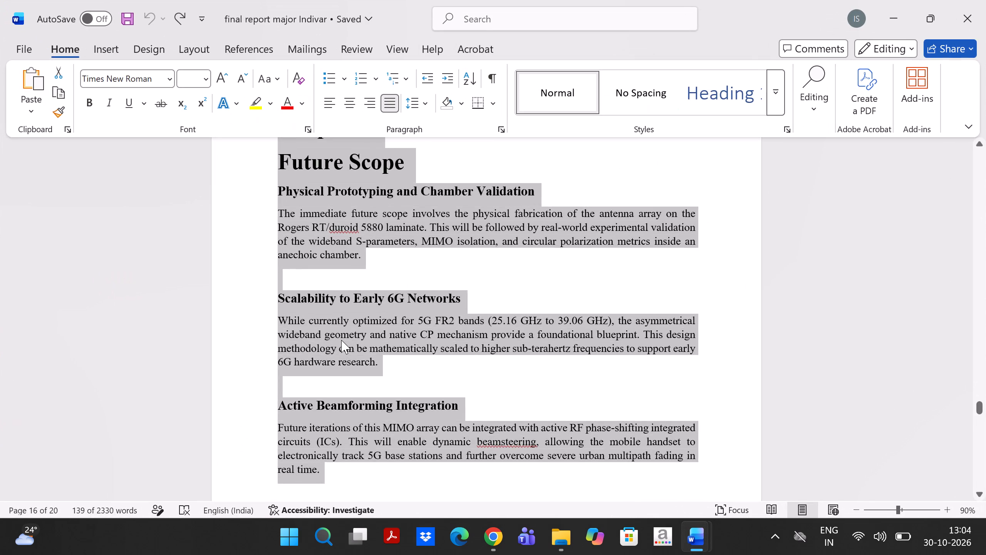
scroll(341, 340, "up", 1)
right_click(341, 340)
scroll(341, 340, "up", 3)
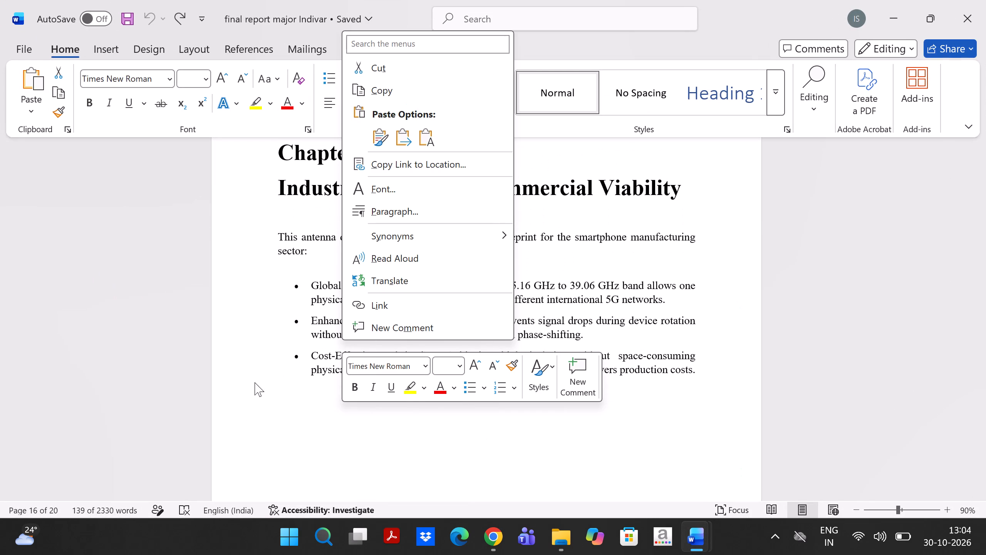
left_click(255, 382)
scroll(255, 382, "up", 8)
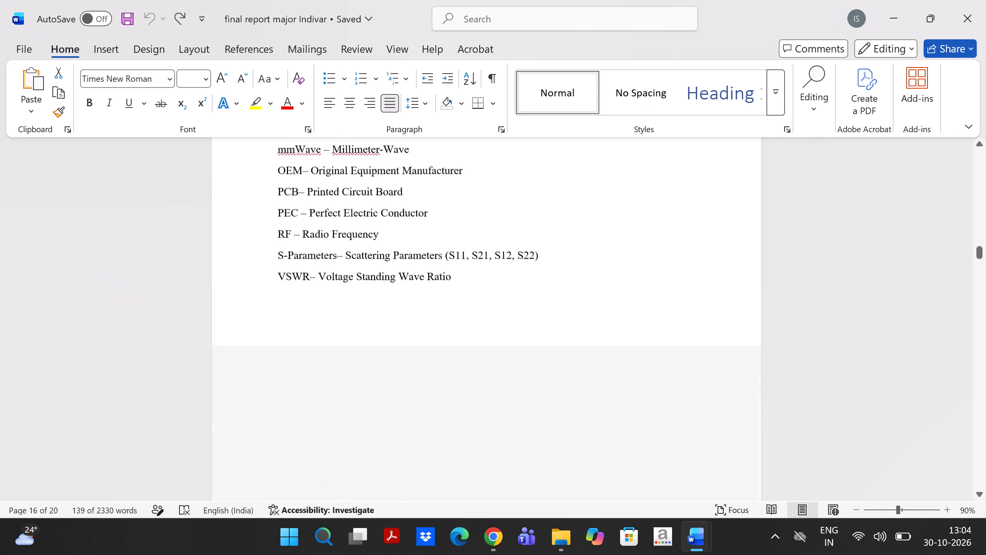
scroll(255, 382, "down", 5)
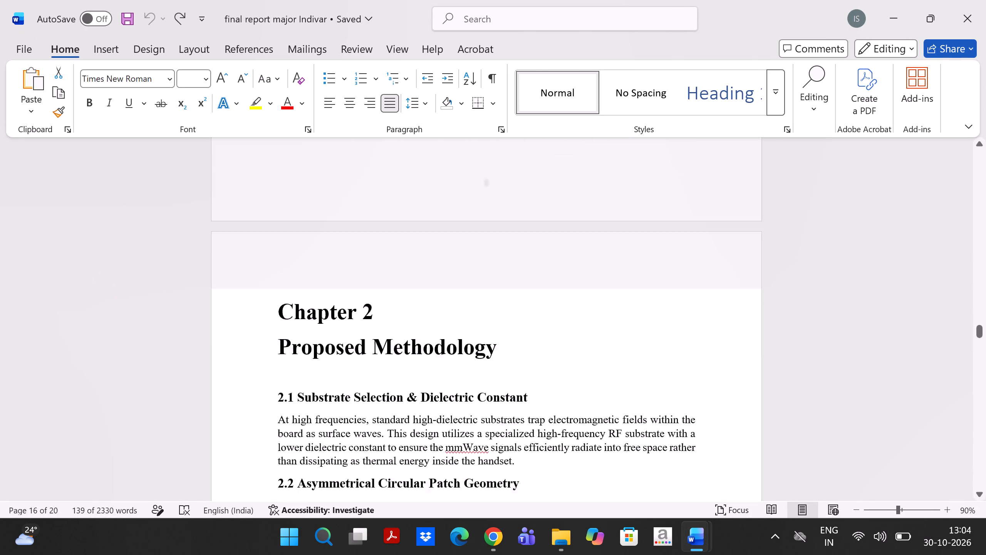
scroll(255, 382, "down", 7)
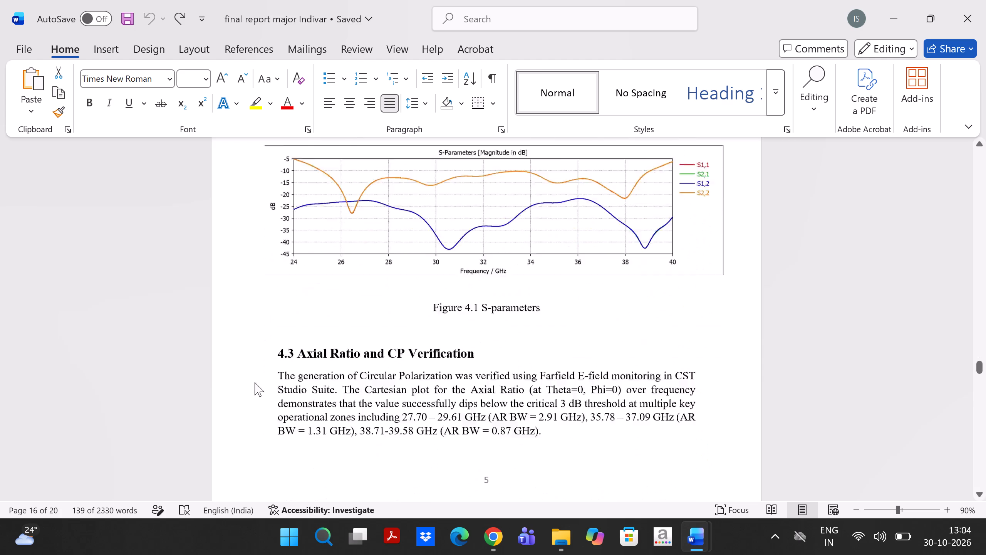
scroll(255, 382, "down", 6)
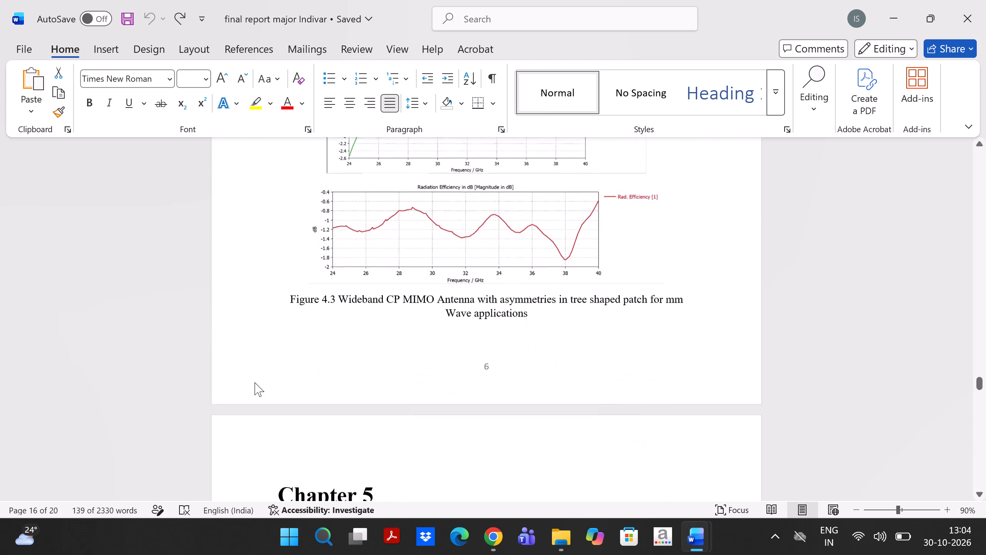
scroll(255, 382, "down", 4)
scroll(255, 382, "up", 1)
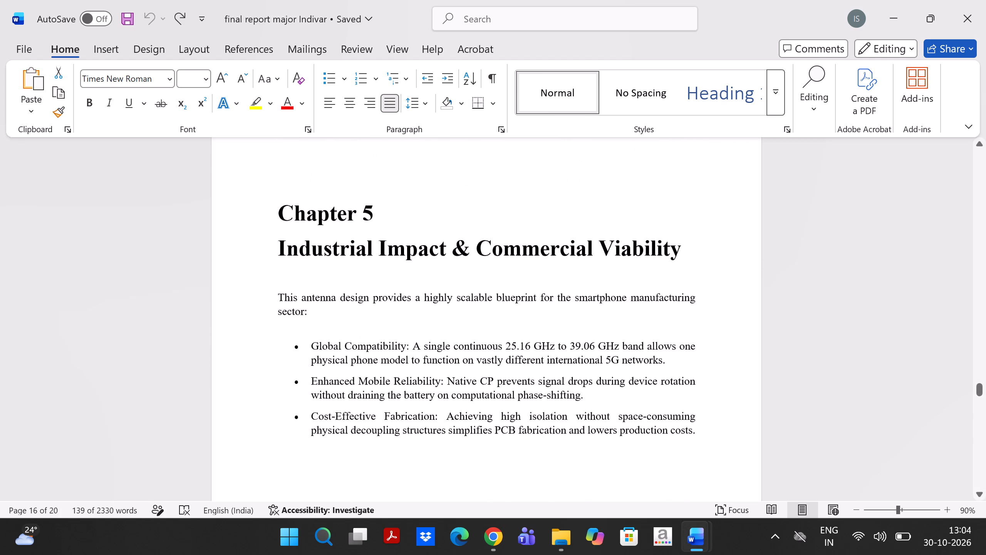
scroll(255, 382, "down", 4)
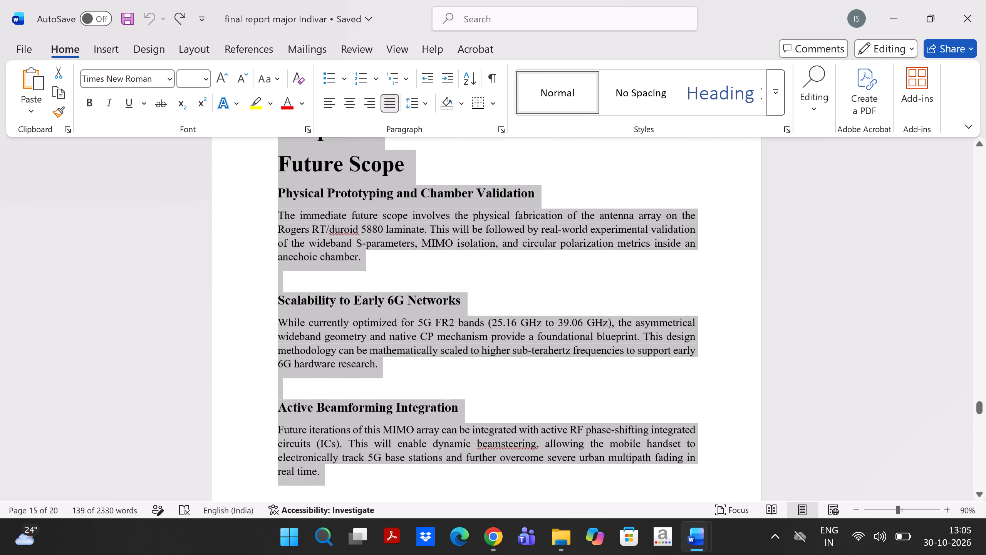
Delete the Future Scope title and its three subsections, through Active Beamforming Integration, keeping the Chapter 6 heading.
left_click(243, 355)
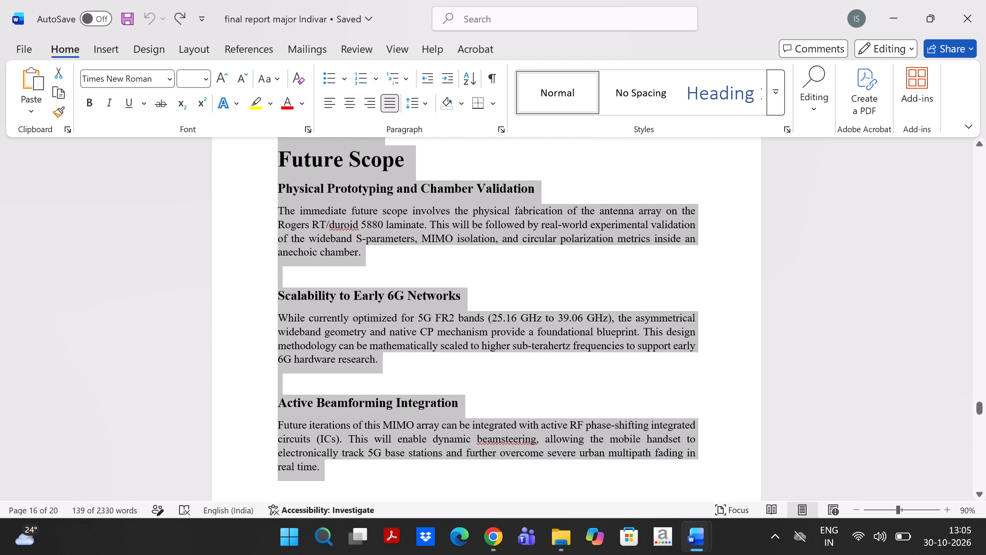
left_click_drag(275, 158, 404, 466)
key("BackSpace")
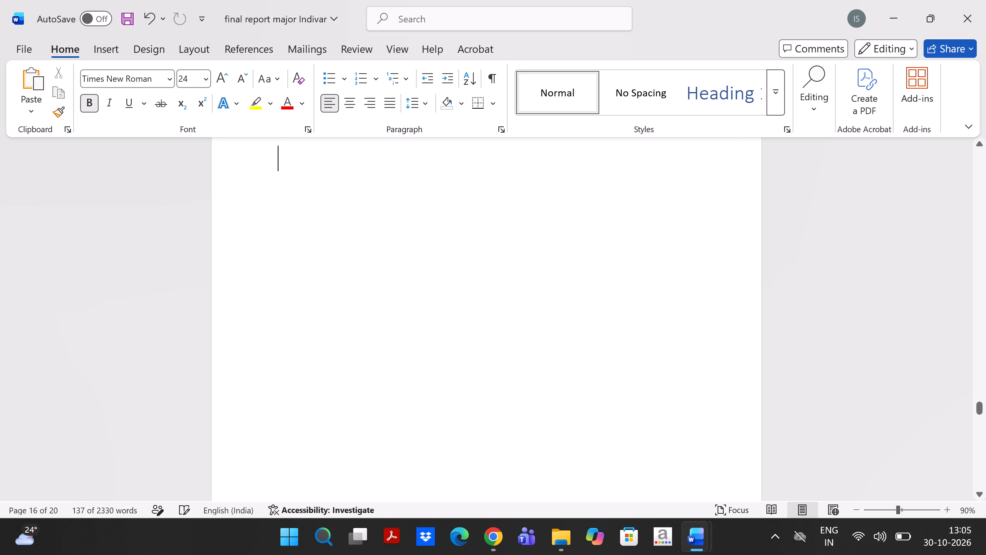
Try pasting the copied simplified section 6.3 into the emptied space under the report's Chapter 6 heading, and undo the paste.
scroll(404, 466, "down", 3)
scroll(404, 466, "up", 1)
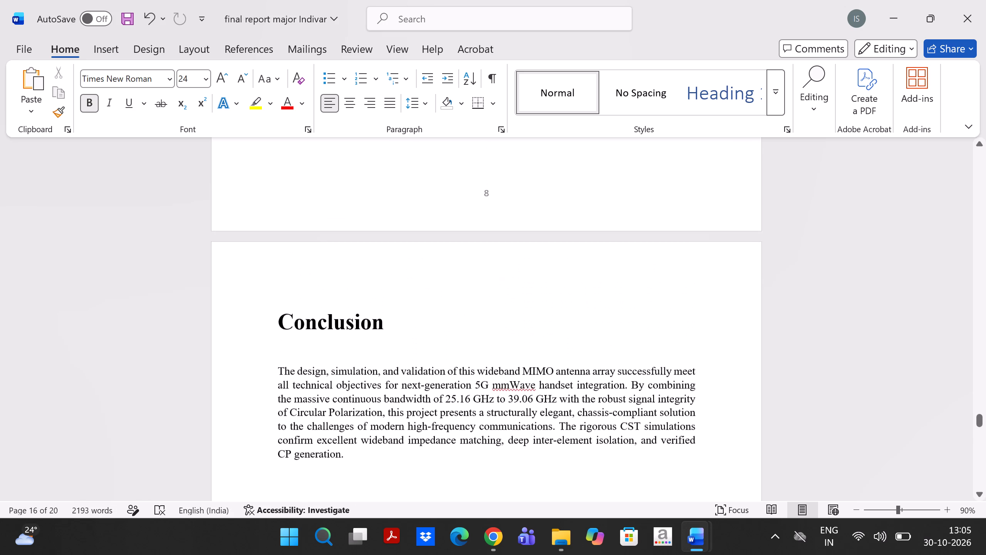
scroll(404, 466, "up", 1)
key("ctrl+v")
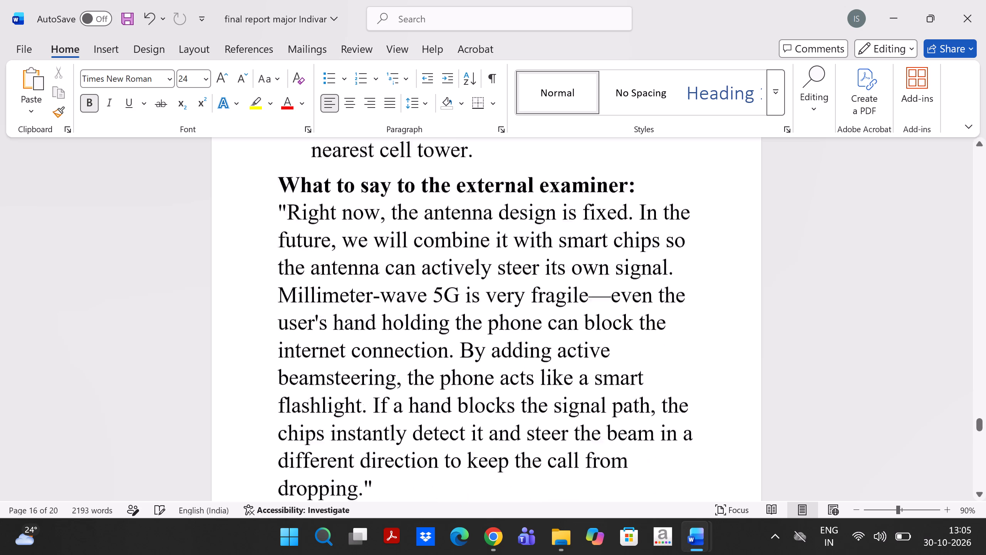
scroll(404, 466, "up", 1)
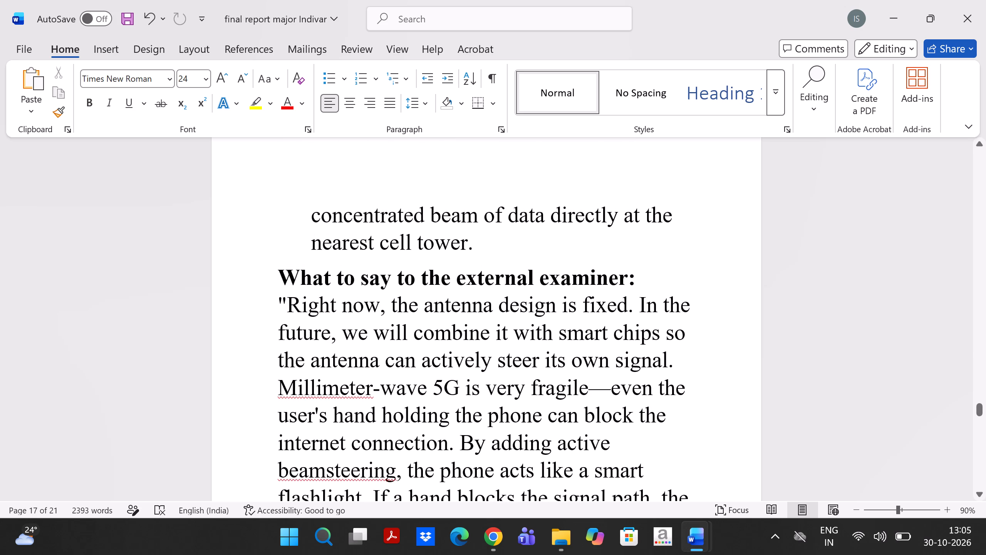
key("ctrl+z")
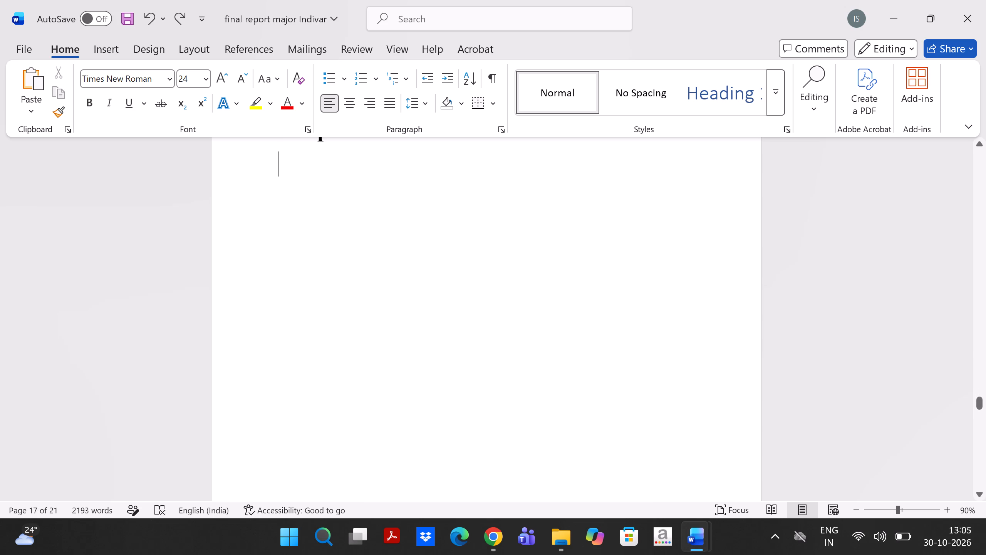
Undo the deletion of the old Future Scope title and subsections in the report's Chapter 6.
key("ctrl+z")
scroll(404, 466, "up", 1)
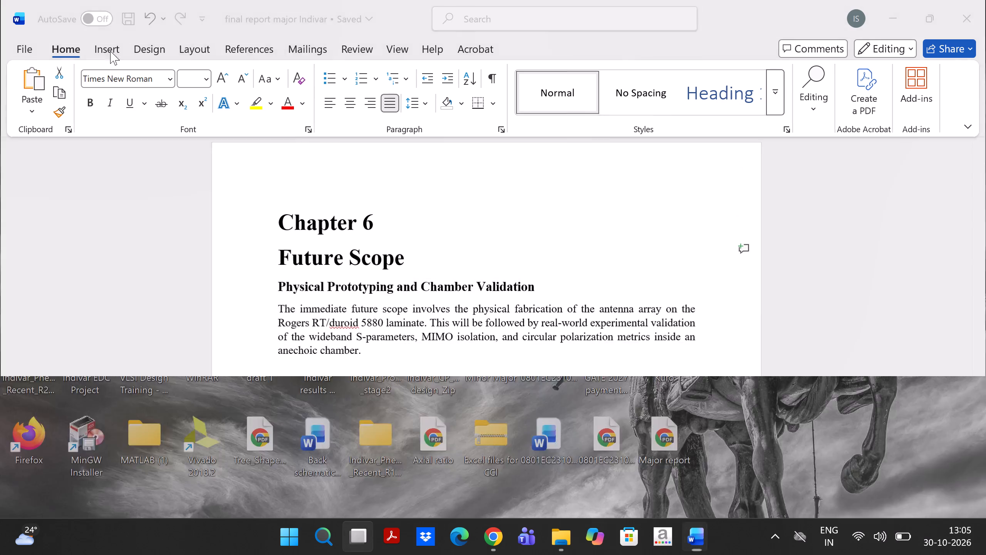
Compare Document1 with the report's Chapter 6 and check the font size of the Scalability to Early 6G Networks subheading.
left_click(646, 103)
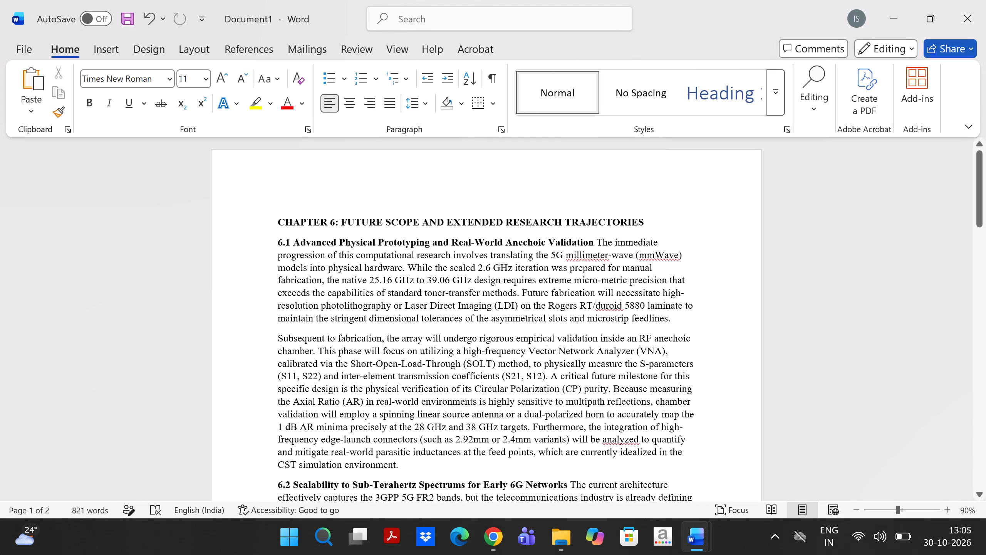
left_click(647, 123)
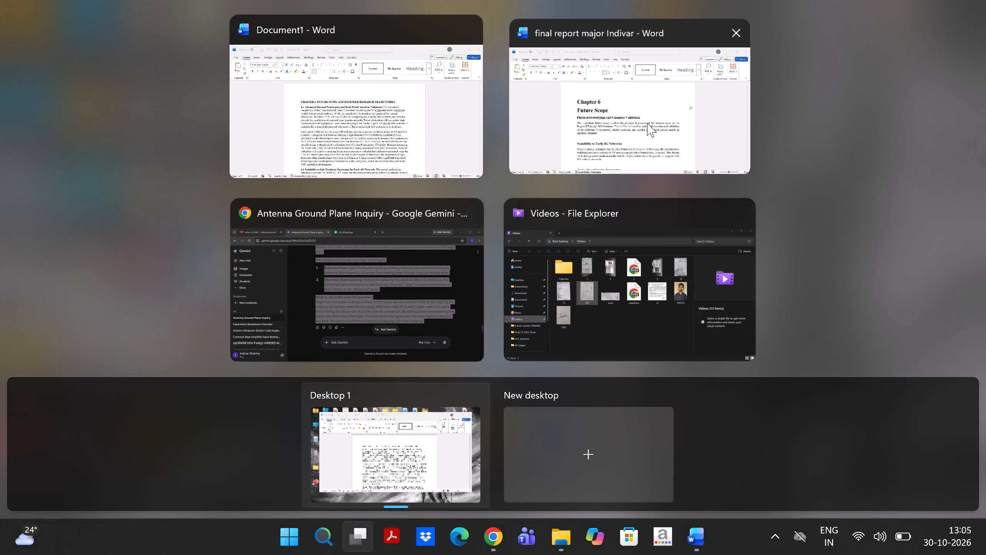
left_click(534, 161)
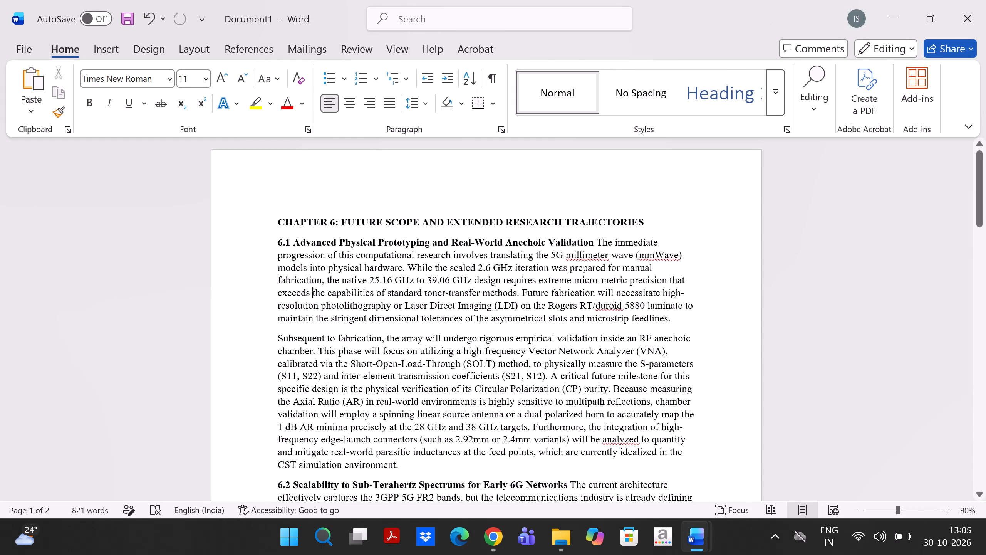
left_click(578, 127)
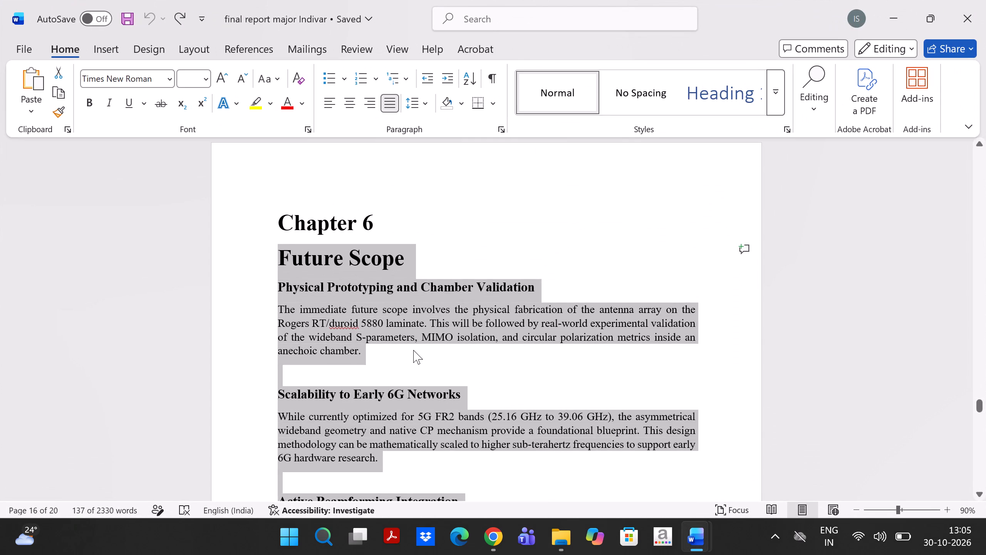
left_click(413, 350)
scroll(289, 409, "down", 1)
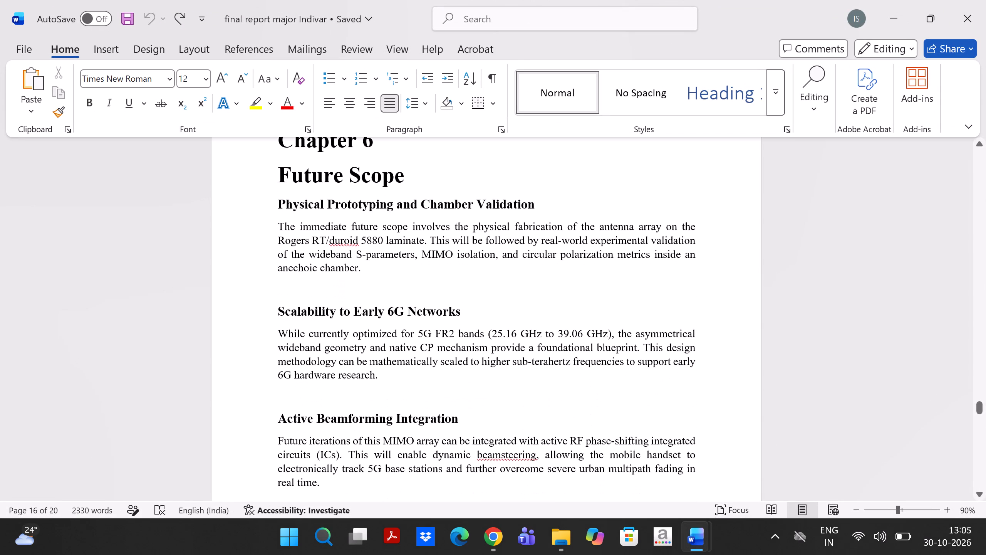
left_click_drag(276, 313, 464, 313)
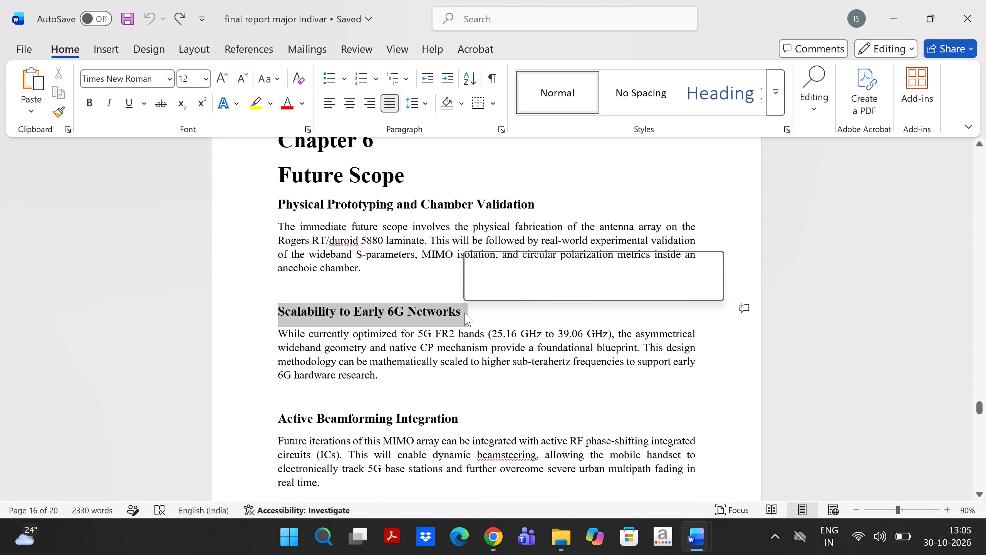
In Document1, set the font size of the 6.1, 6.2 and 6.3 section headings to 14.
left_click(521, 135)
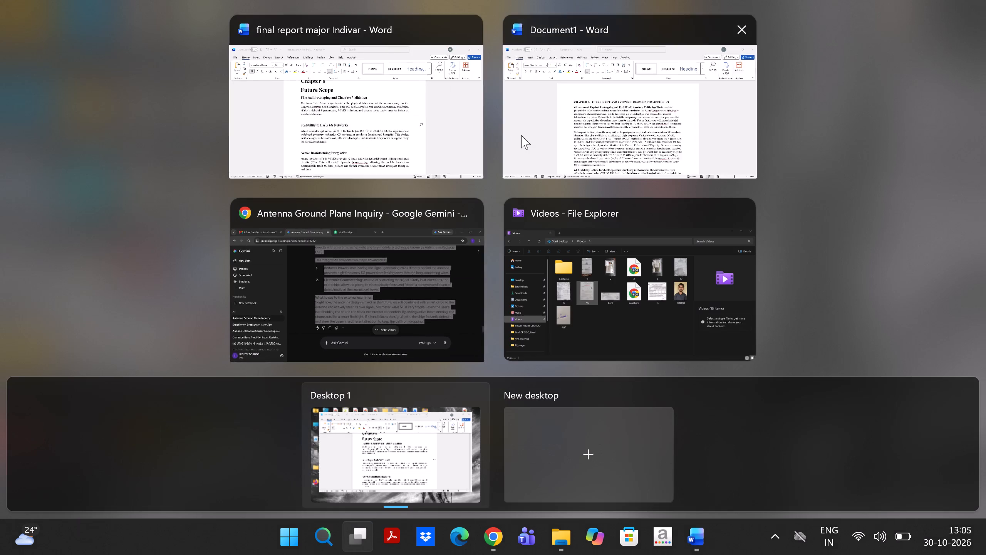
left_click_drag(275, 243, 413, 243)
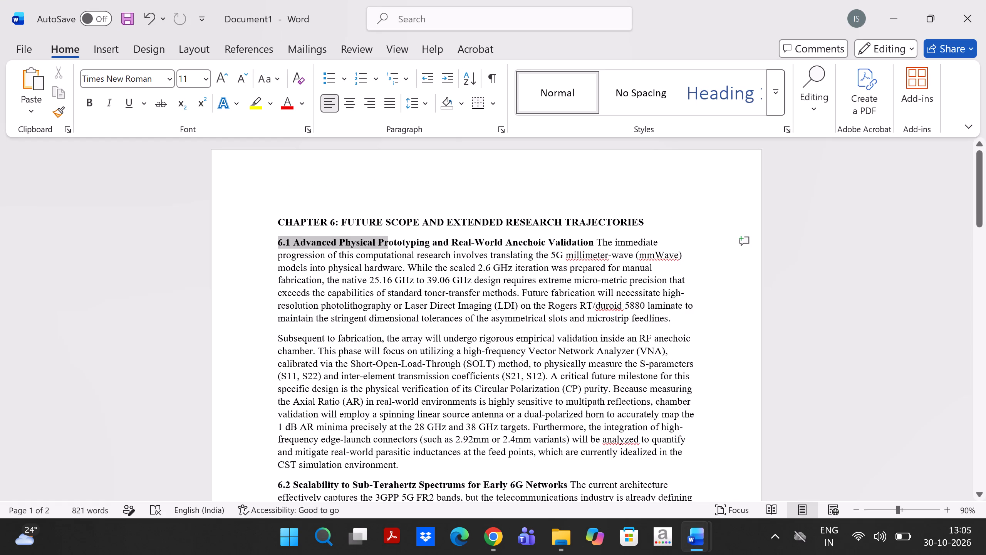
left_click_drag(413, 243, 576, 246)
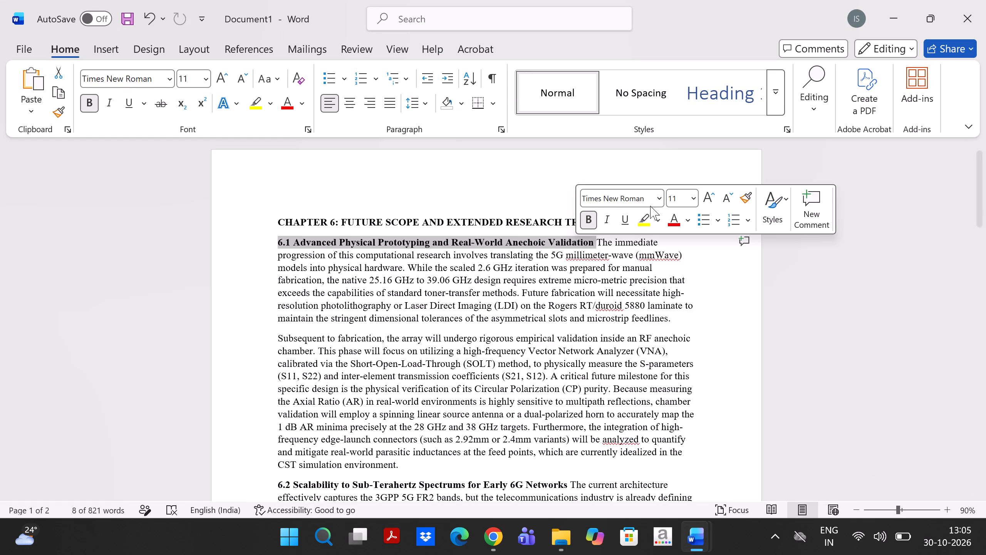
left_click(696, 198)
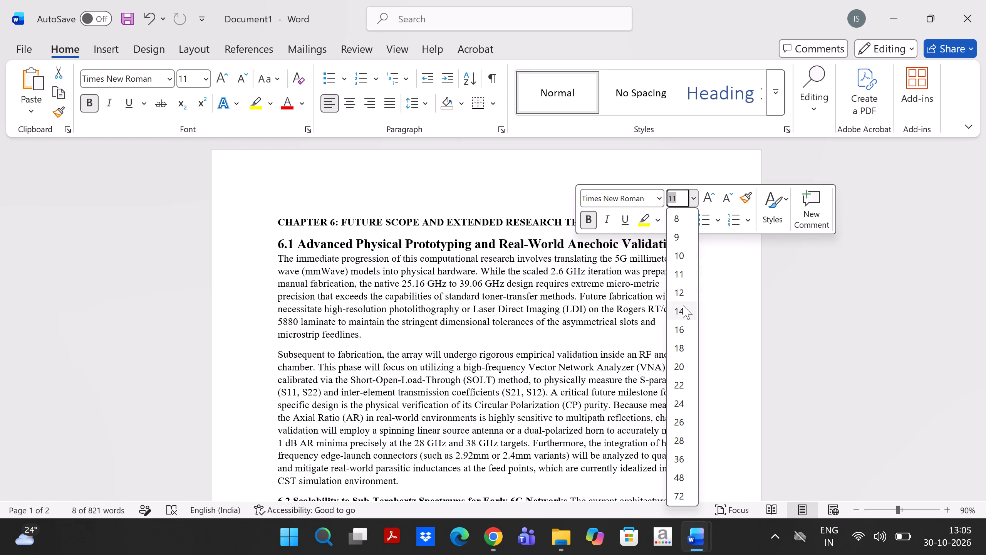
left_click(683, 305)
scroll(518, 381, "down", 1)
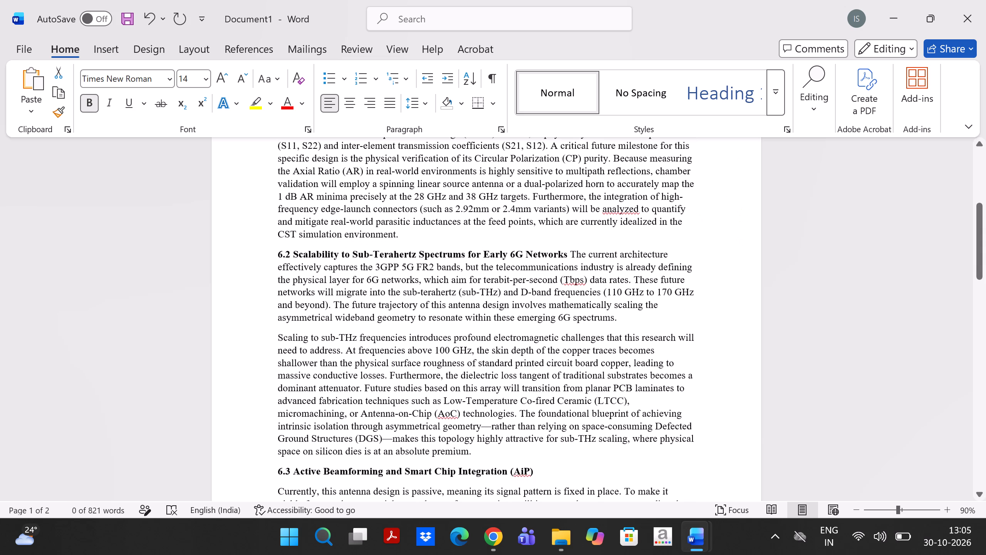
left_click_drag(276, 256, 557, 258)
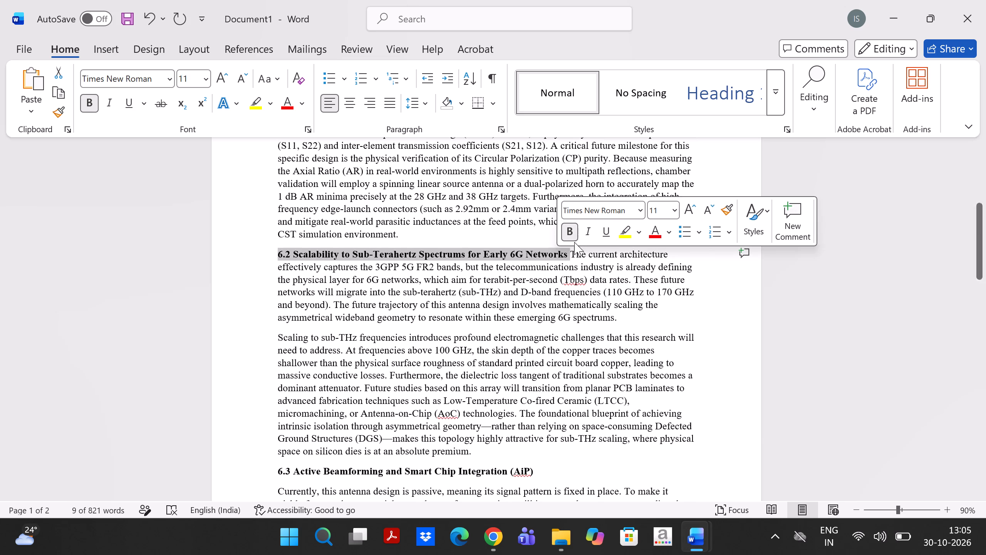
left_click(676, 207)
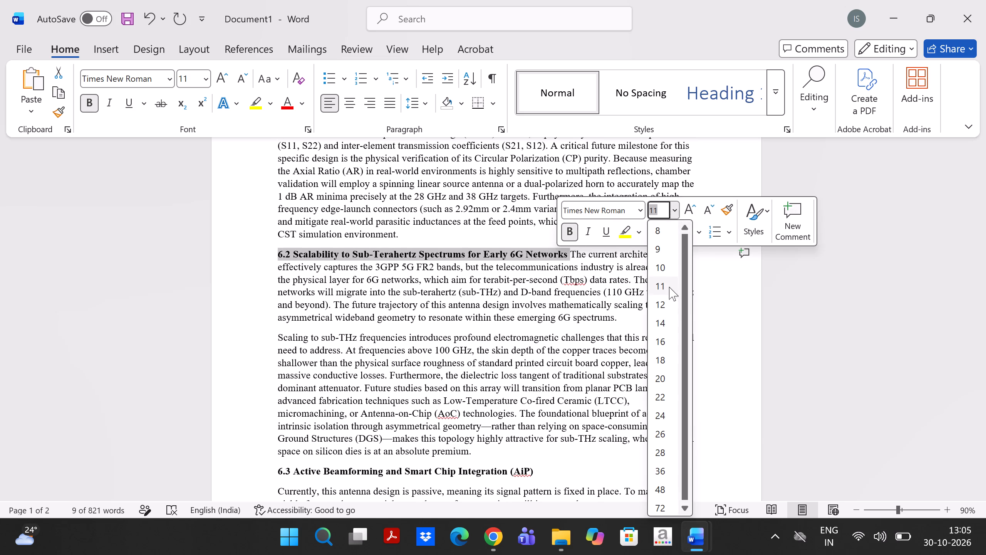
left_click(663, 320)
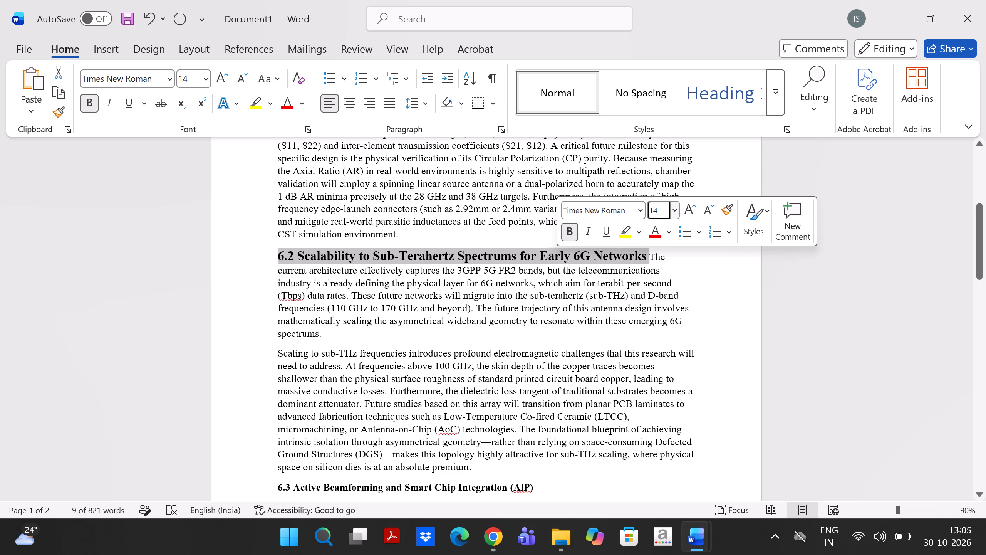
scroll(349, 363, "down", 1)
left_click_drag(275, 351, 534, 350)
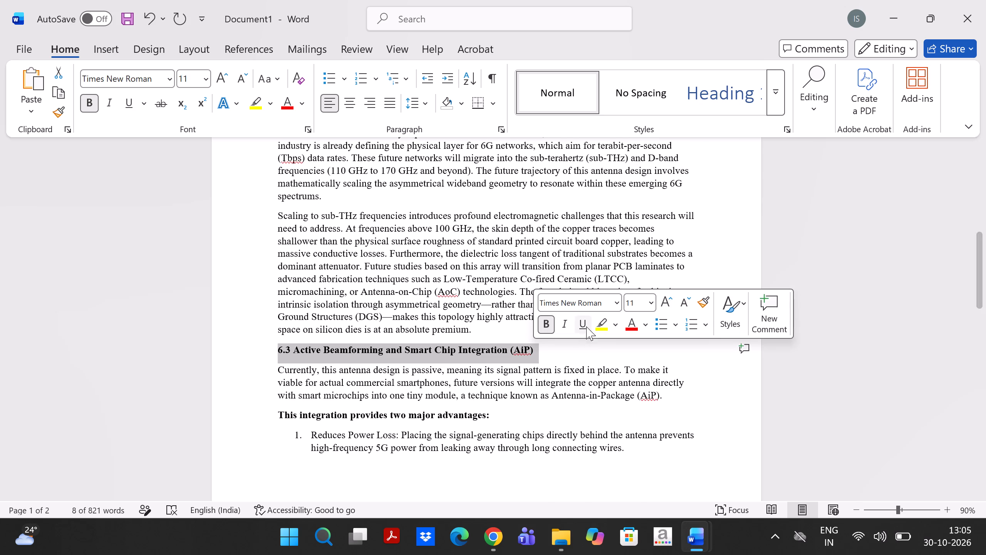
left_click(655, 300)
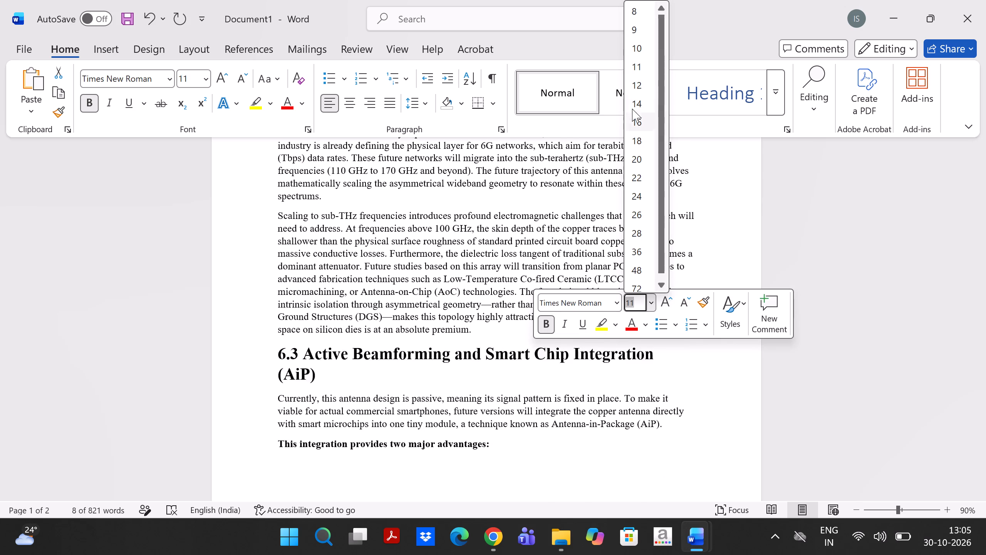
left_click(632, 108)
Set the line "This integration provides two major advantages:" in section 6.3 to font size 12.
scroll(431, 396, "down", 1)
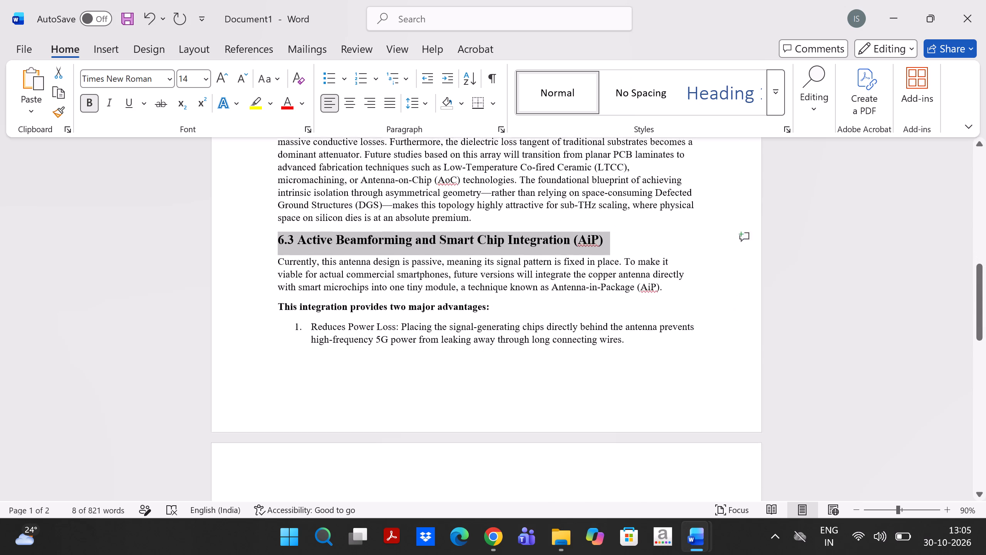
scroll(431, 396, "down", 1)
left_click_drag(275, 247, 293, 247)
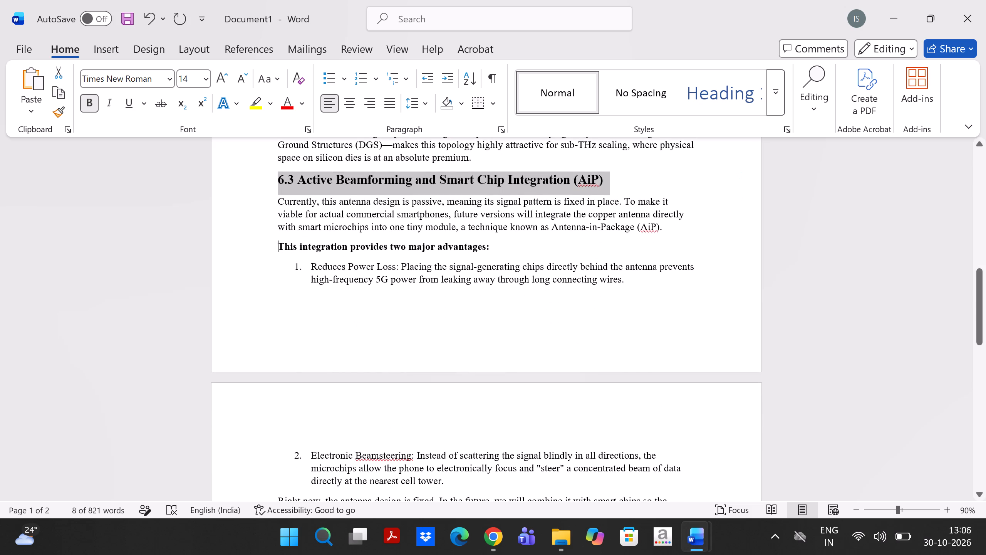
left_click_drag(293, 247, 489, 247)
left_click(447, 357)
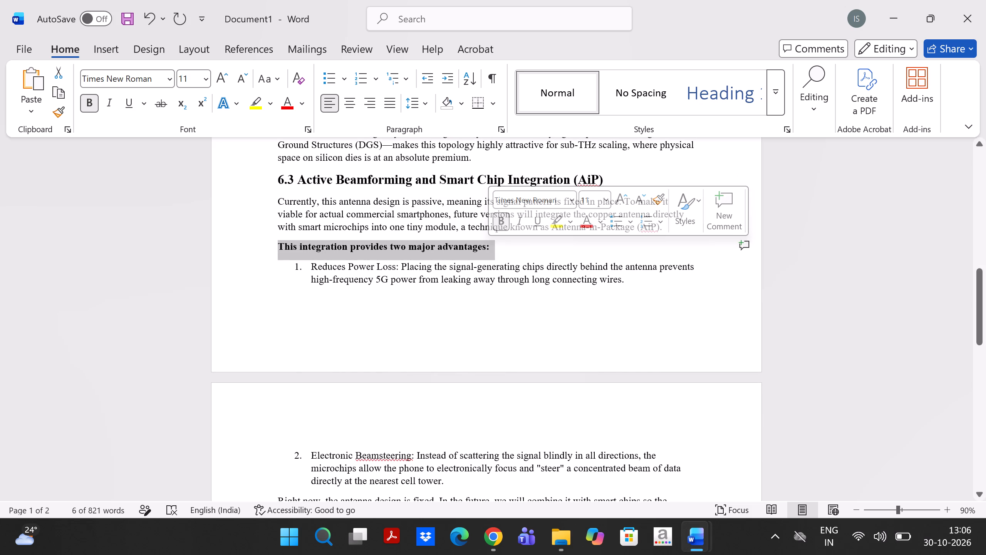
left_click_drag(276, 250, 490, 246)
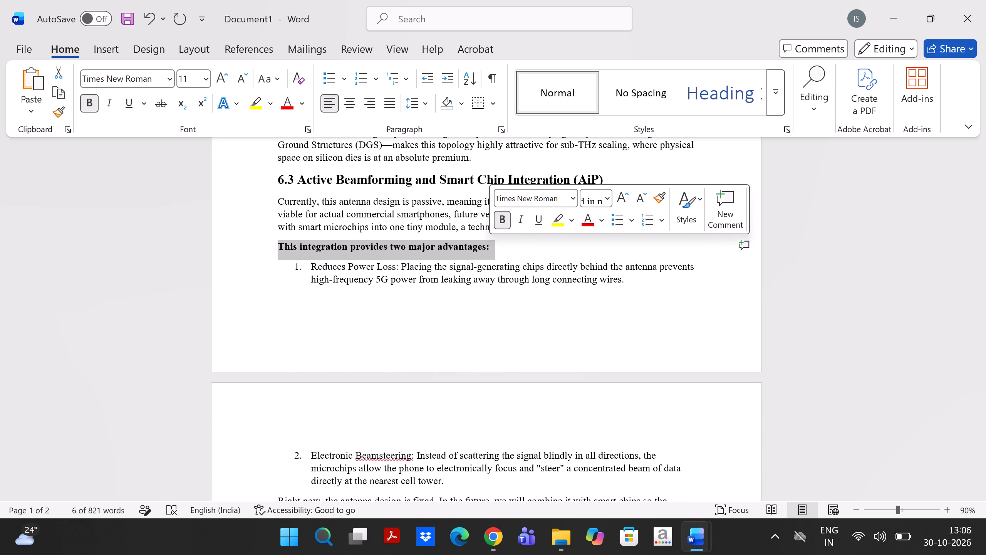
left_click(614, 198)
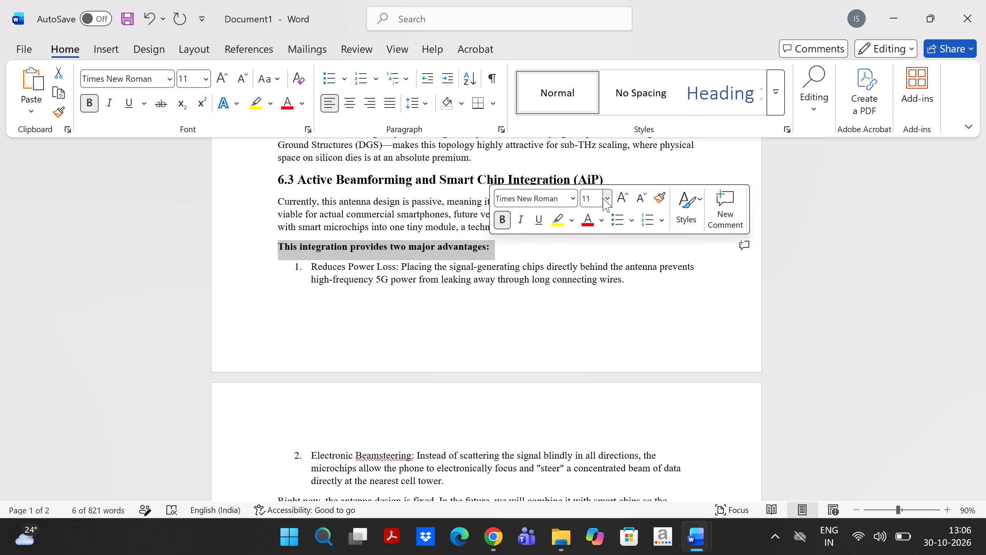
left_click(603, 198)
left_click(600, 291)
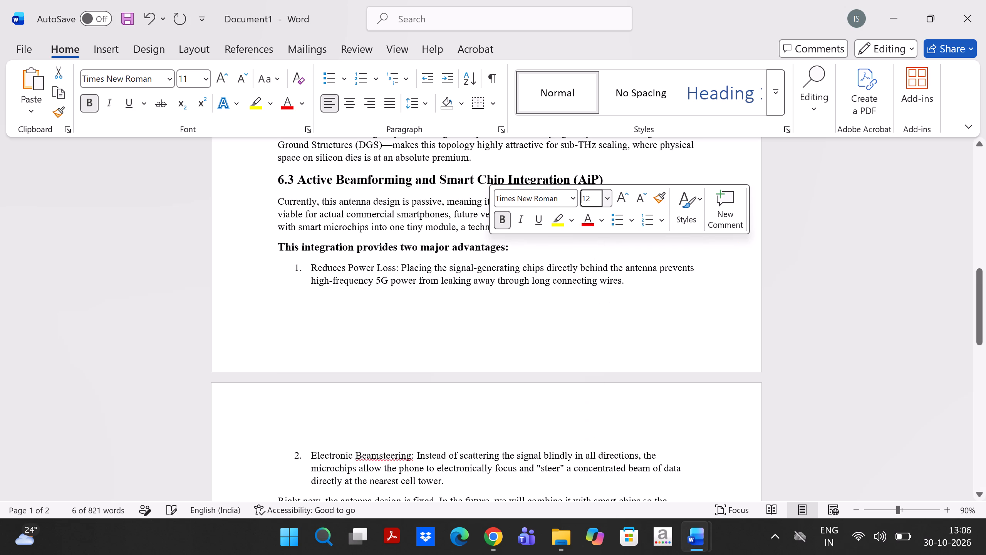
Set both body paragraphs under heading 6.1 to font size 12.
scroll(448, 319, "up", 2)
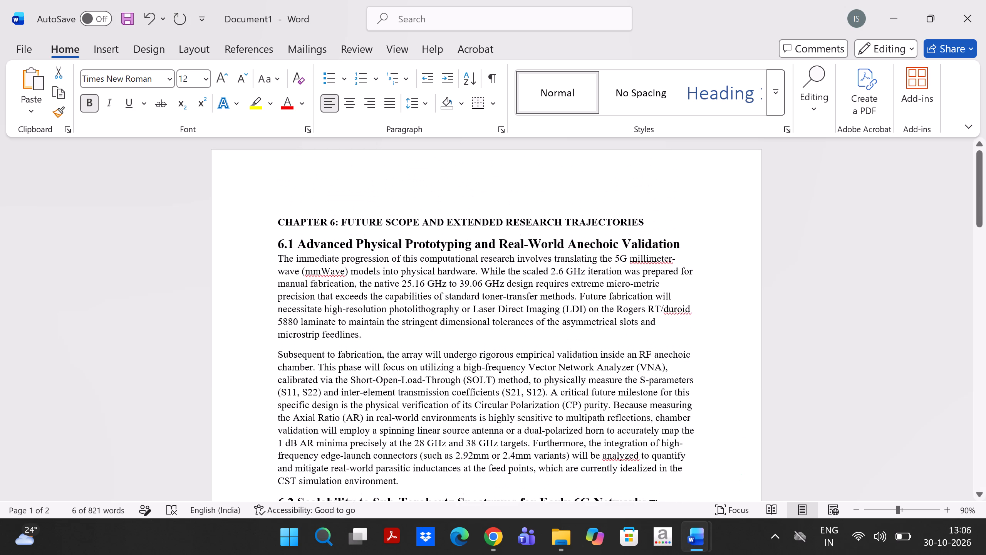
left_click_drag(277, 260, 394, 466)
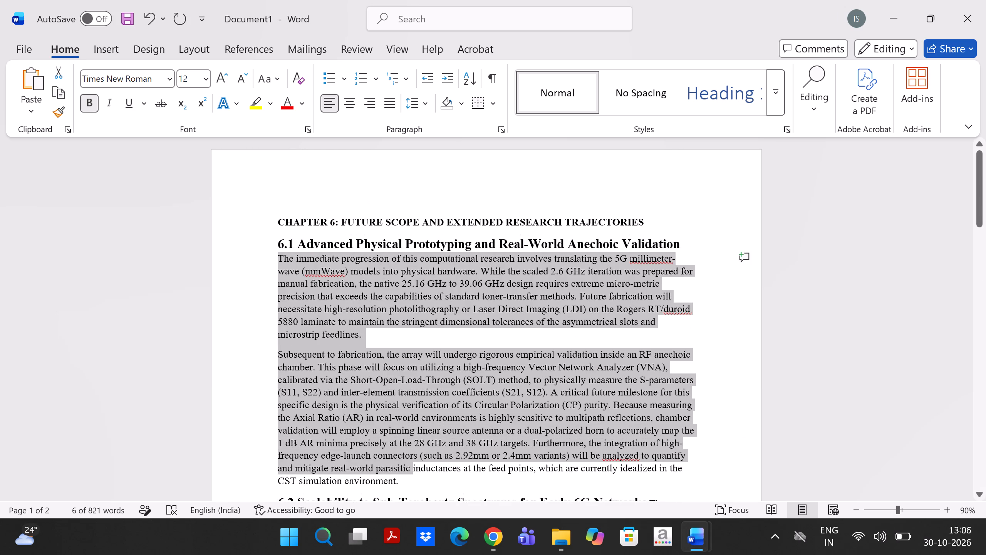
left_click_drag(394, 466, 399, 479)
left_click(510, 430)
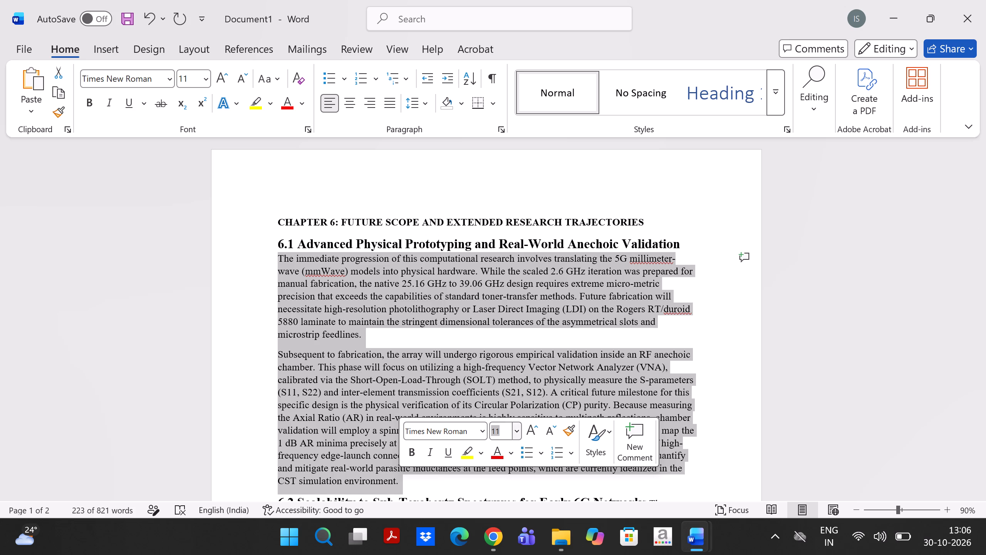
type("12")
key("Return")
left_click(690, 373)
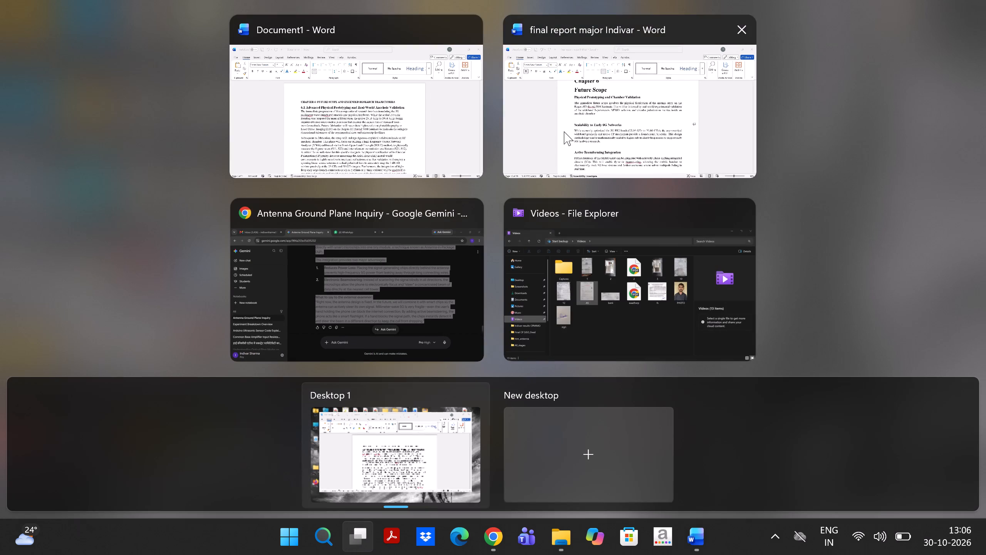
In the final report, check the font size of the body text under Physical Prototyping and Chamber Validation.
left_click(564, 131)
left_click_drag(341, 258, 393, 264)
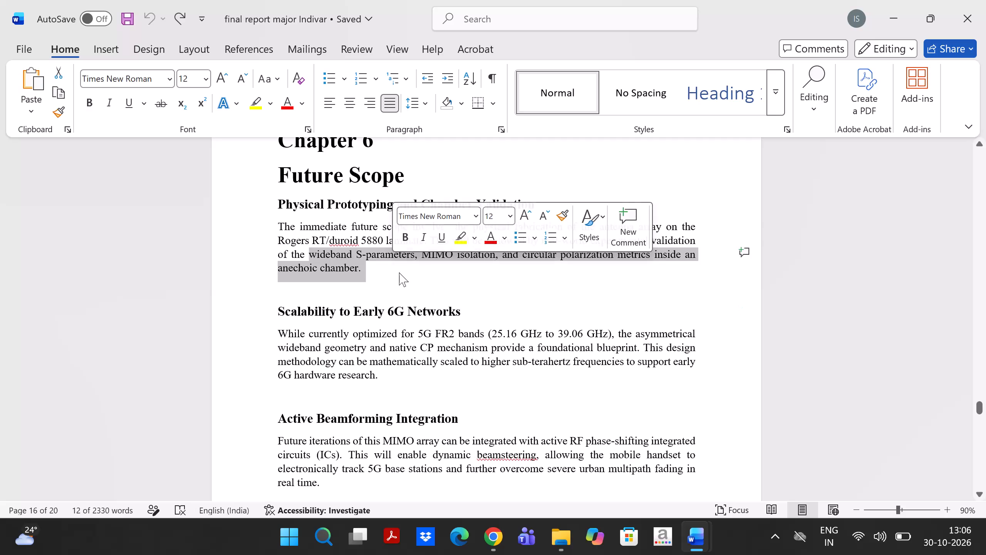
left_click(399, 273)
In Document1, set both body paragraphs under heading 6.2 to font size 12.
left_click(610, 145)
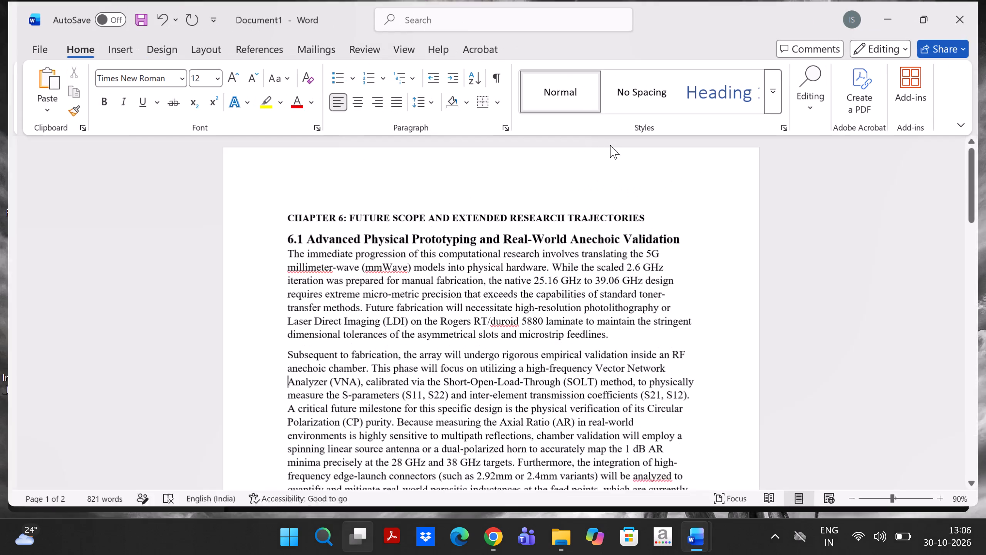
scroll(330, 308, "down", 2)
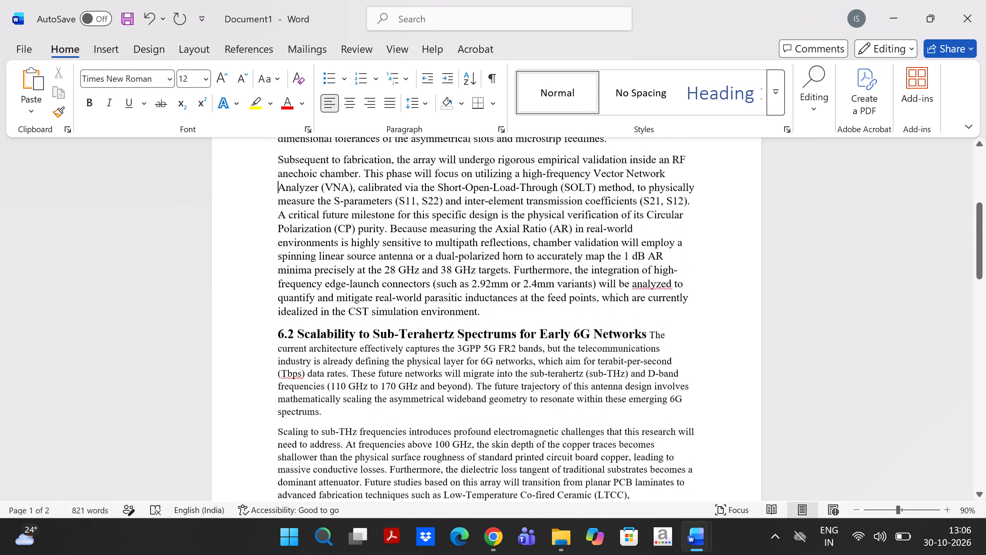
scroll(330, 308, "down", 1)
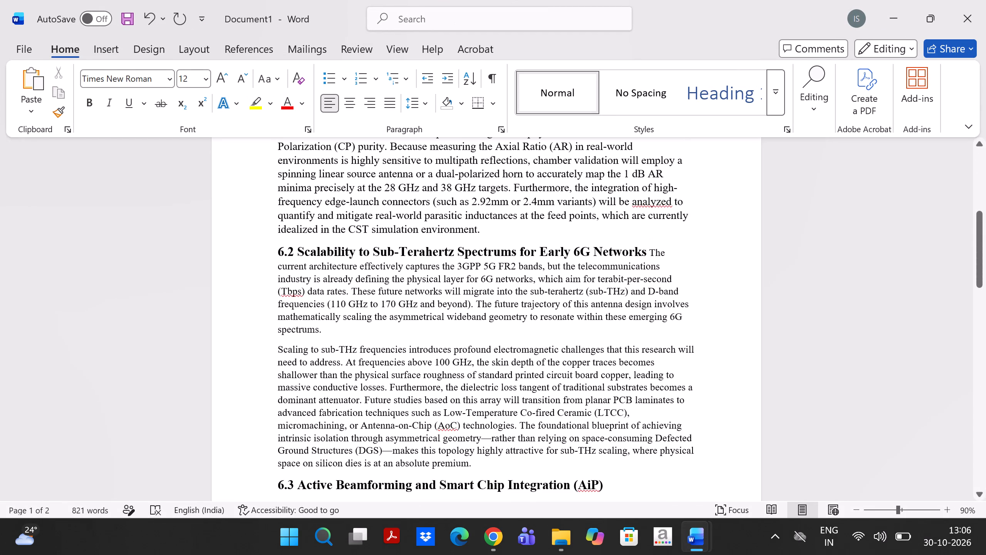
left_click_drag(651, 256, 711, 431)
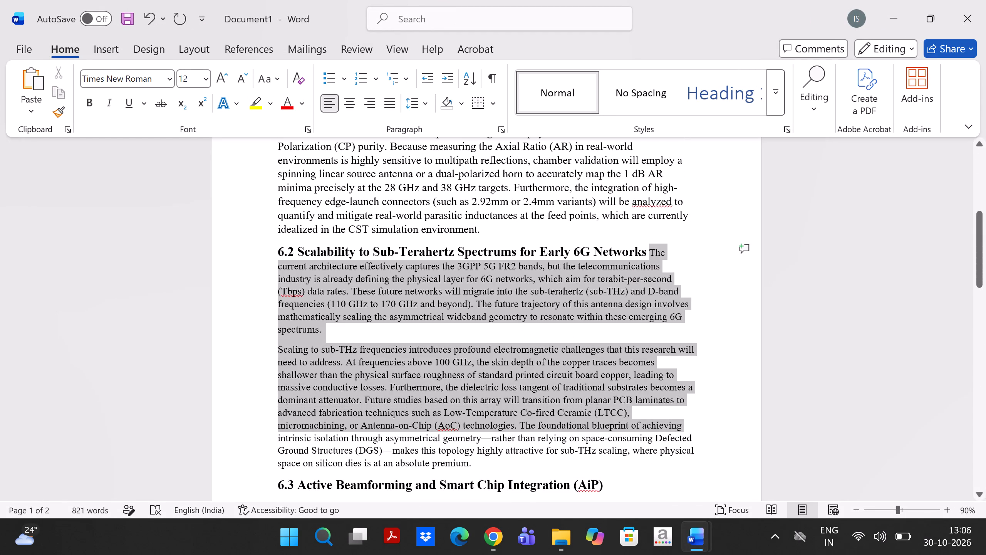
left_click_drag(711, 431, 706, 444)
left_click(706, 444)
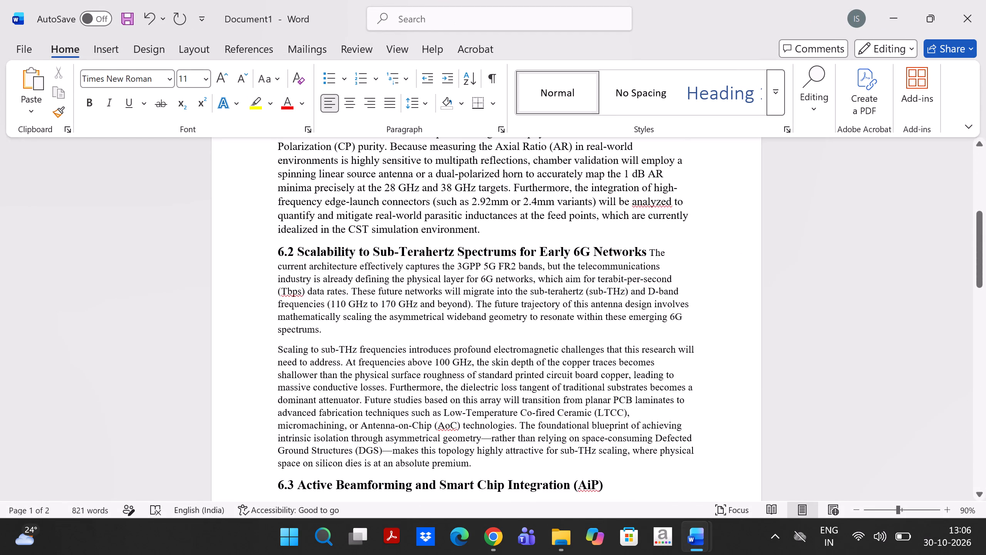
left_click_drag(651, 251, 658, 469)
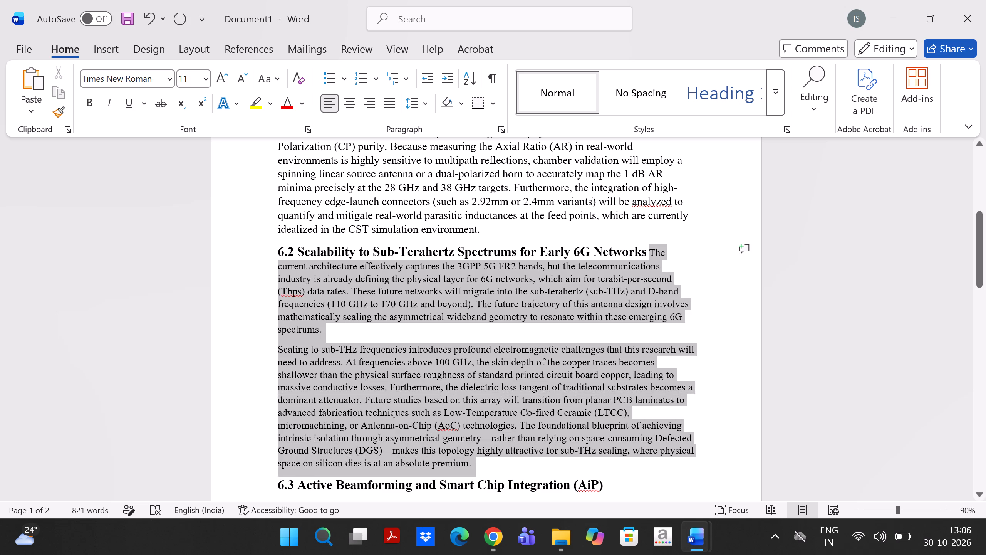
left_click_drag(658, 469, 527, 470)
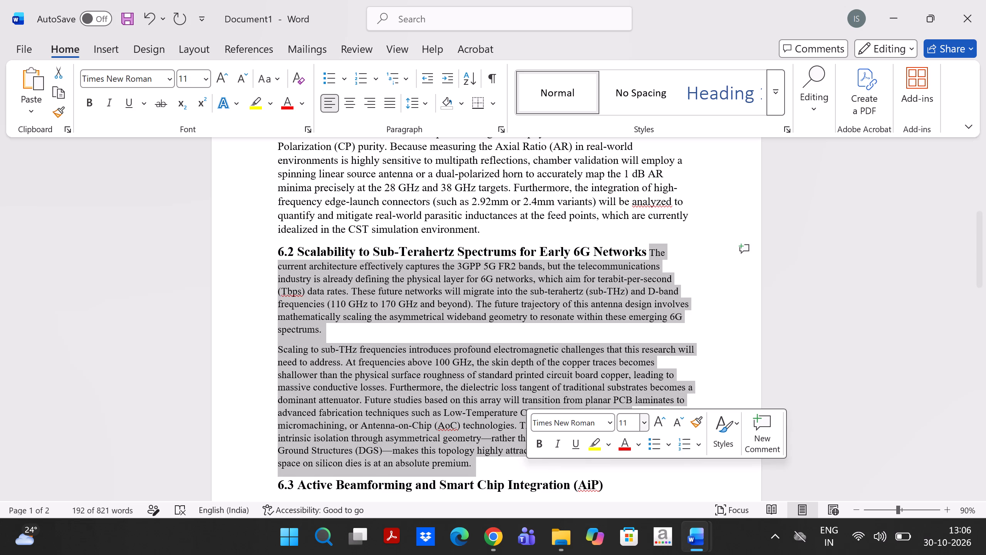
left_click(639, 421)
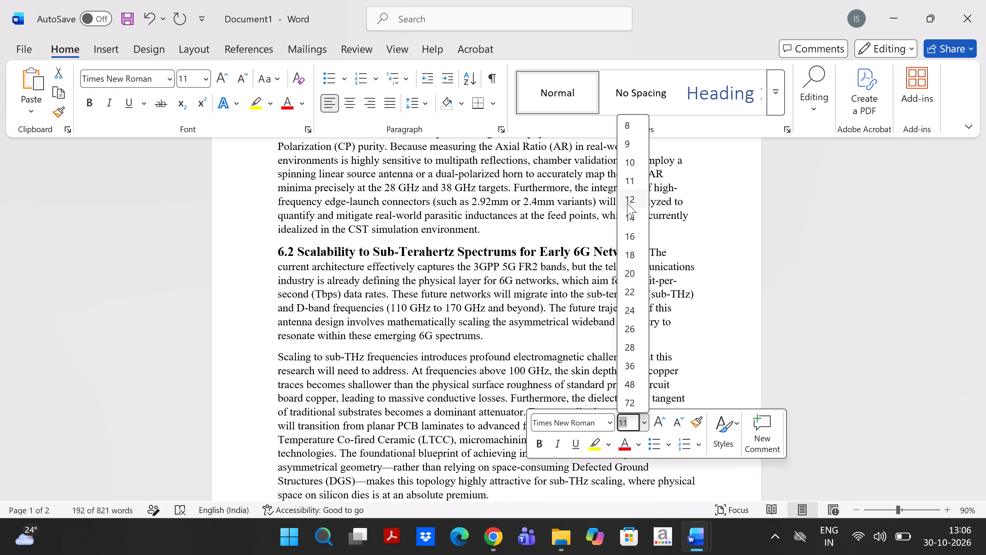
left_click(627, 203)
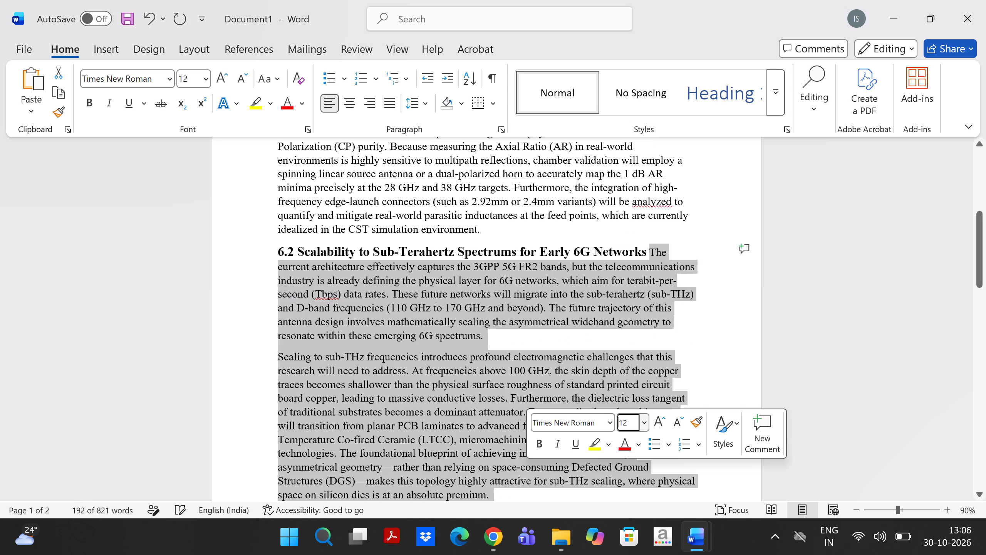
Set the section 6.3 opening paragraph, the two numbered advantages and the closing paragraph to font size 12.
scroll(488, 397, "down", 1)
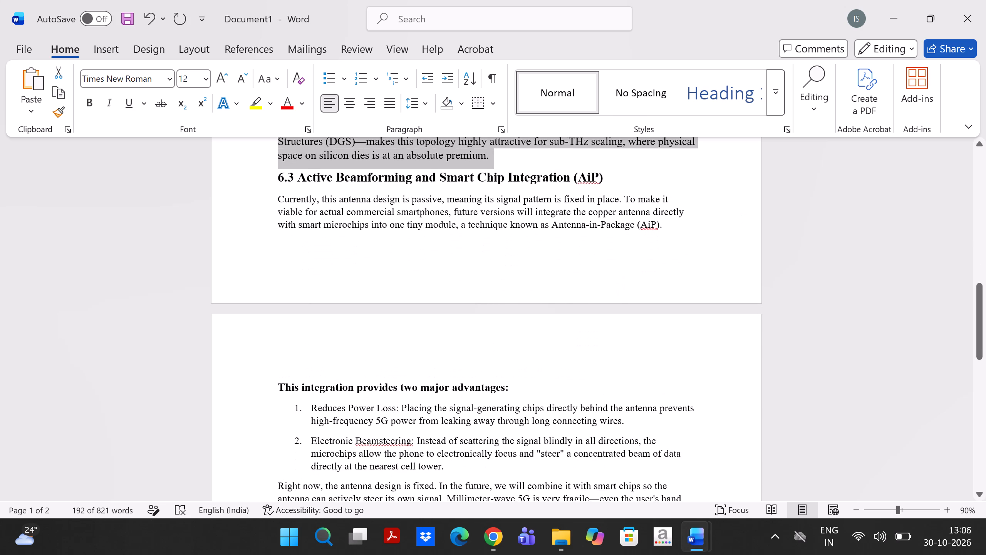
left_click_drag(277, 197, 673, 242)
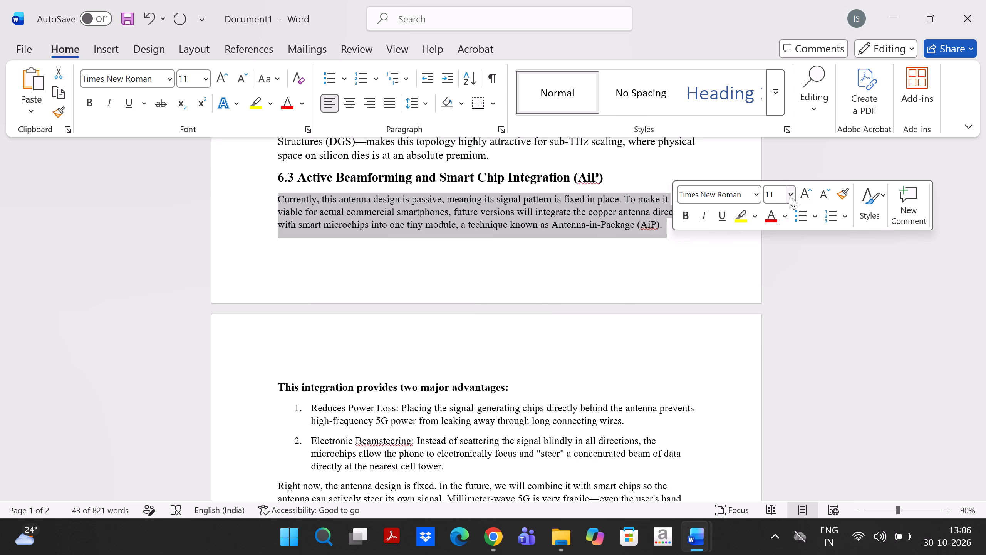
left_click(789, 195)
left_click(780, 289)
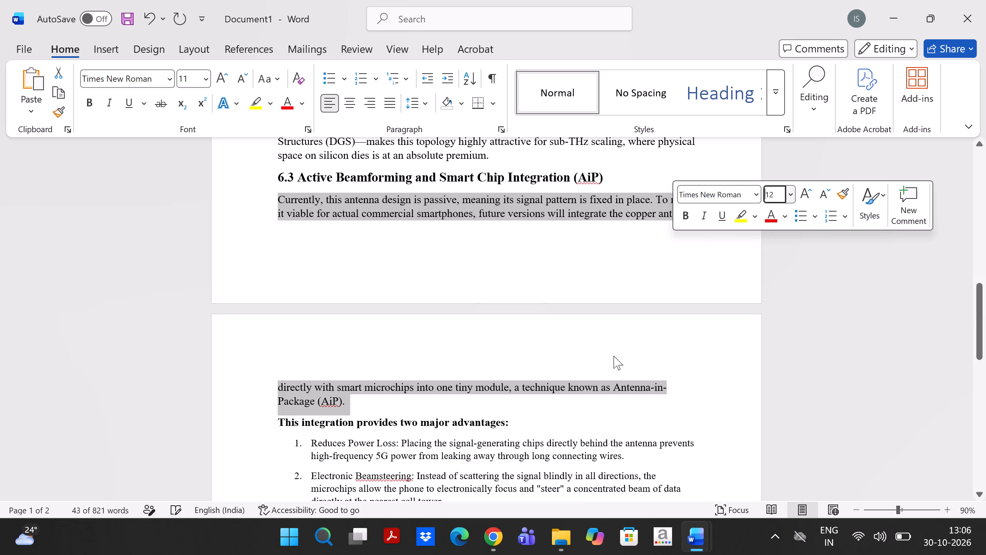
scroll(550, 374, "down", 1)
scroll(449, 247, "down", 1)
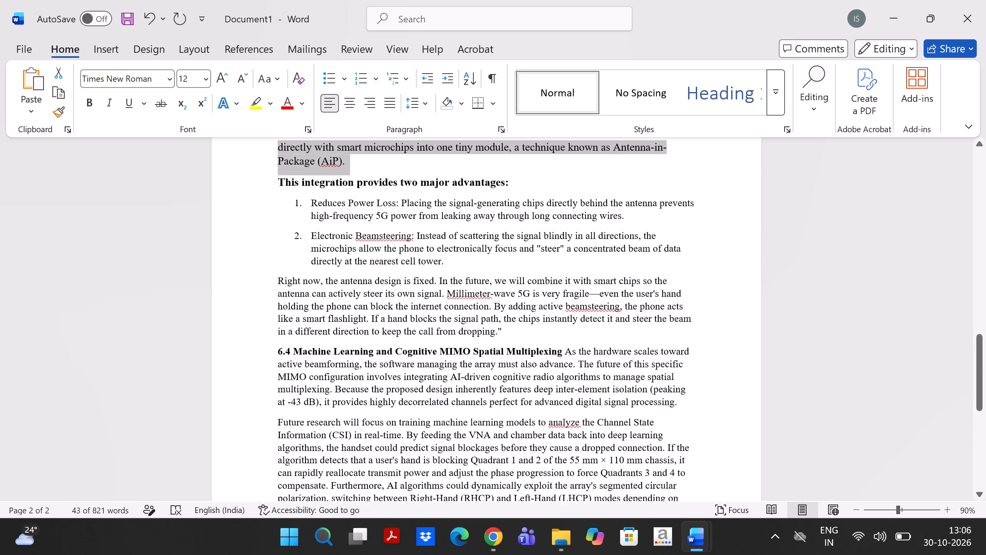
left_click_drag(291, 198, 485, 318)
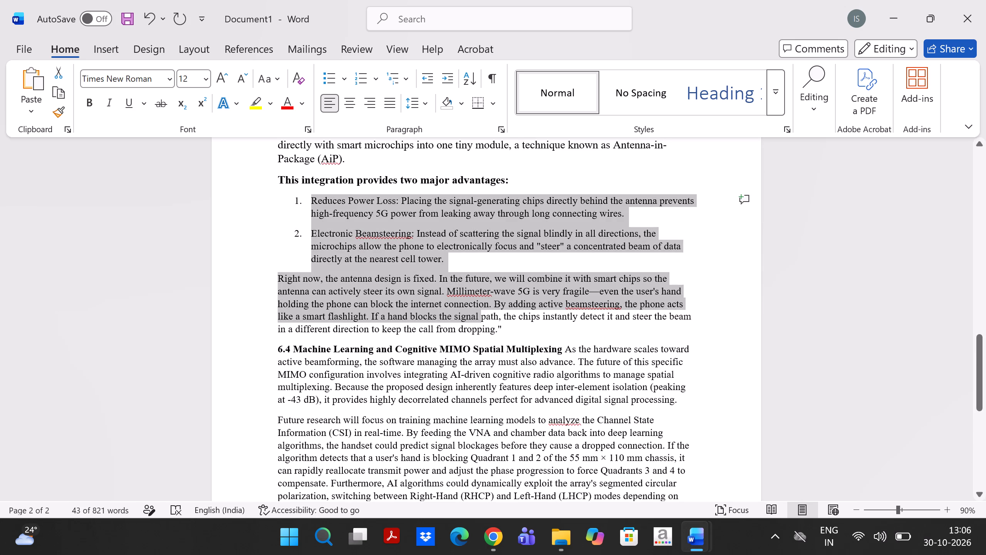
left_click_drag(485, 318, 504, 328)
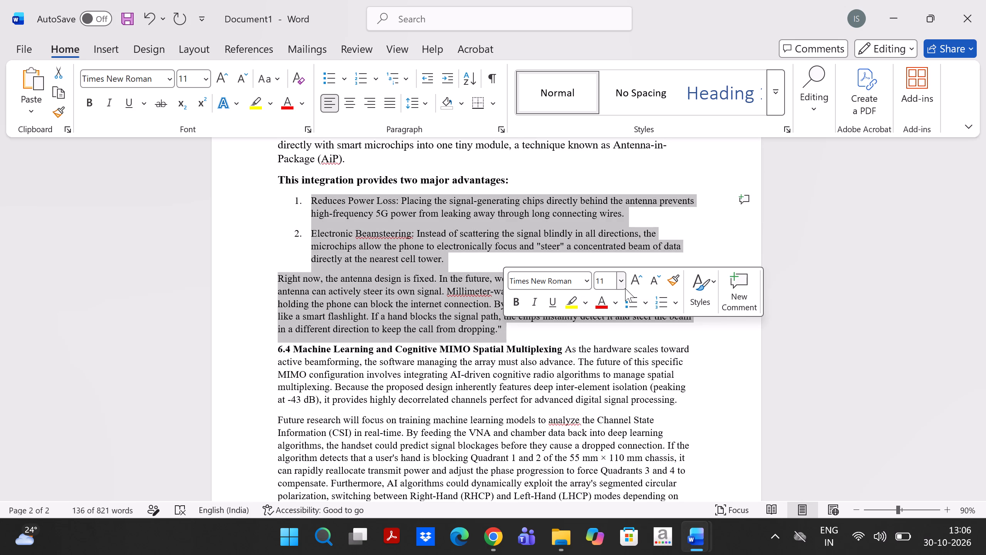
left_click(625, 288)
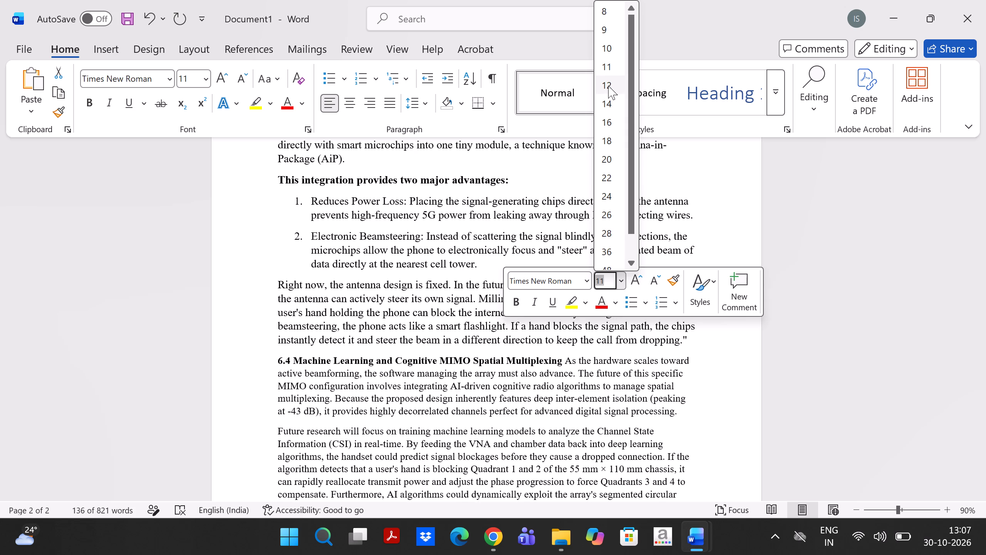
left_click(608, 86)
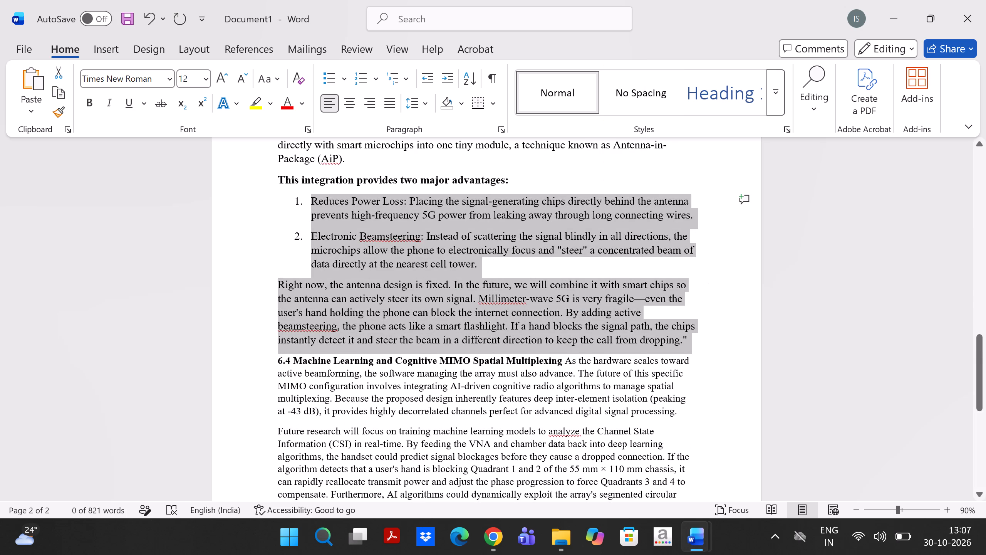
Set both body paragraphs of section 6.4 to font size 12, leaving out the bold heading text.
scroll(351, 400, "down", 1)
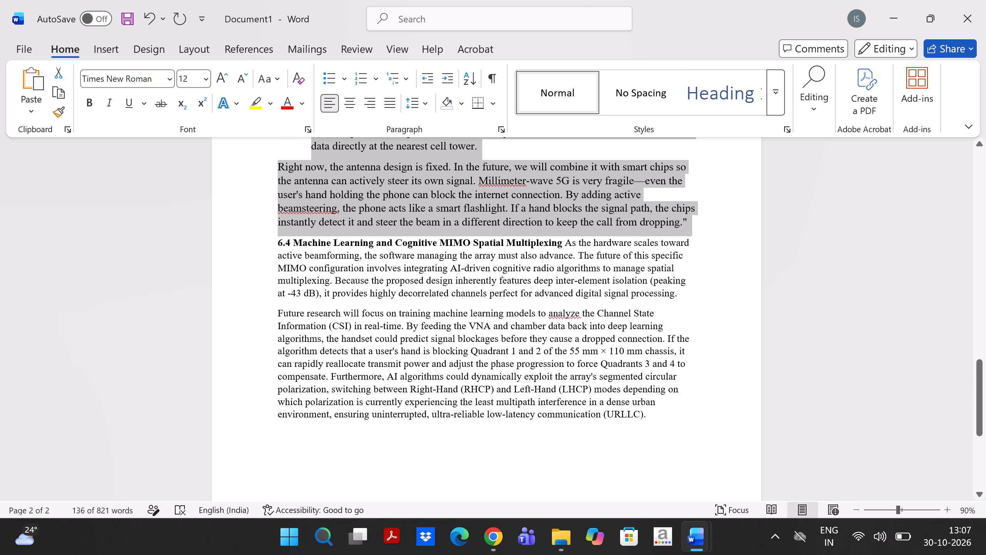
left_click(563, 238)
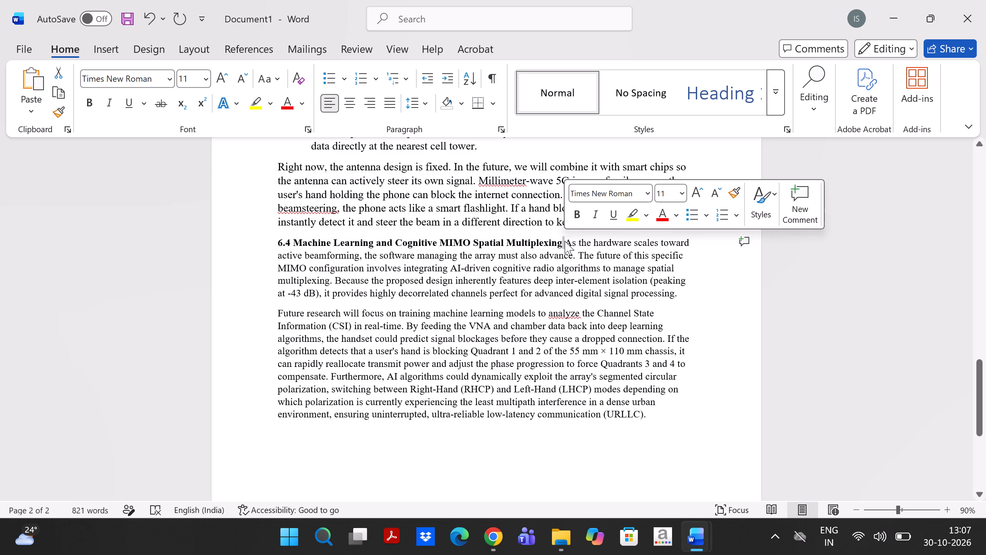
left_click(565, 241)
left_click_drag(565, 241, 567, 246)
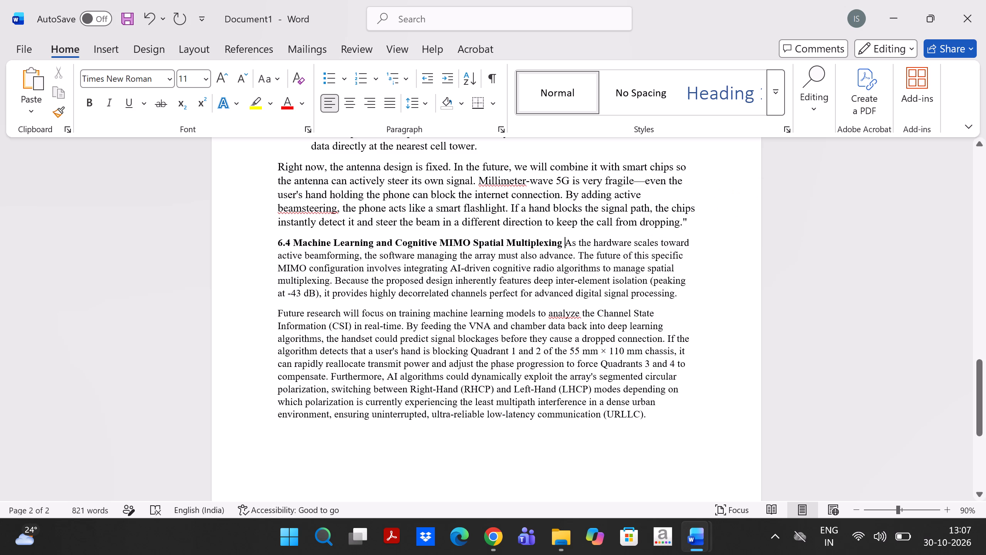
left_click_drag(567, 246, 646, 418)
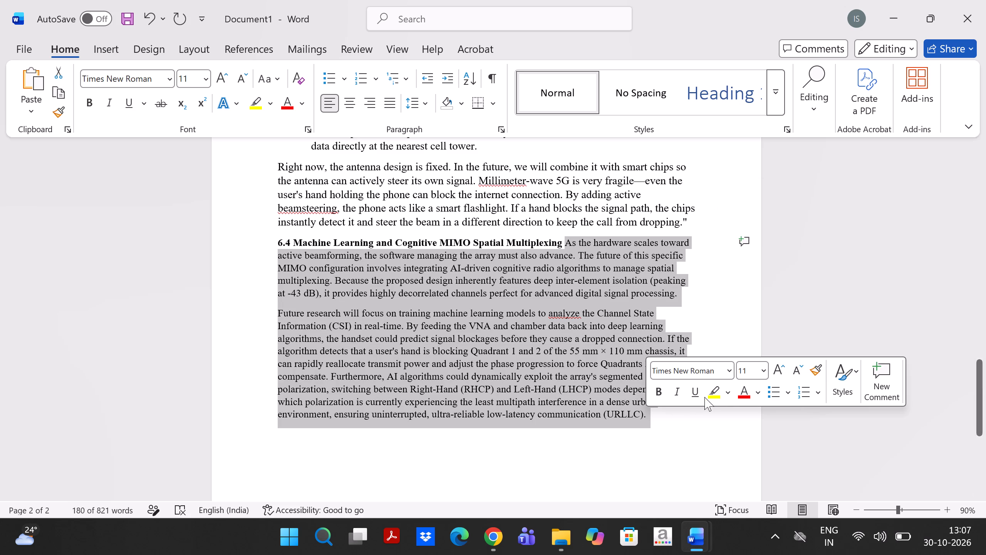
left_click(765, 369)
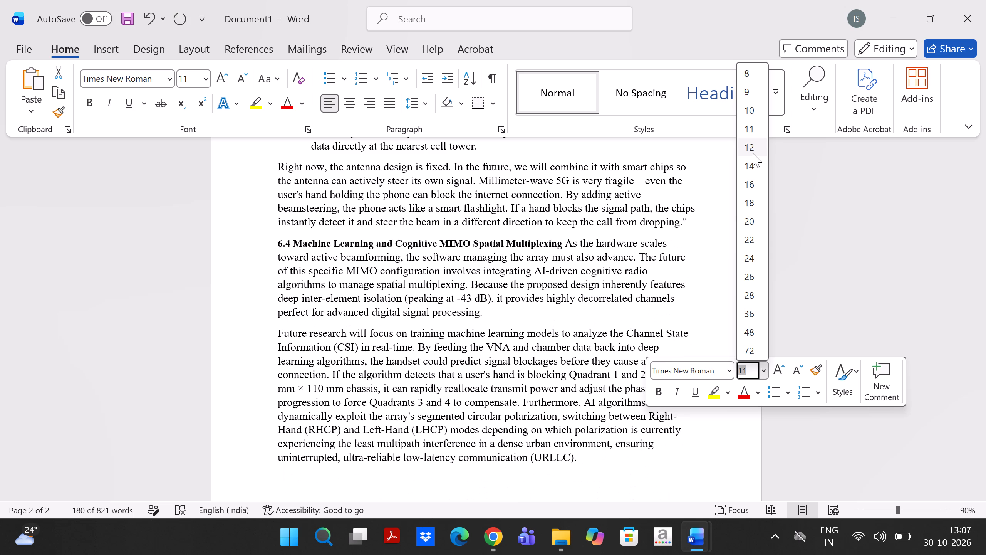
left_click(753, 153)
left_click(552, 334)
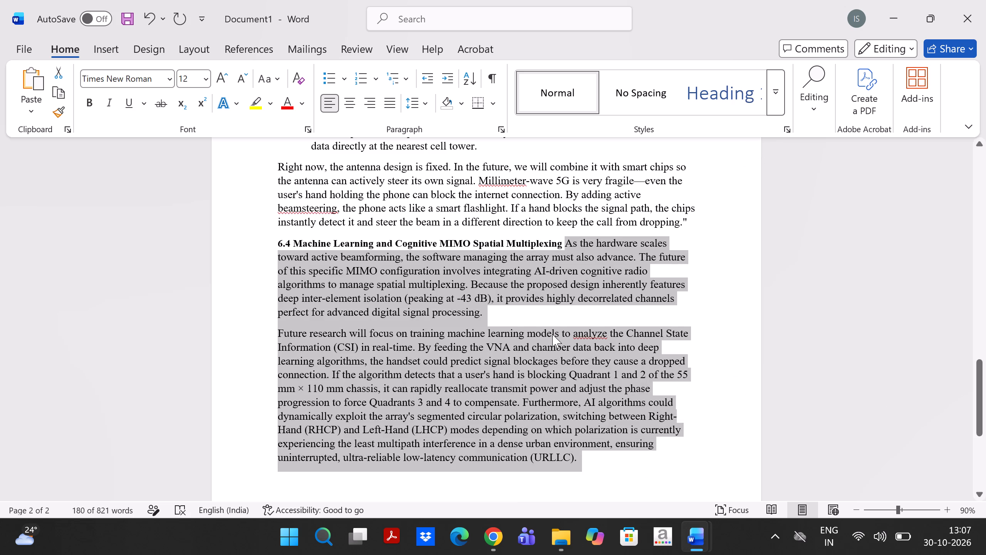
Set the heading "6.4 Machine Learning and Cognitive MIMO Spatial Multiplexing" to font size 14.
scroll(552, 334, "down", 1)
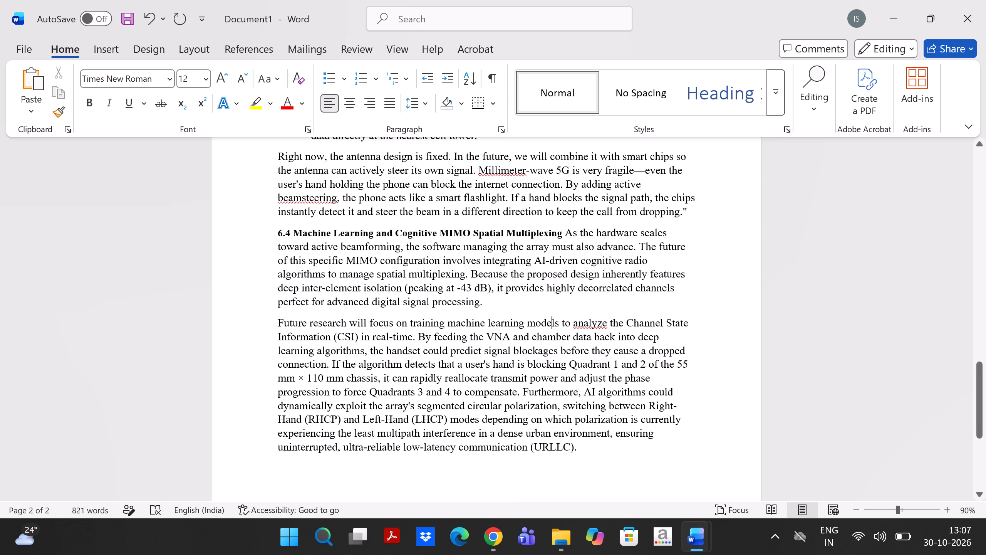
left_click_drag(564, 232, 280, 233)
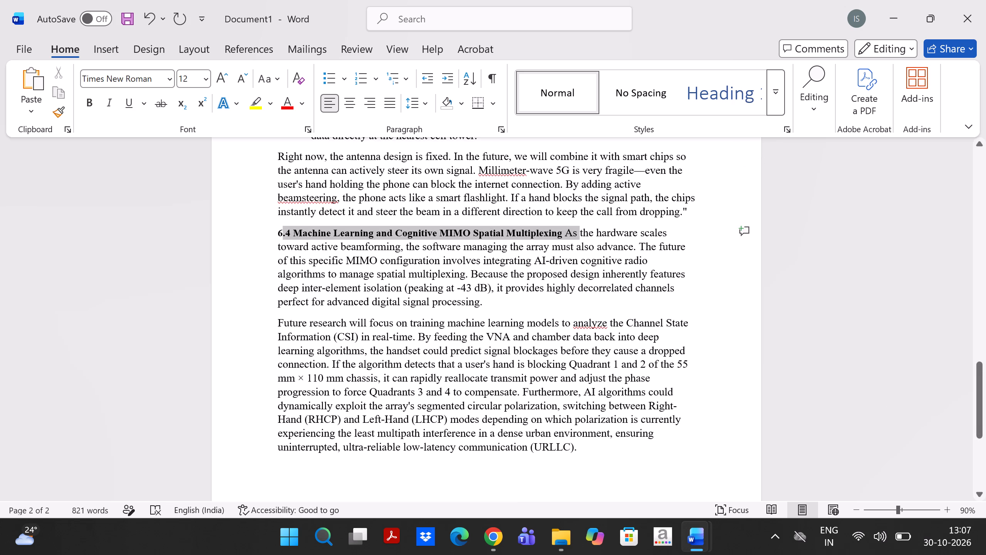
left_click_drag(280, 233, 272, 233)
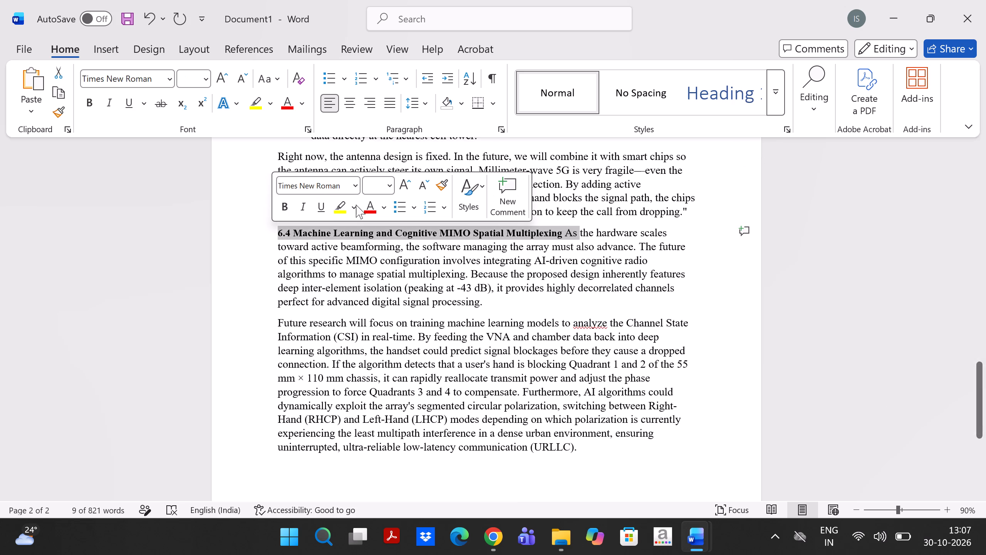
left_click(389, 187)
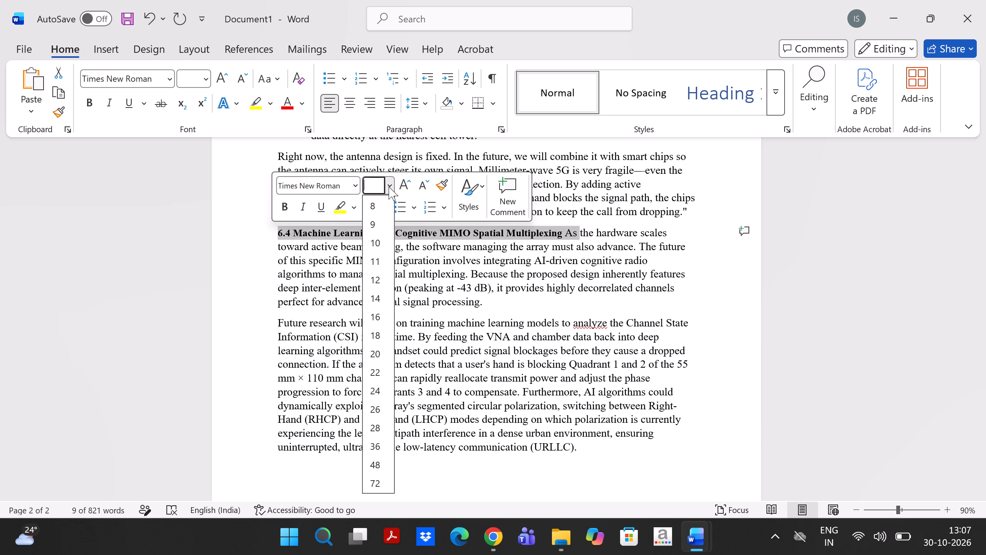
left_click(380, 293)
left_click(418, 310)
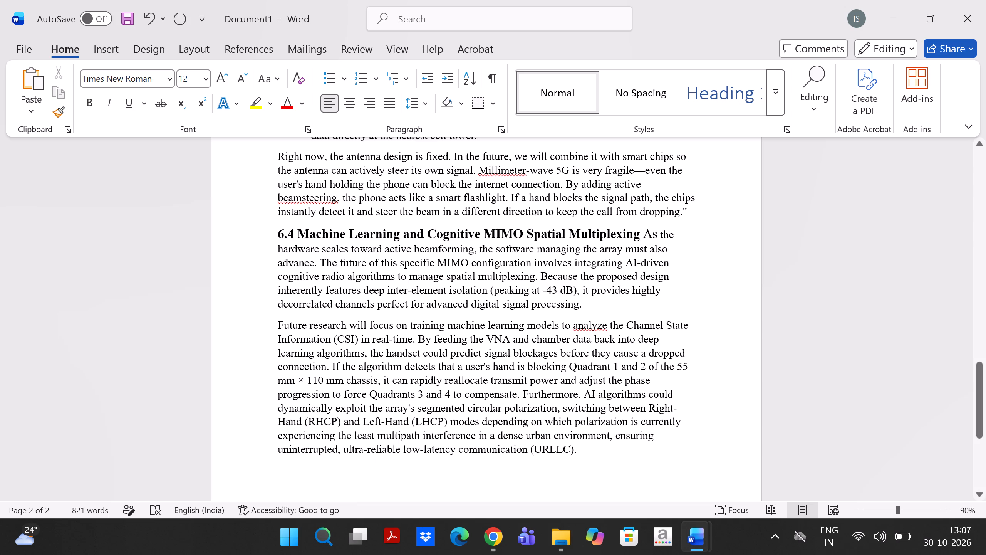
Set the "A" of "As" that follows the 6.4 heading to font size 12.
left_click_drag(653, 240, 643, 234)
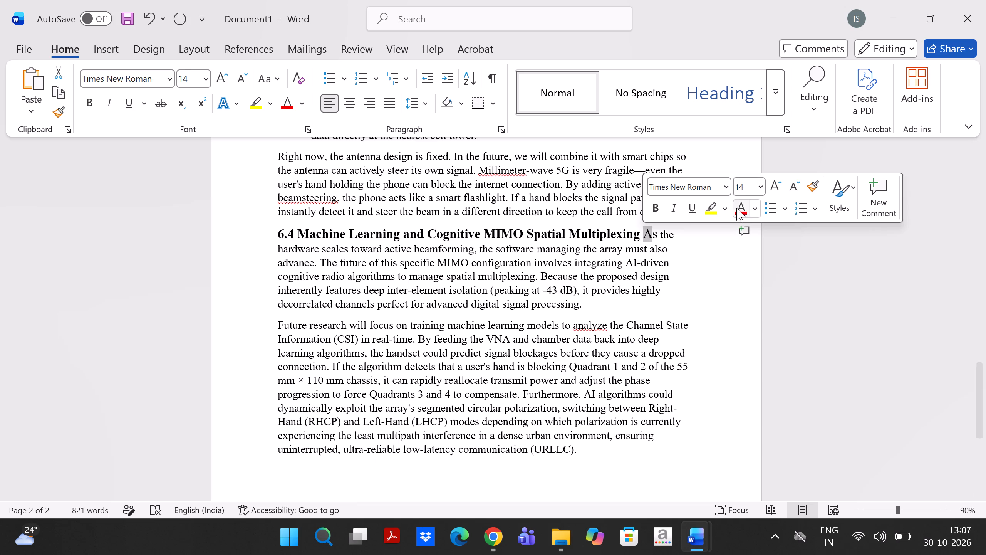
left_click(758, 189)
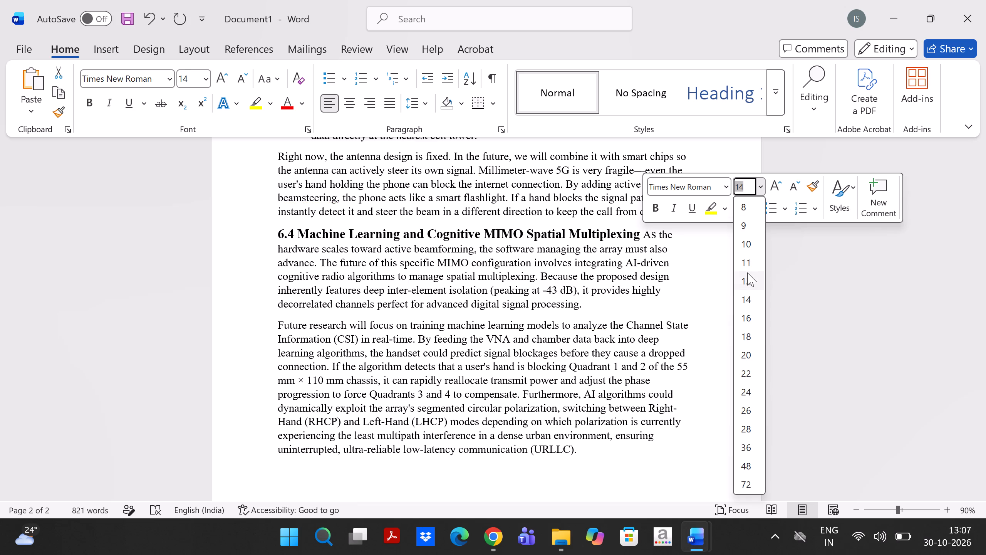
left_click(747, 272)
left_click(528, 314)
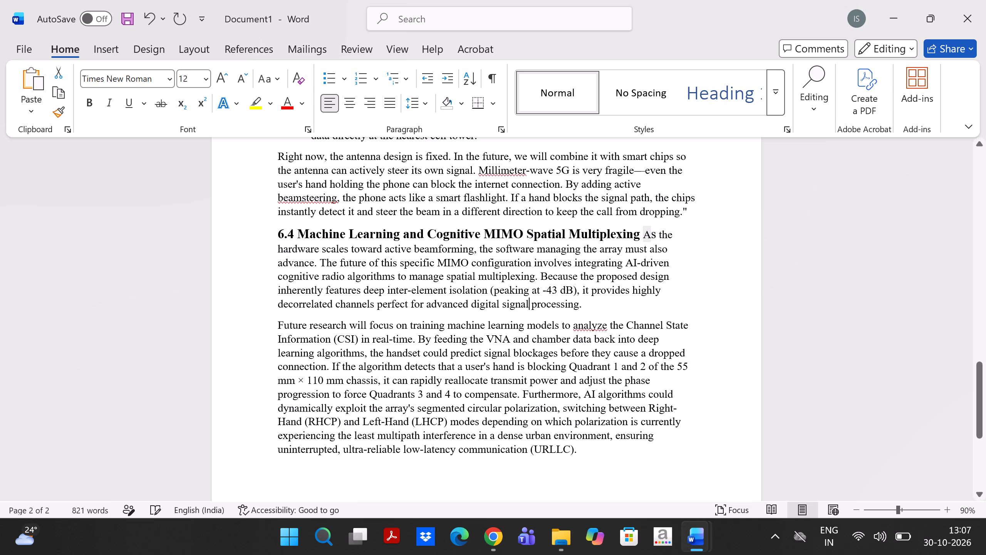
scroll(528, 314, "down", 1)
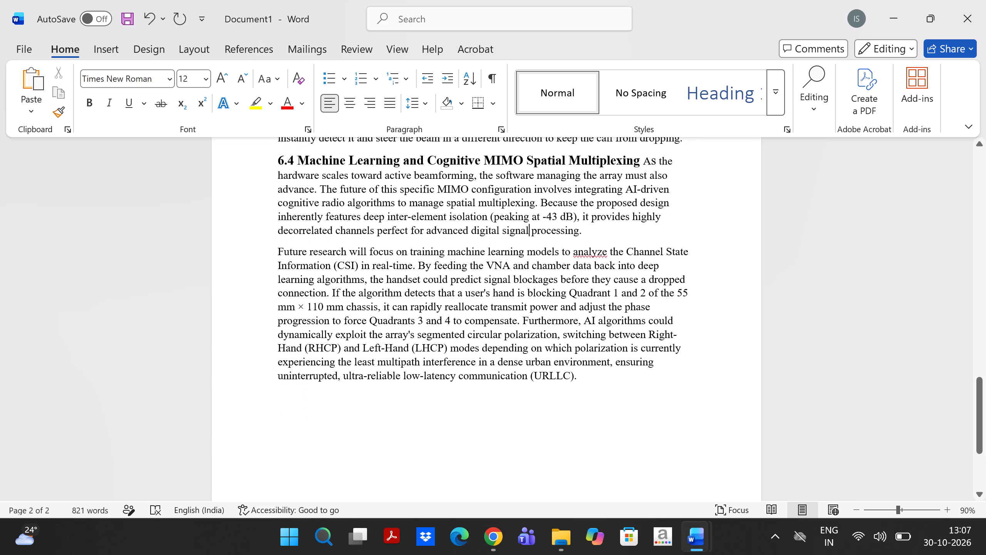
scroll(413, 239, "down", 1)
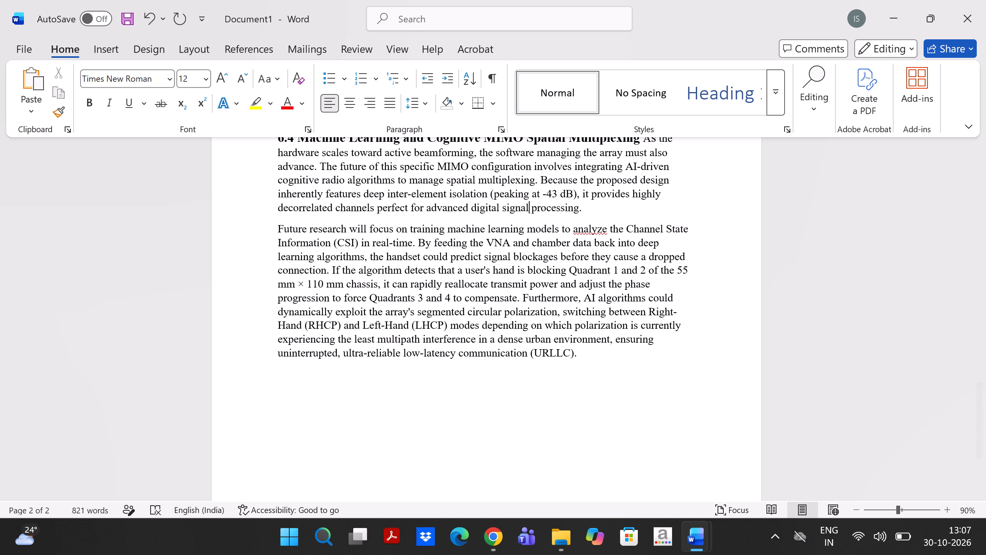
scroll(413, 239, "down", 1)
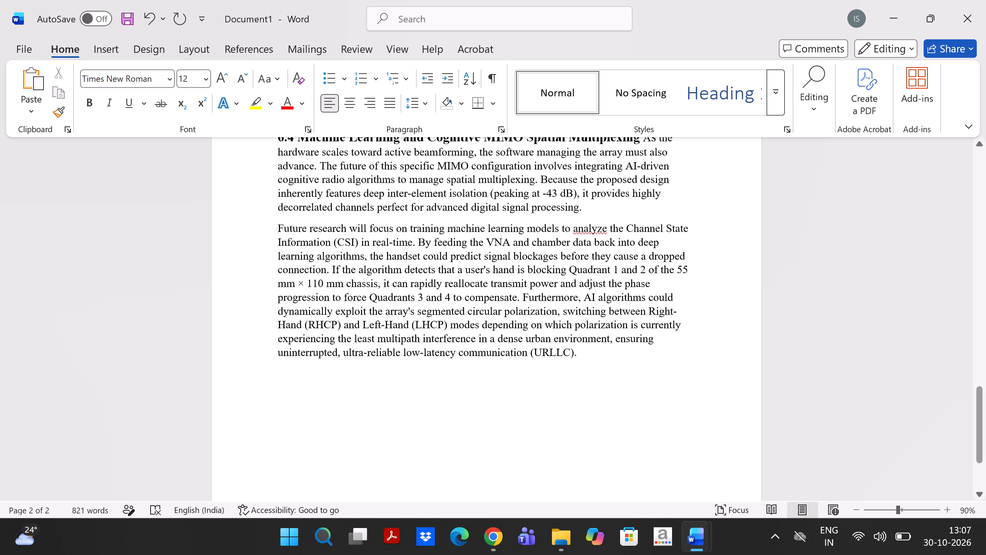
Justify all the text from the 6.1 heading through the end of section 6.4, leaving out the chapter title.
scroll(413, 239, "down", 4)
scroll(413, 239, "up", 7)
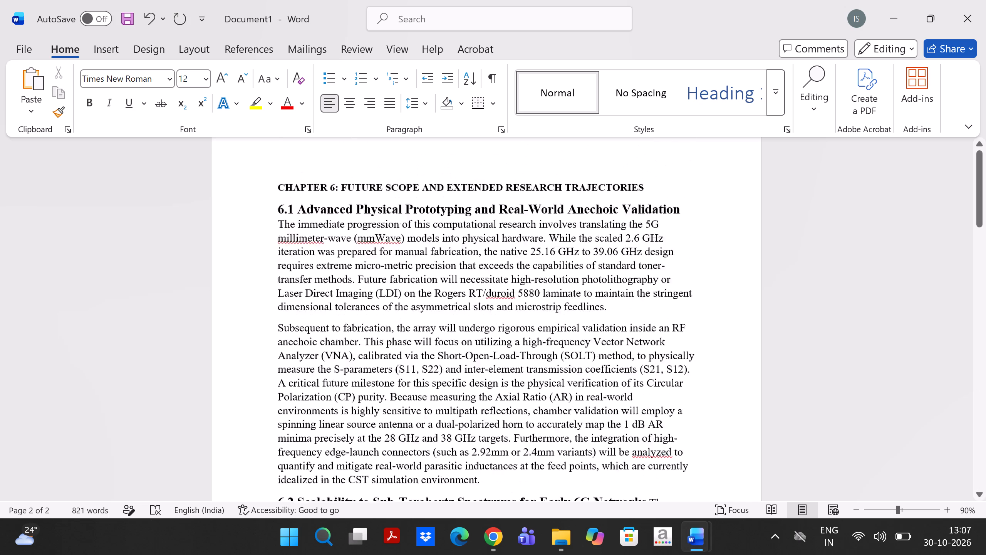
scroll(413, 239, "up", 4)
scroll(413, 239, "down", 1)
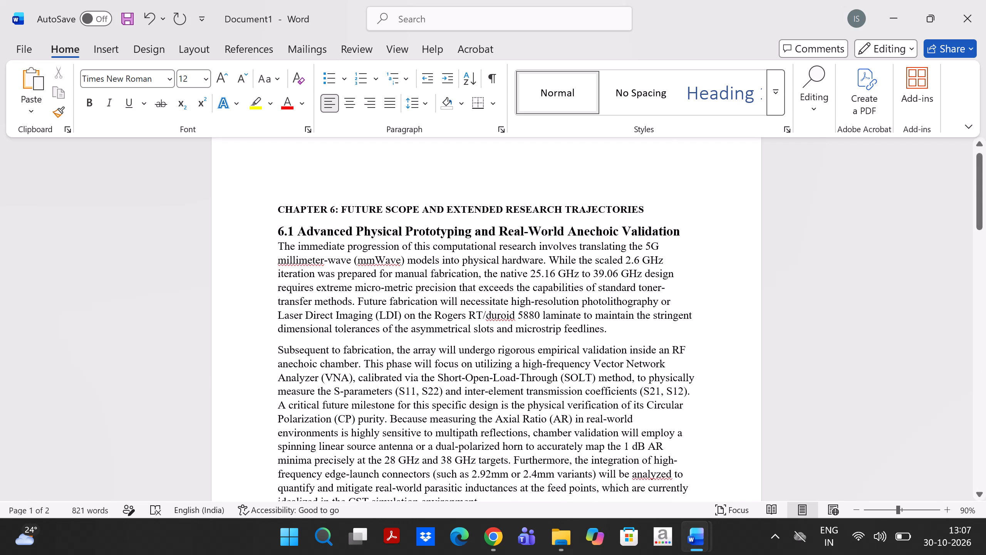
left_click_drag(275, 230, 506, 554)
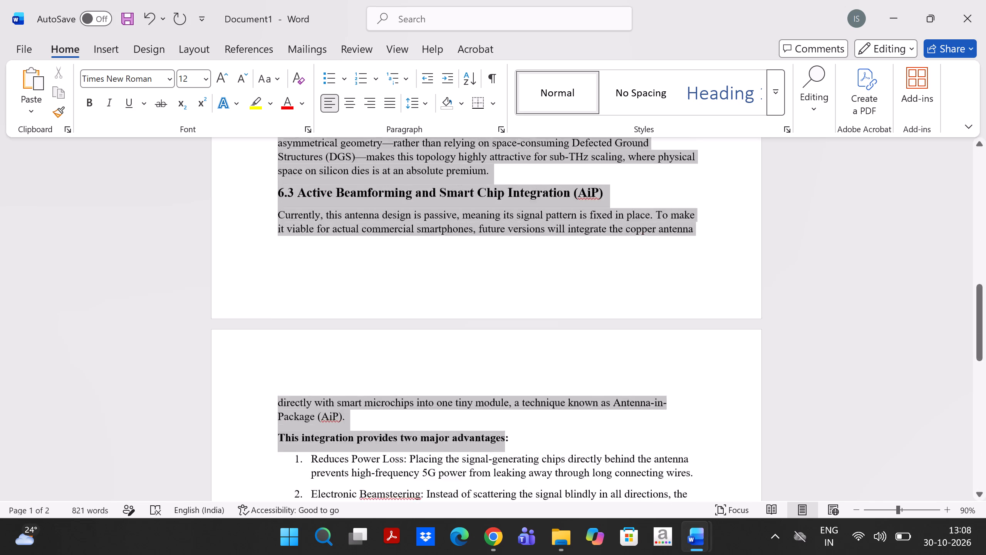
left_click_drag(506, 554, 554, 343)
scroll(549, 425, "down", 1)
scroll(554, 343, "down", 1)
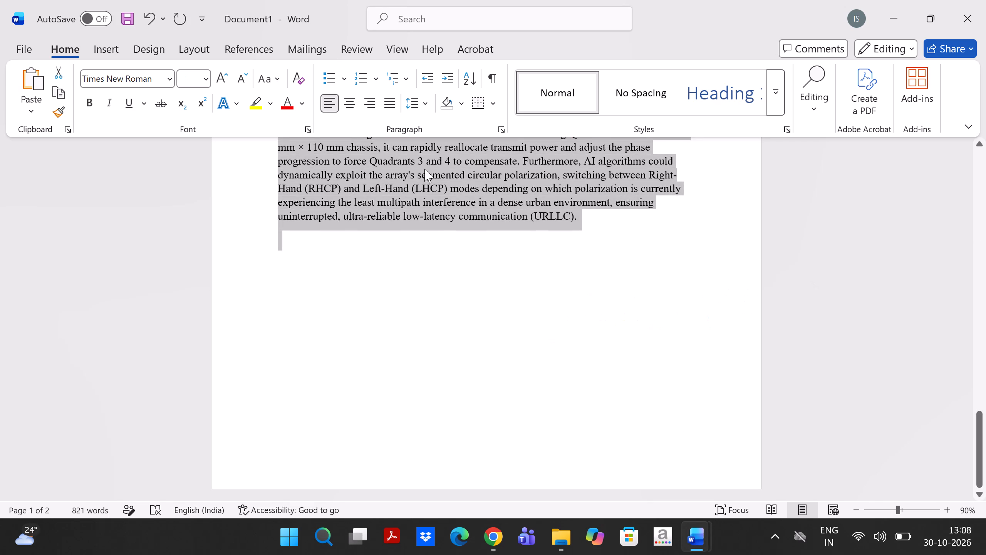
left_click(394, 105)
scroll(447, 221, "up", 3)
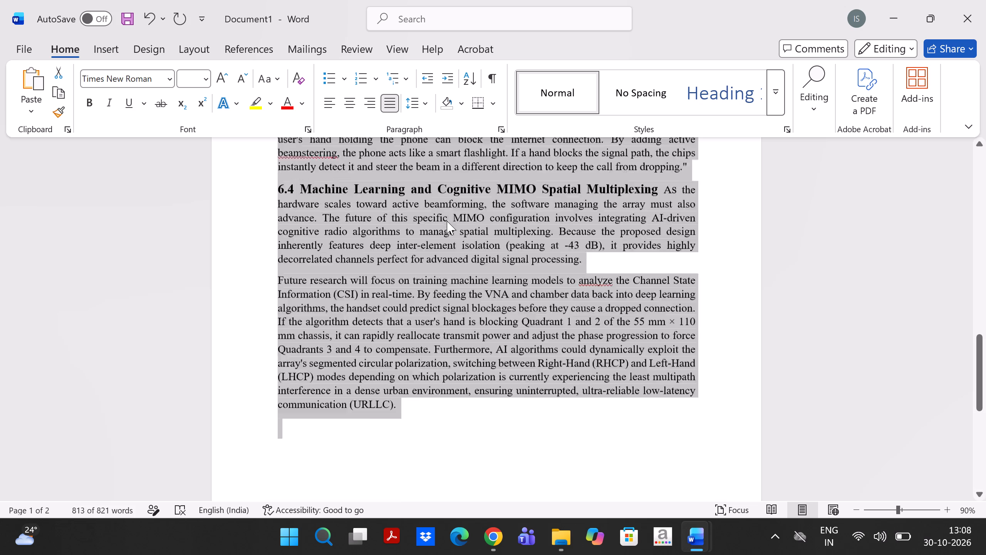
scroll(447, 221, "up", 4)
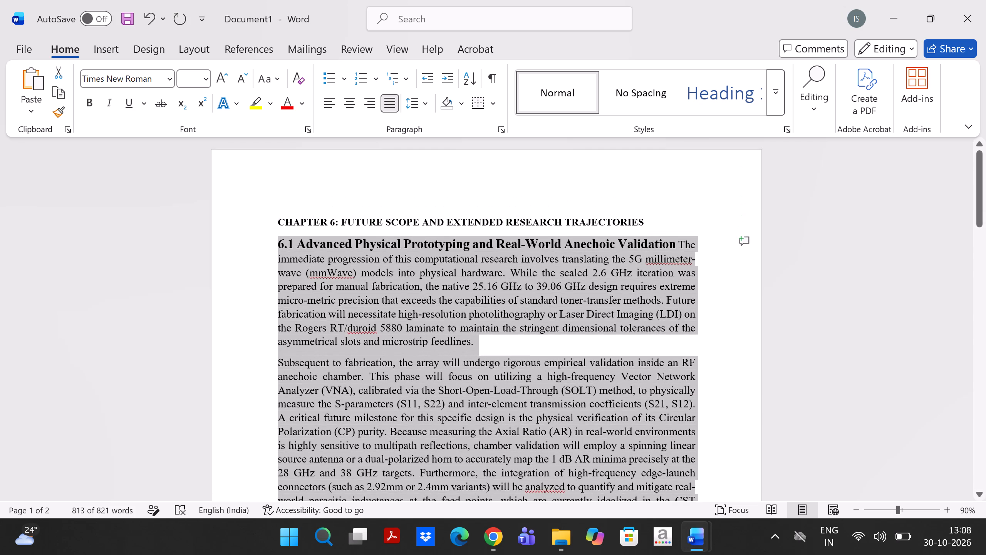
Copy sections 6.1 to 6.4 and paste them over the old content below the "Future Scope" title in the final report document.
key("ctrl+c")
scroll(447, 221, "down", 1)
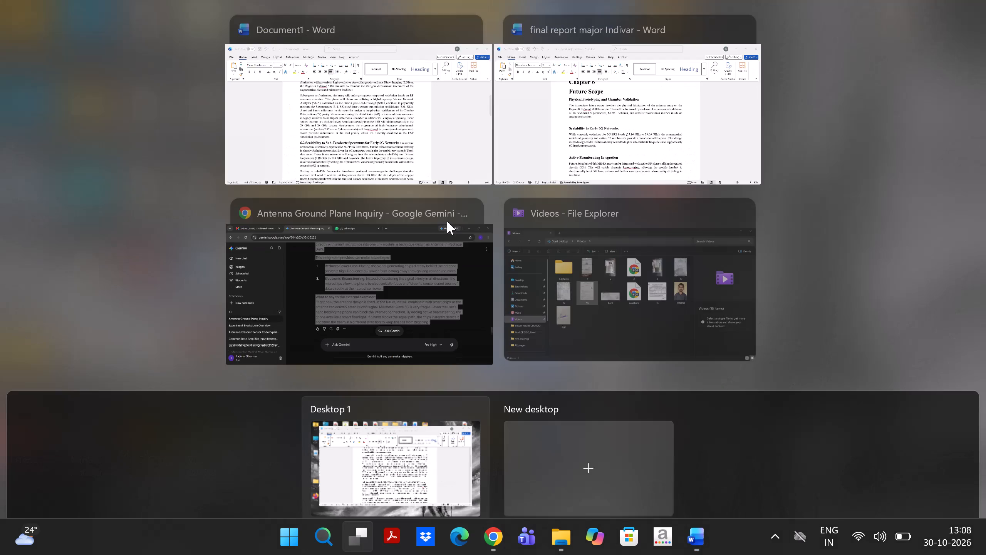
left_click(604, 111)
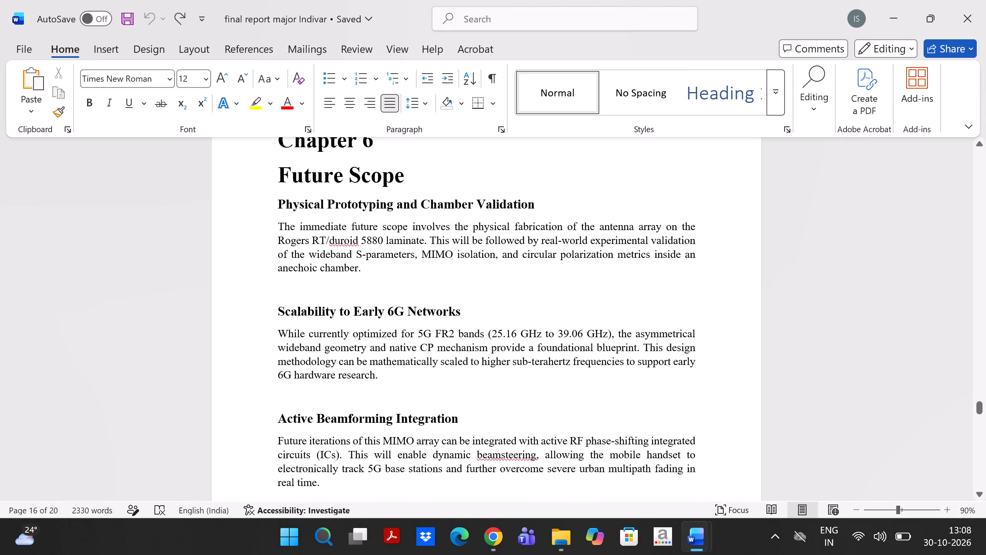
left_click_drag(275, 203, 337, 225)
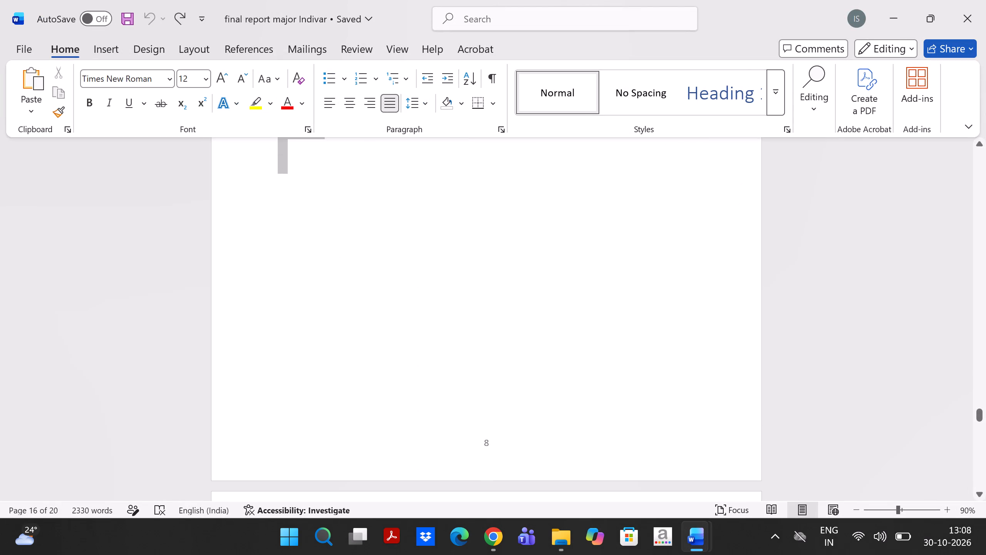
left_click_drag(337, 225, 345, 179)
key("ctrl+v")
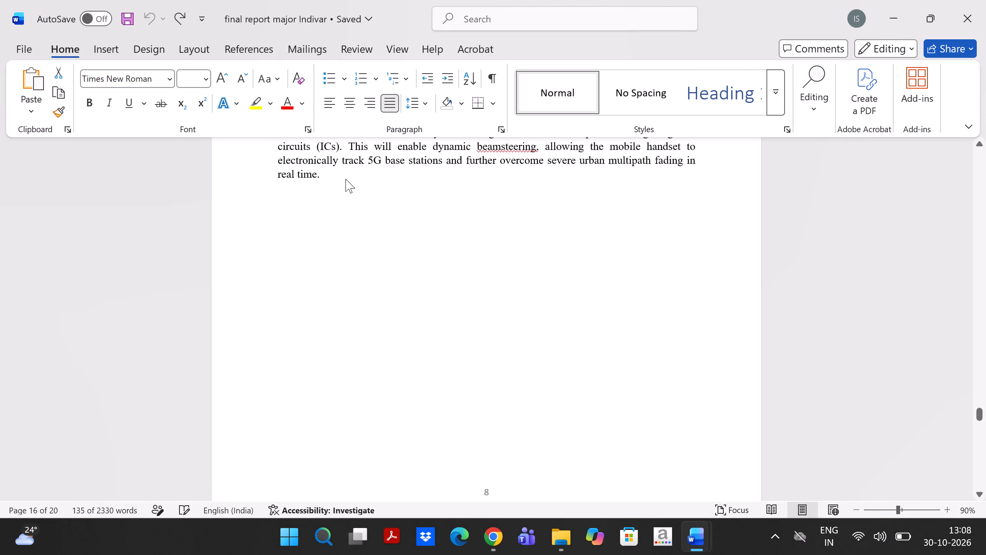
Insert a blank line before the heading "6.3 Active Beamforming and Smart Chip Integration (AiP)" so it starts on the following page.
scroll(345, 179, "up", 6)
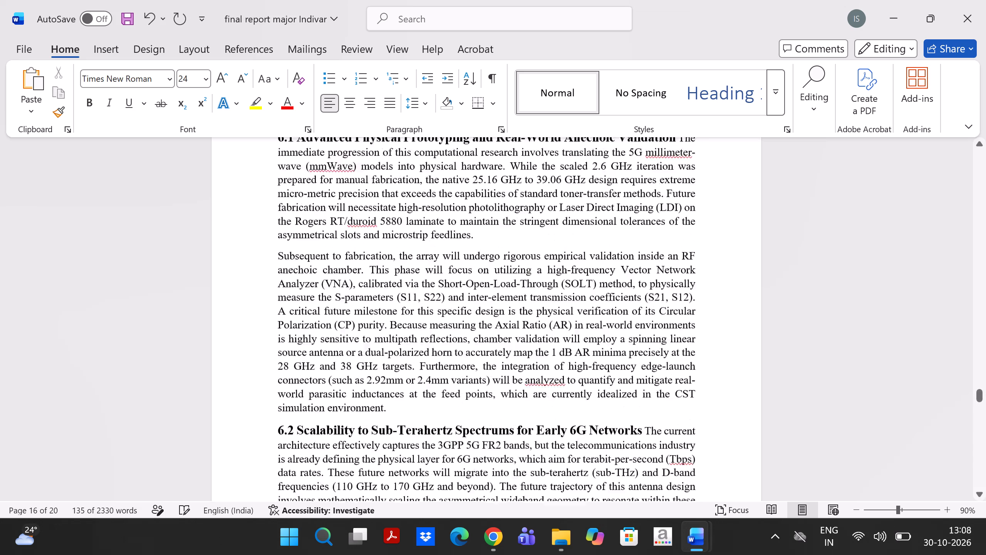
scroll(345, 179, "up", 1)
scroll(345, 179, "down", 2)
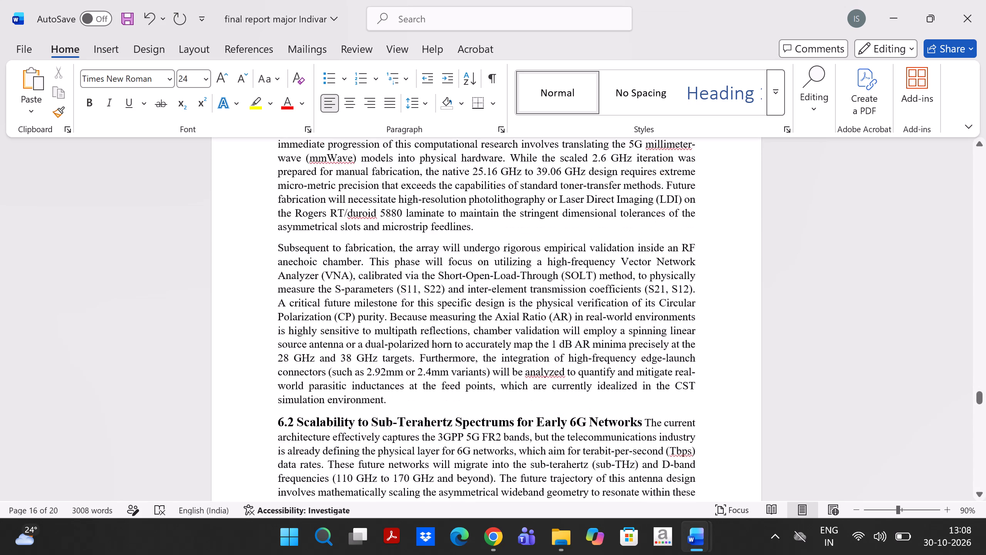
scroll(345, 179, "down", 4)
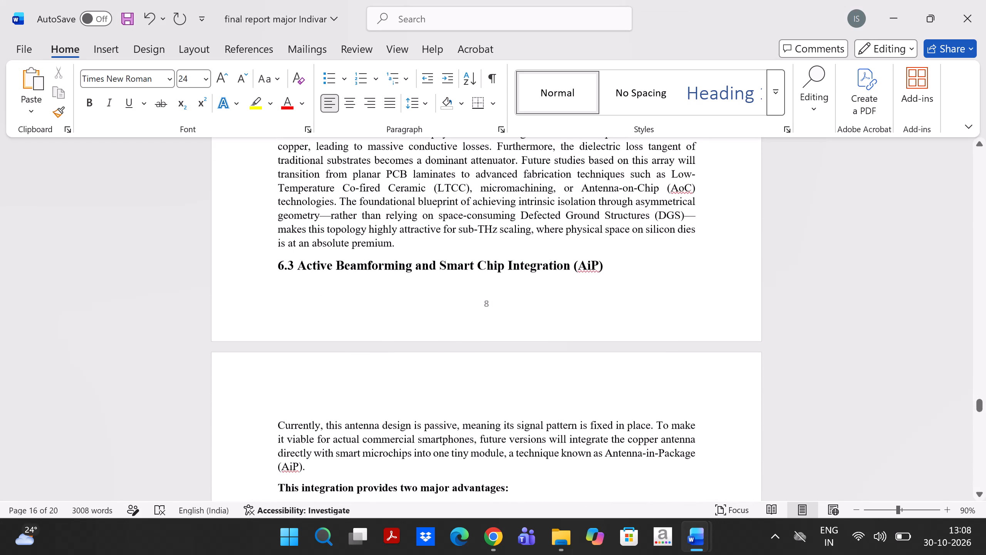
scroll(345, 179, "down", 3)
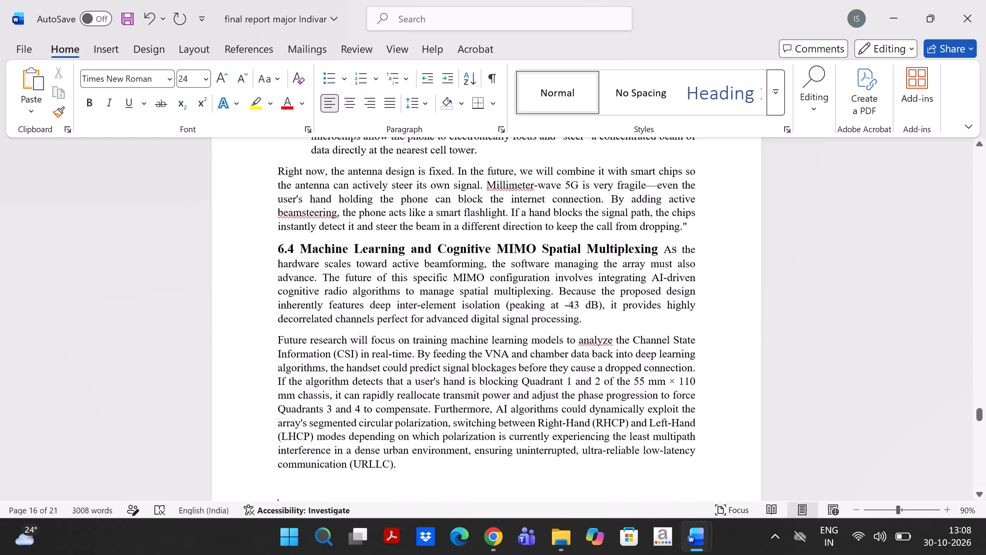
scroll(345, 179, "down", 3)
scroll(345, 179, "up", 1)
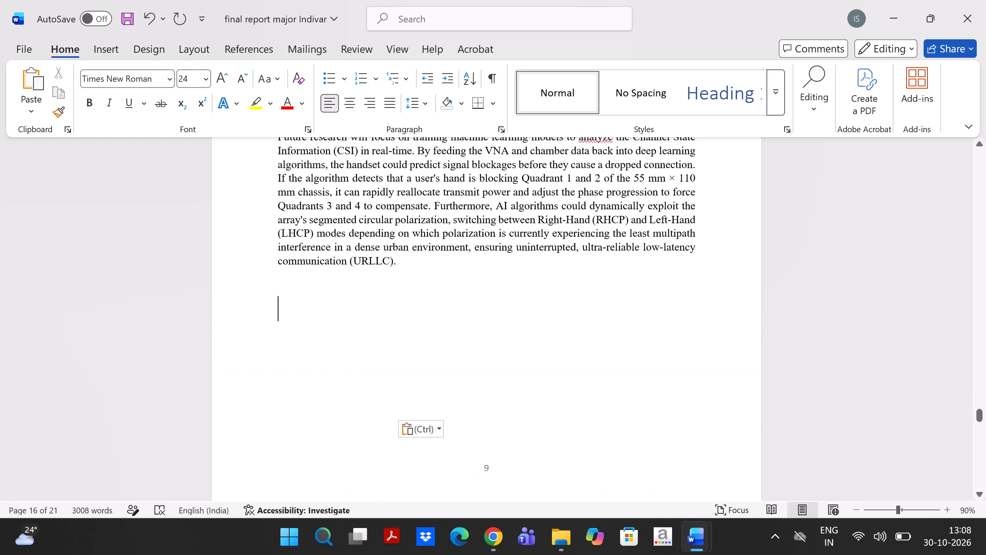
scroll(345, 179, "up", 2)
scroll(345, 179, "down", 1)
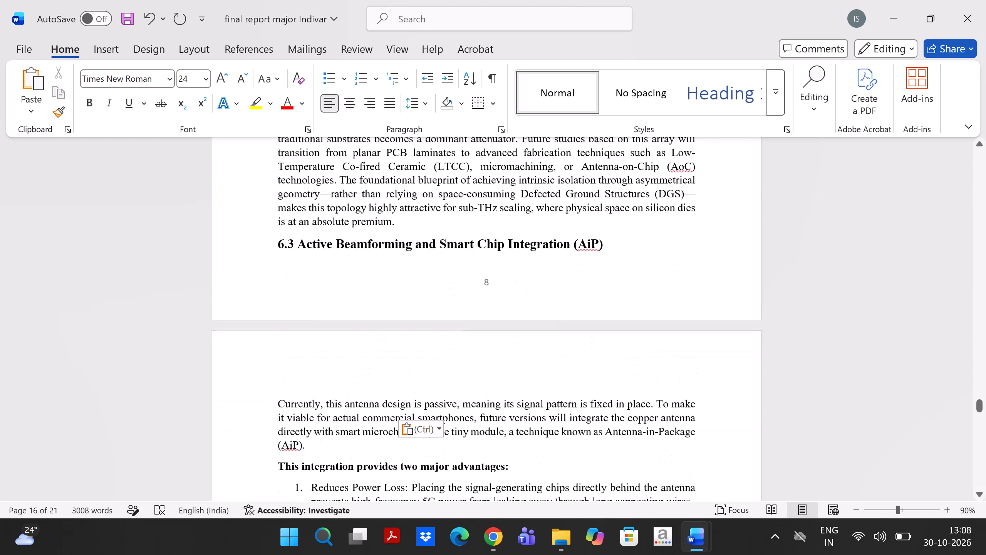
left_click(274, 239)
key("Return")
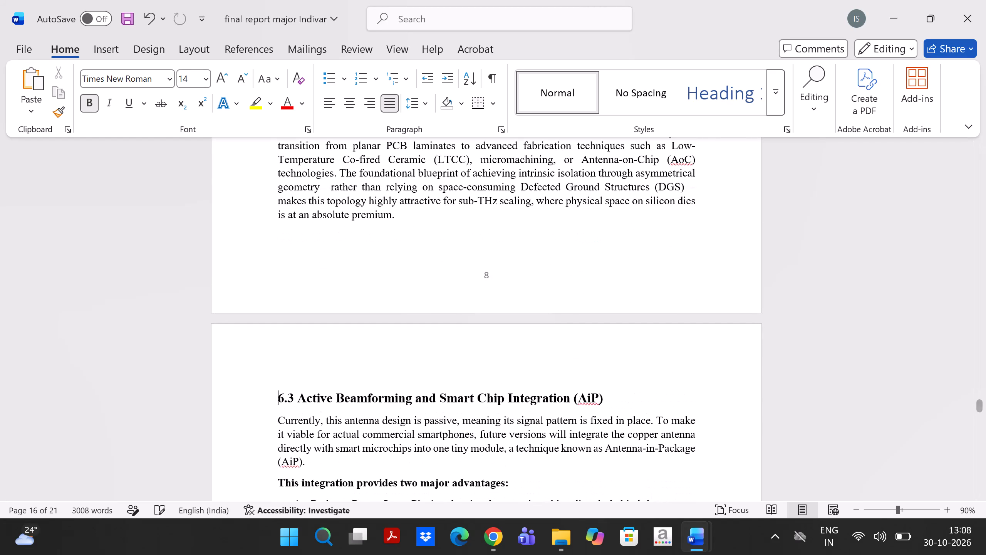
Review the pages after Future Scope, from the Conclusion through the appendices to the end of the report.
scroll(274, 239, "down", 4)
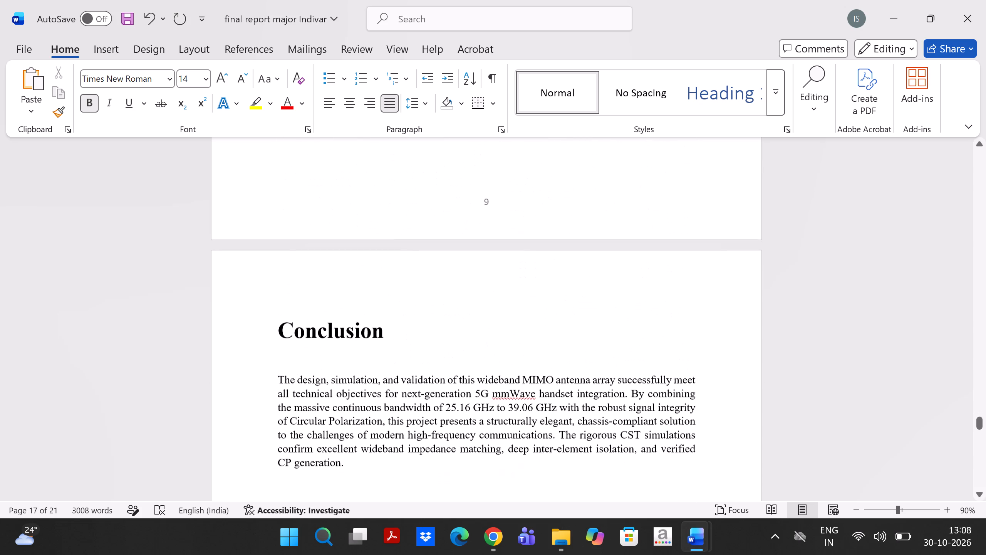
scroll(274, 239, "down", 3)
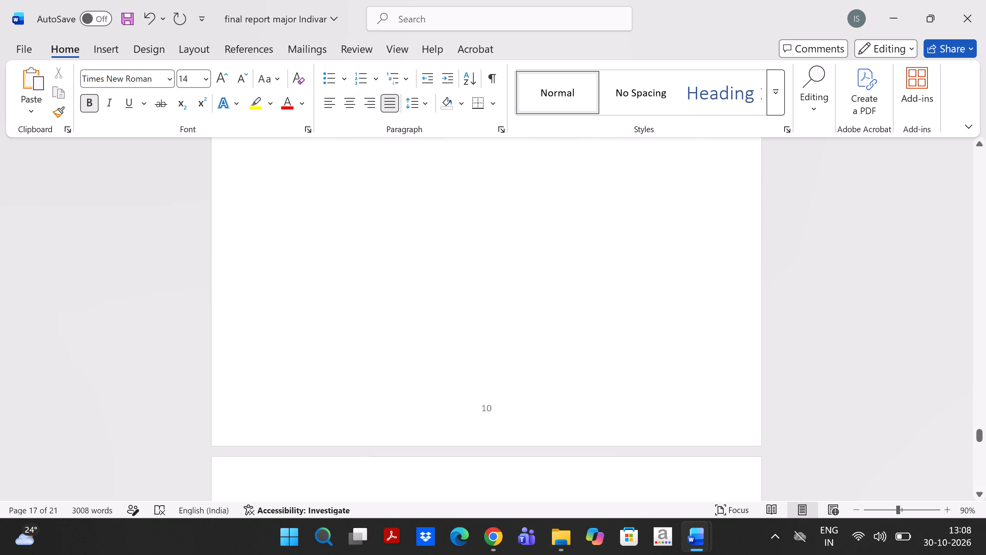
scroll(274, 239, "down", 1)
scroll(274, 239, "up", 4)
scroll(274, 239, "down", 2)
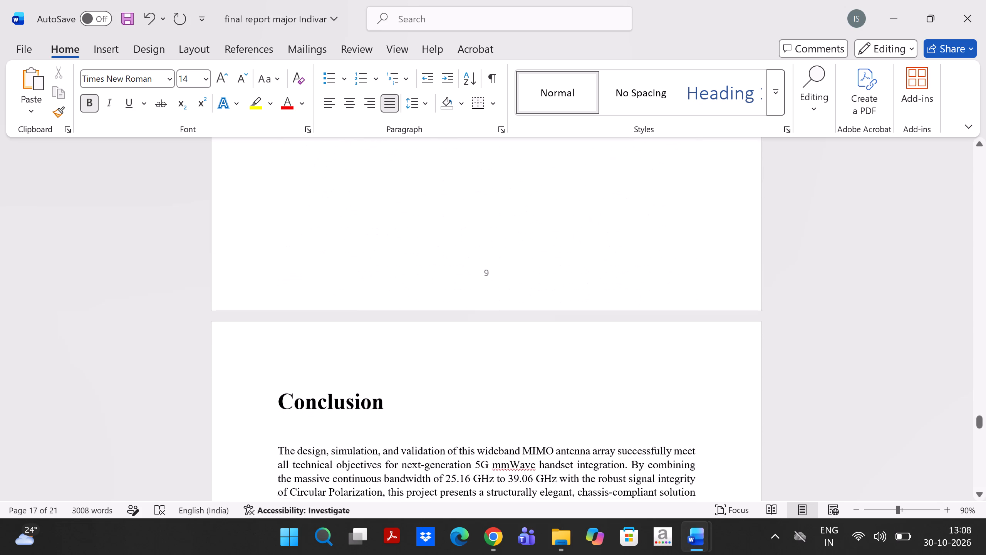
scroll(274, 239, "down", 6)
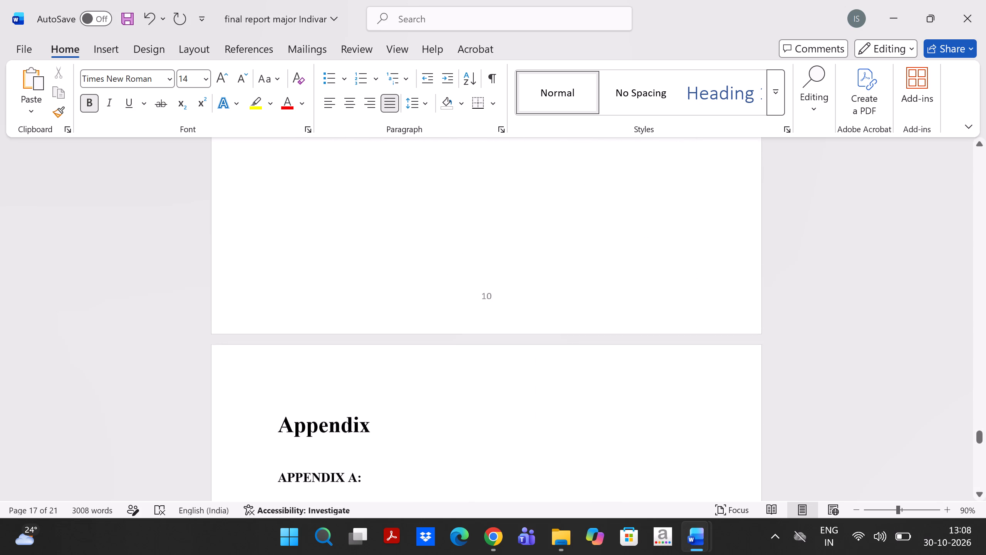
scroll(274, 239, "down", 5)
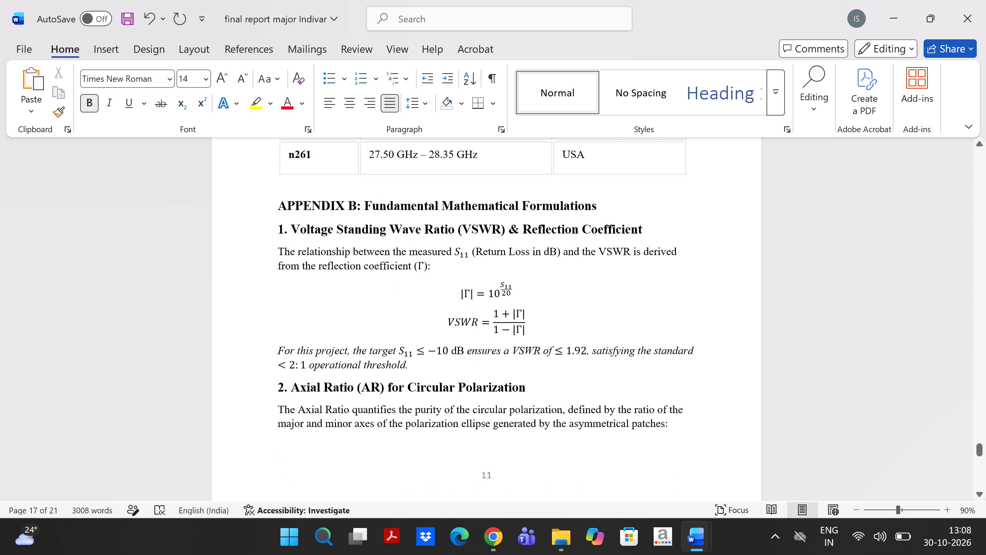
scroll(274, 239, "down", 3)
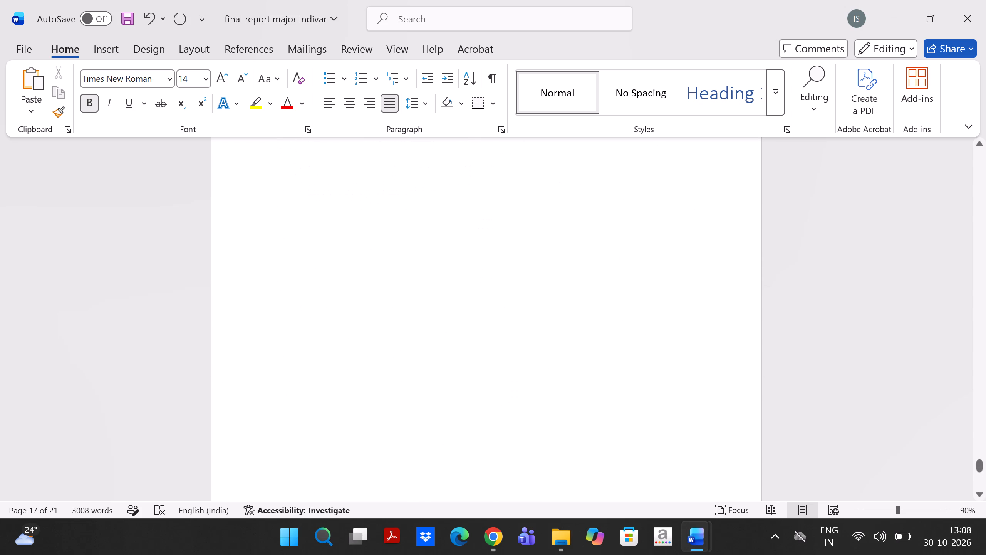
scroll(274, 239, "down", 6)
Review the report's front matter from the title page through the recommendation, acknowledgement, abstract and contents to the list of abbreviations.
scroll(274, 239, "up", 10)
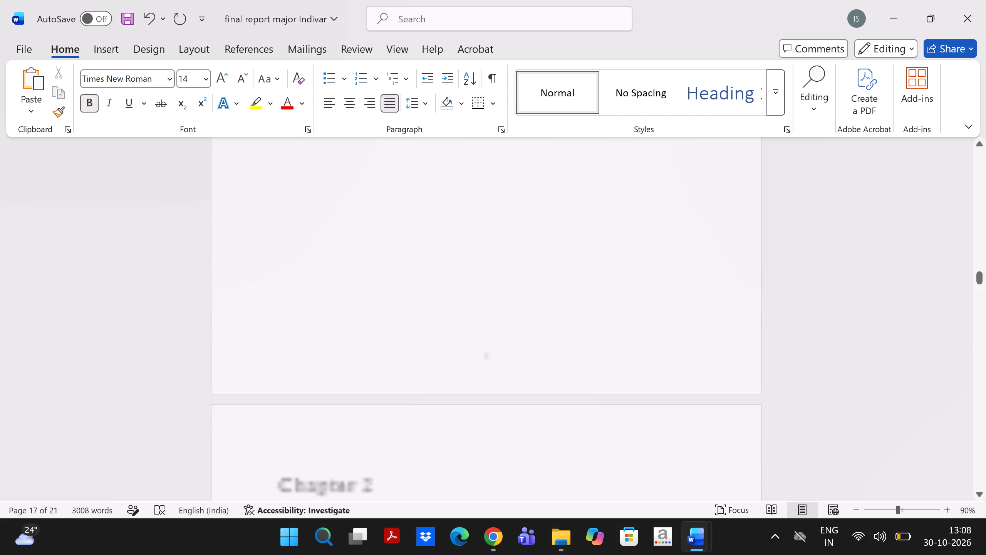
scroll(274, 239, "up", 7)
scroll(274, 239, "down", 1)
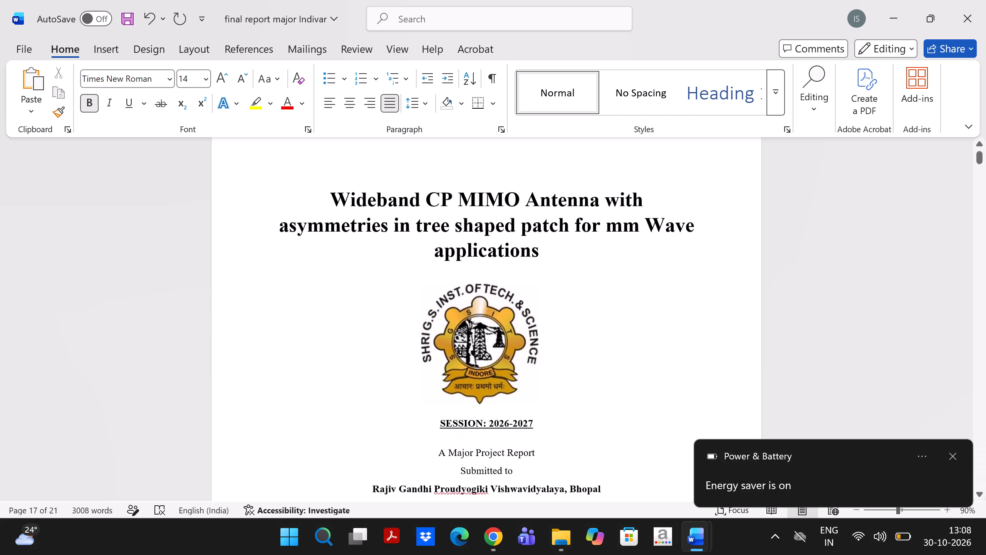
scroll(274, 239, "down", 1)
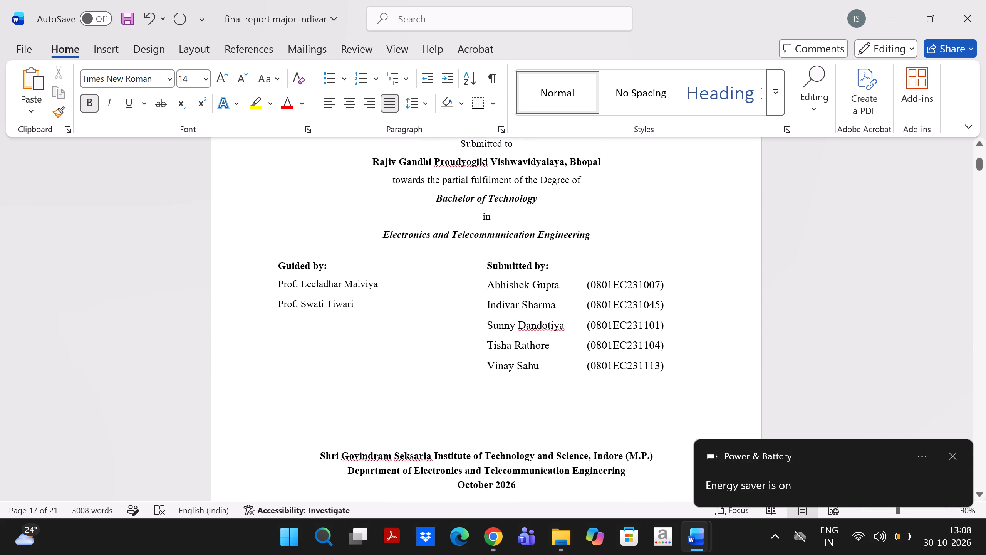
left_click(956, 455)
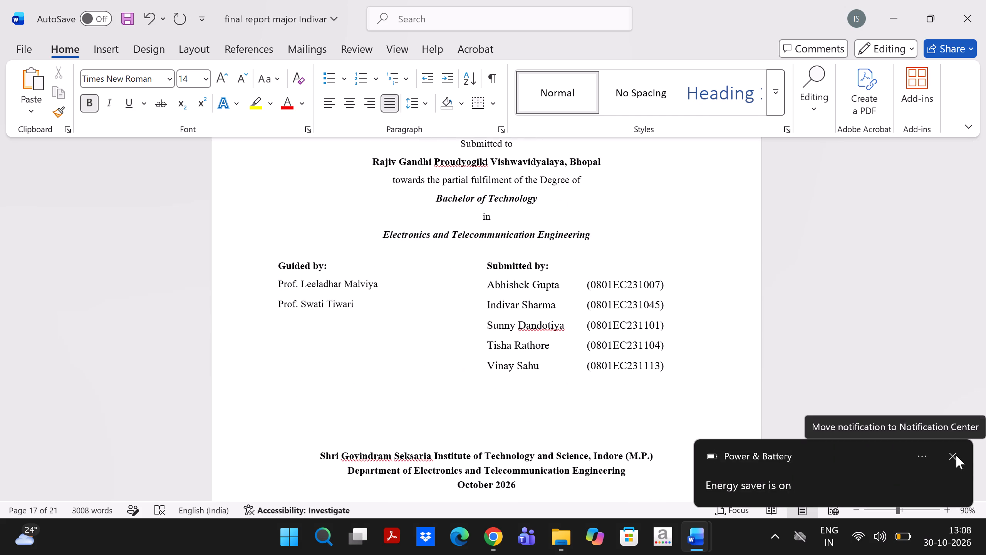
scroll(672, 441, "down", 2)
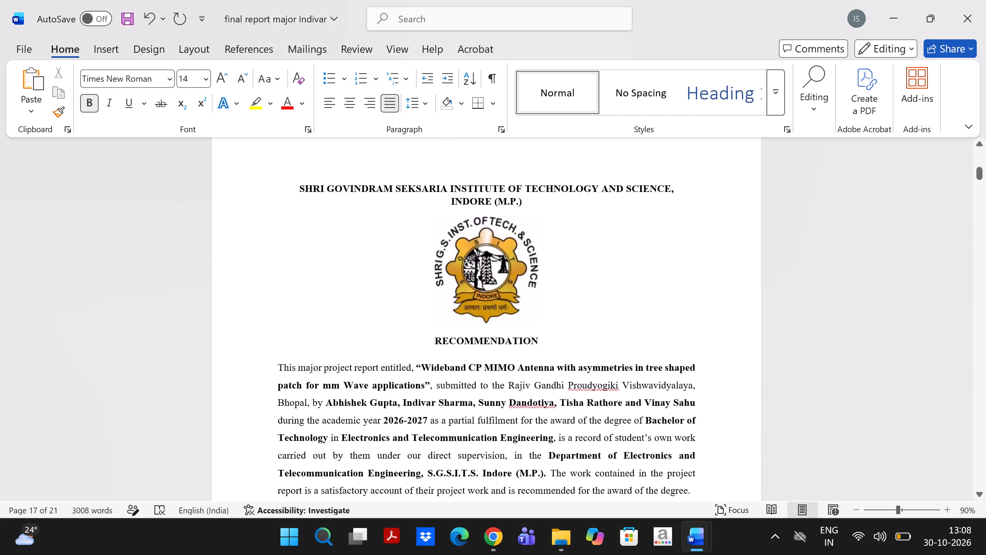
scroll(672, 441, "down", 4)
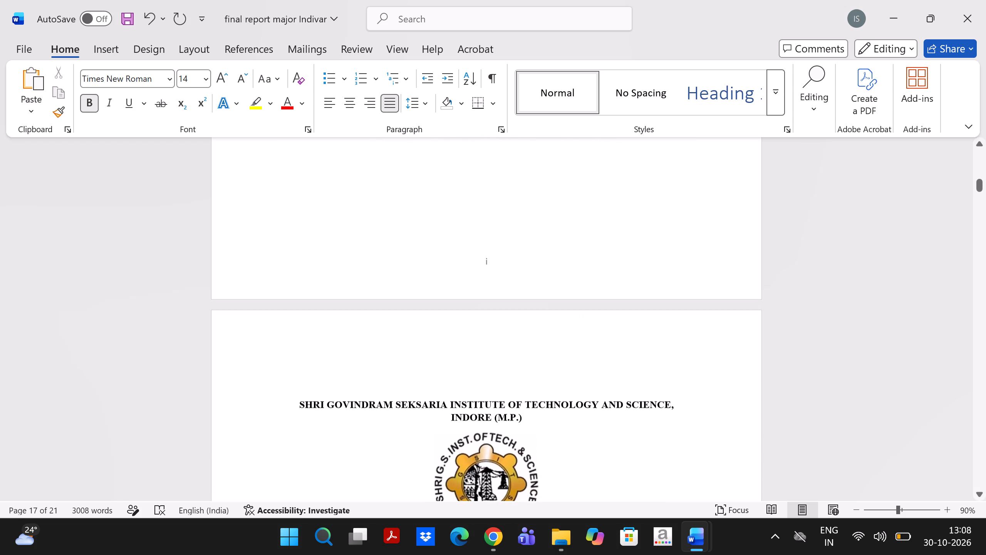
scroll(672, 441, "up", 7)
scroll(672, 441, "down", 3)
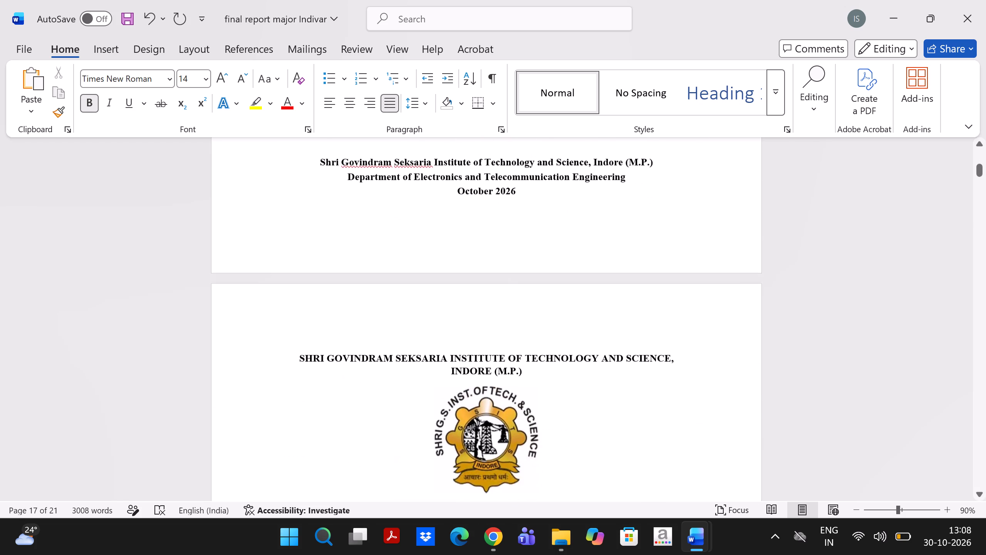
scroll(672, 441, "down", 5)
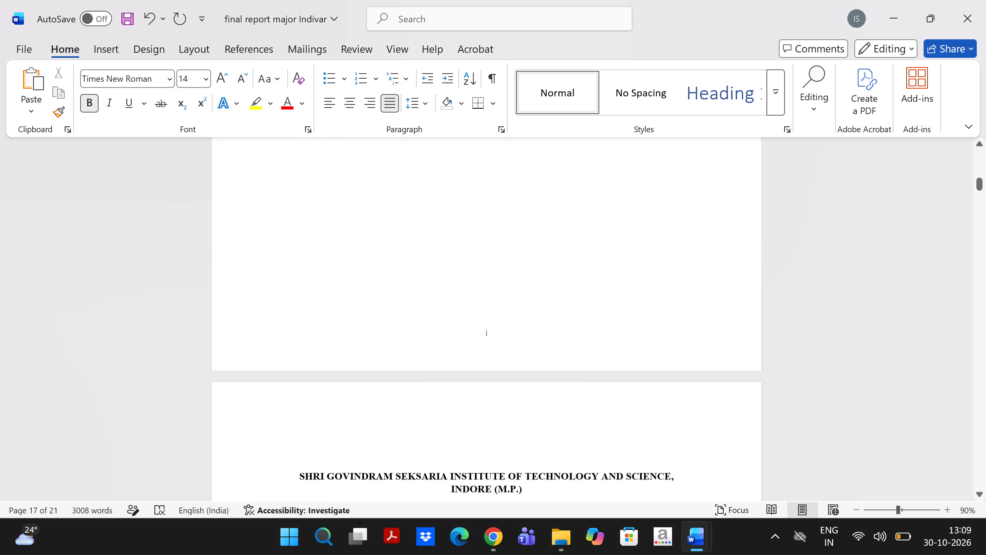
scroll(672, 441, "down", 5)
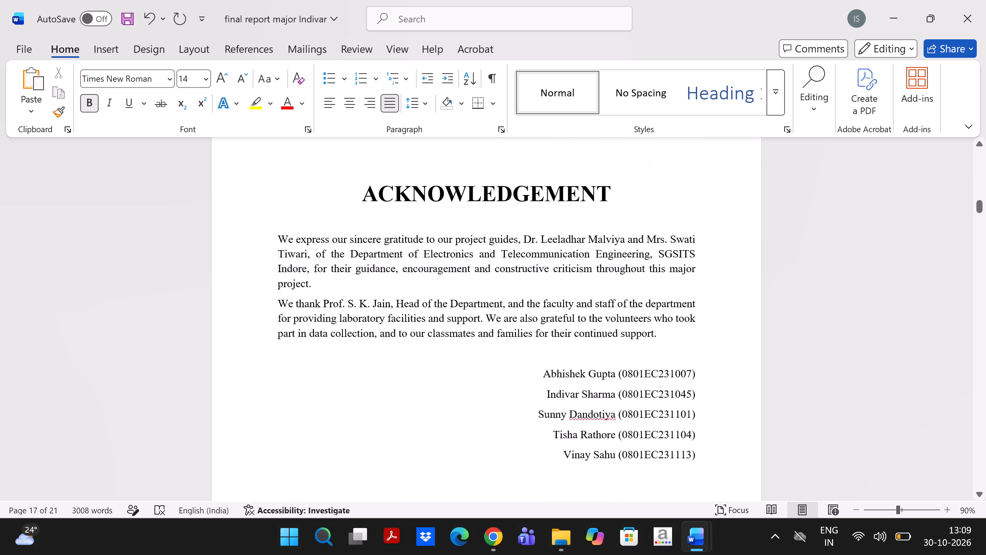
scroll(672, 441, "down", 5)
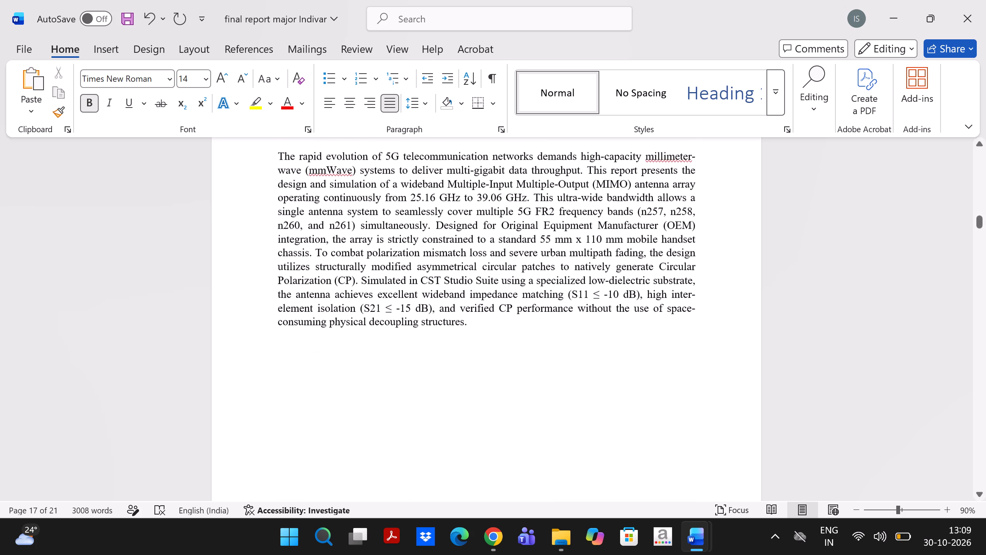
scroll(672, 441, "down", 5)
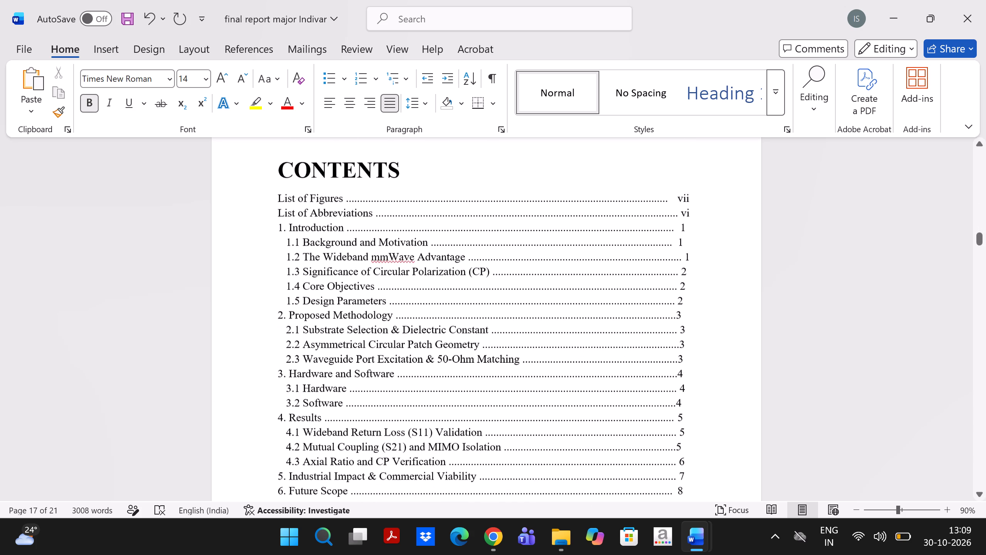
scroll(672, 441, "down", 5)
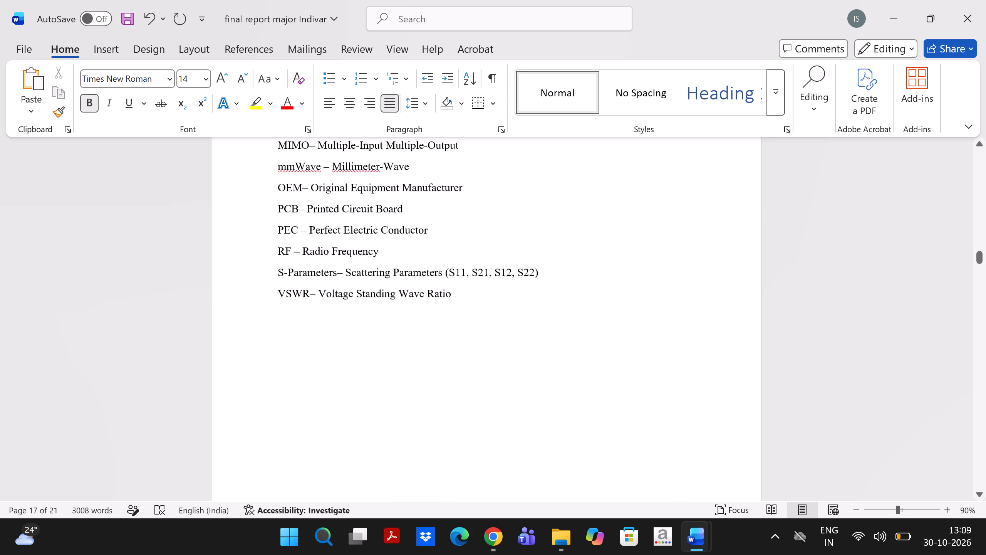
scroll(672, 441, "down", 4)
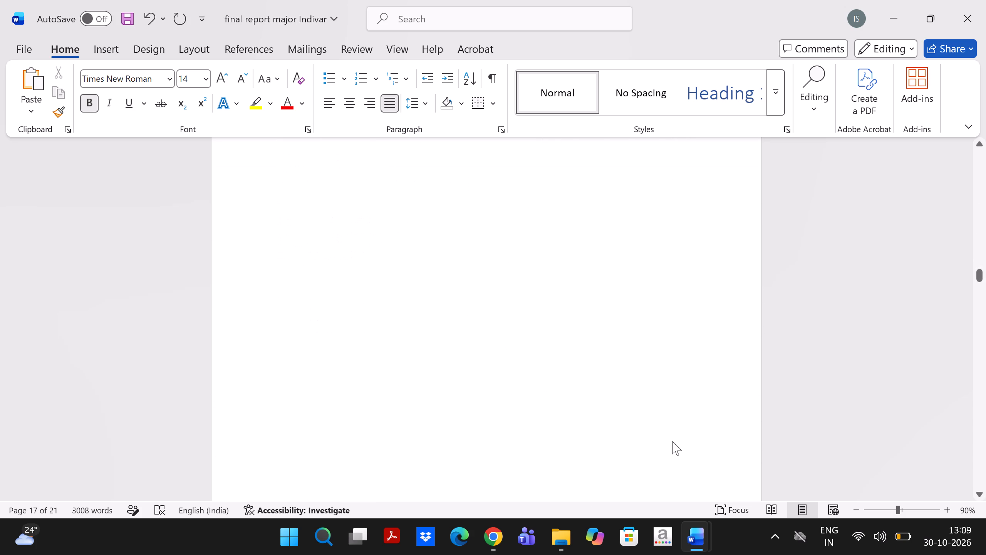
Examine the layout of Chapter 1 Introduction and the start of Chapter 2 Proposed Methodology, including headings, spacing and page breaks.
scroll(672, 441, "down", 4)
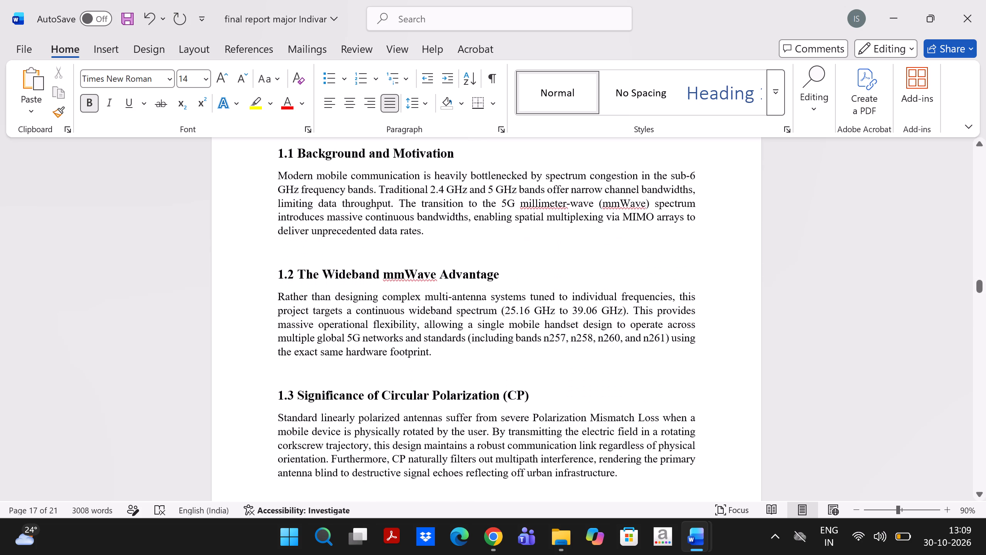
scroll(672, 441, "down", 1)
scroll(672, 441, "up", 1)
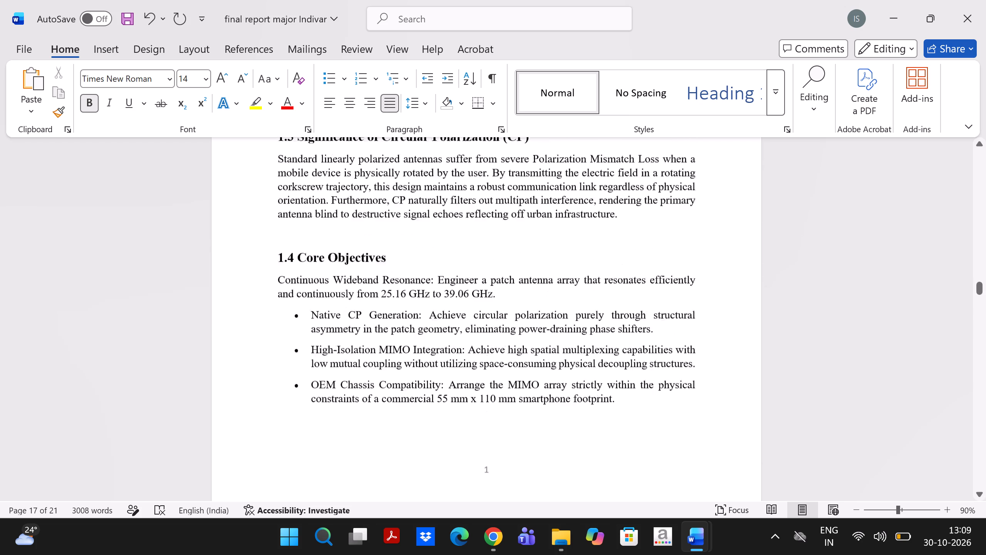
scroll(672, 441, "up", 2)
scroll(672, 441, "down", 3)
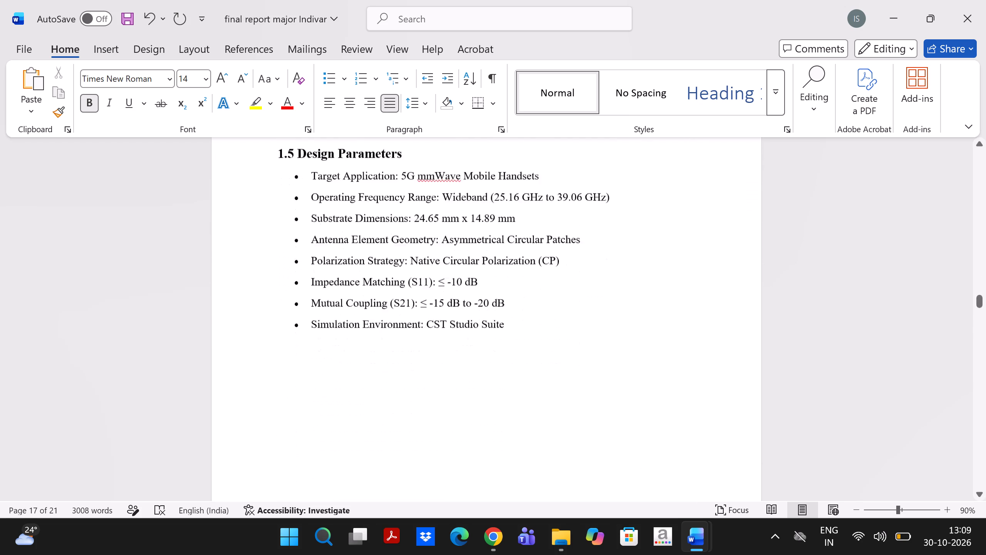
scroll(672, 441, "down", 3)
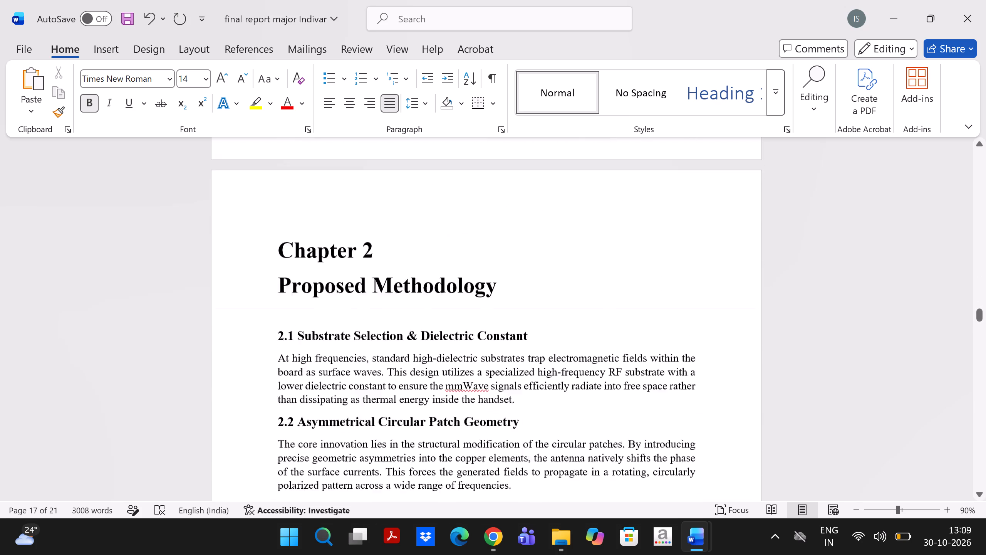
scroll(672, 441, "down", 1)
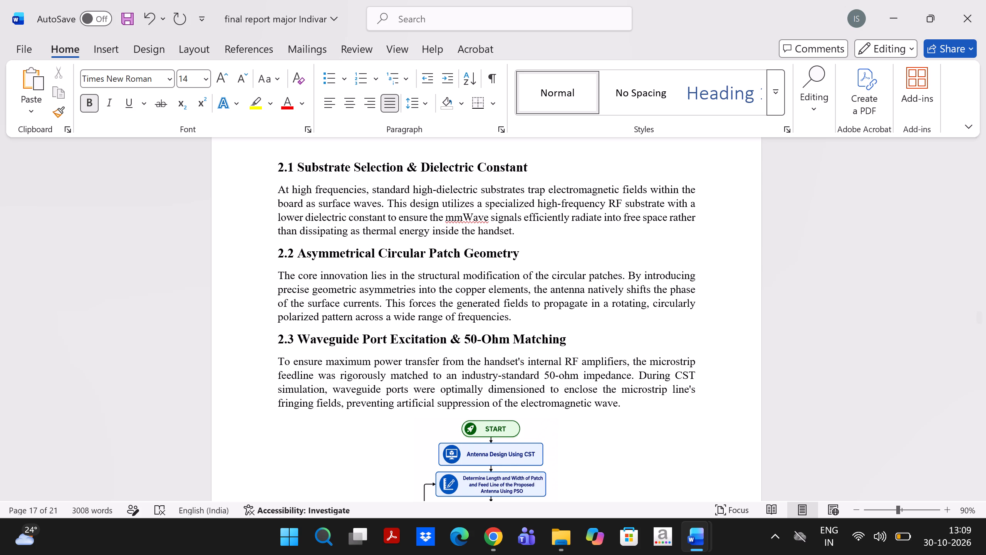
scroll(672, 441, "up", 1)
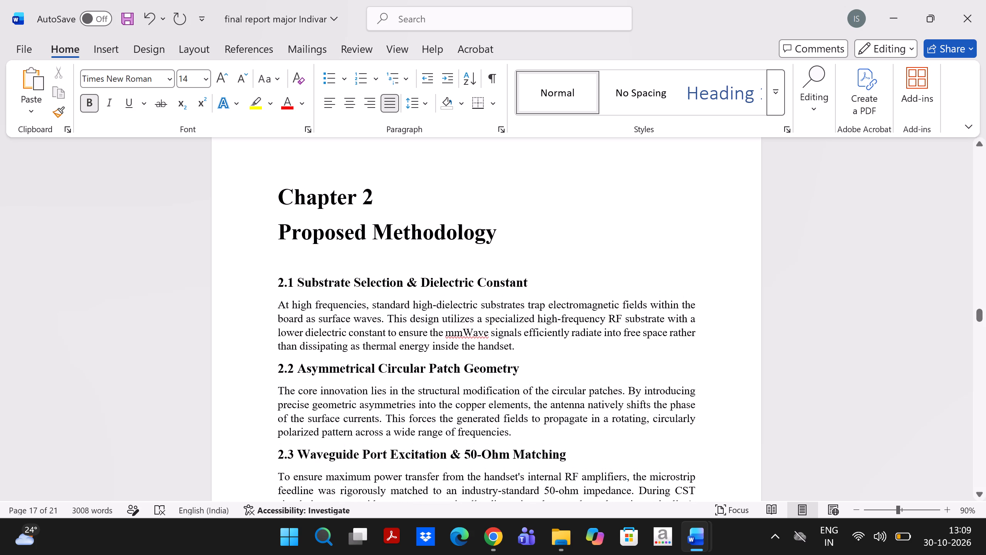
scroll(478, 226, "up", 1)
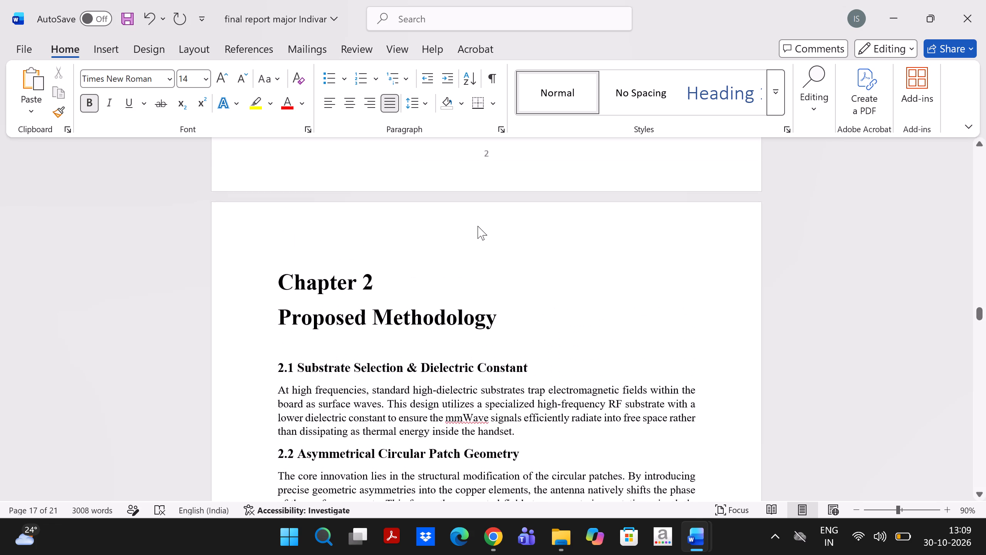
scroll(478, 226, "up", 2)
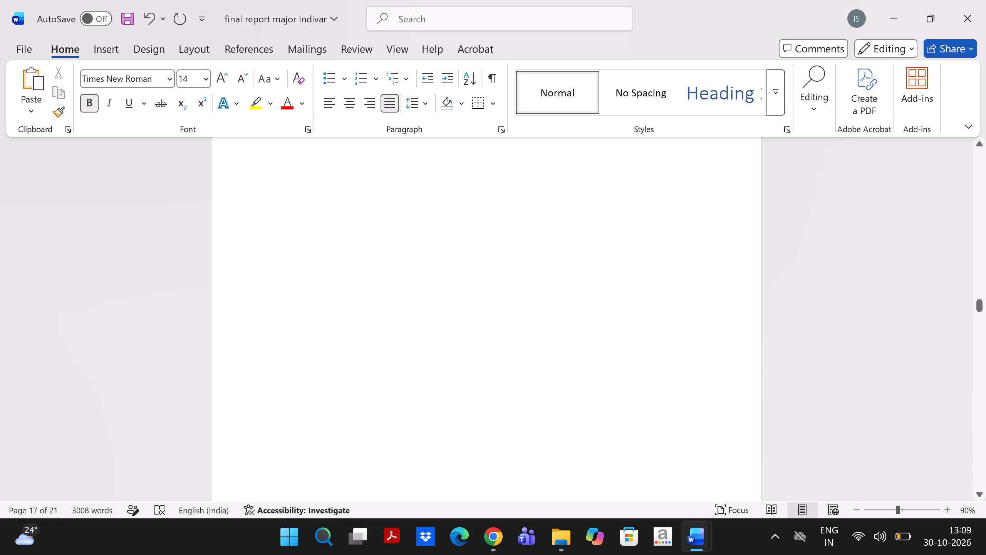
scroll(478, 226, "up", 4)
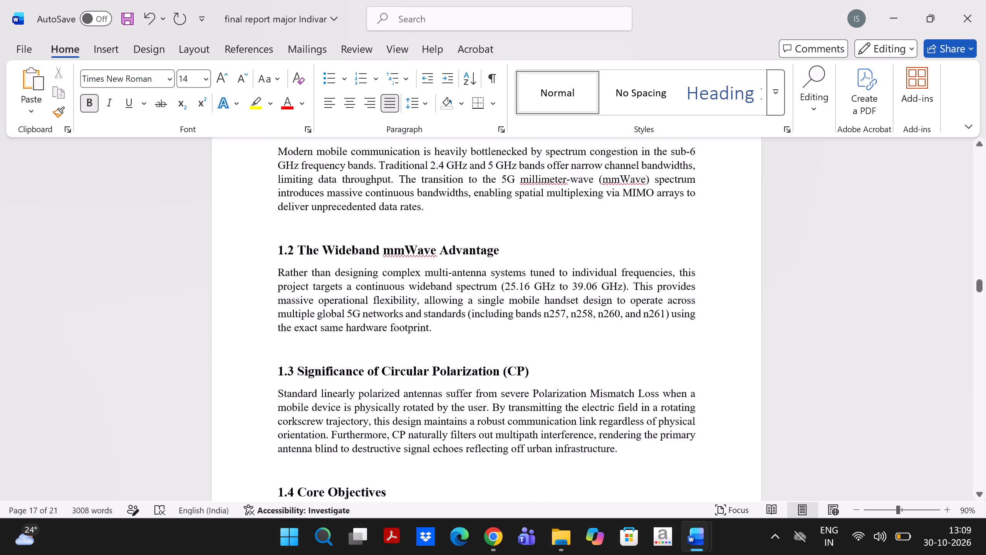
scroll(478, 226, "up", 1)
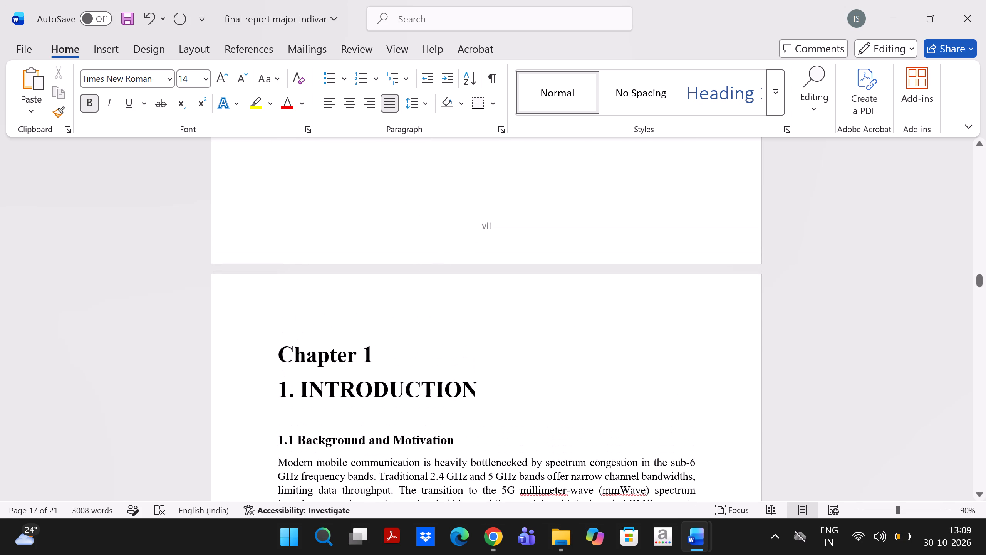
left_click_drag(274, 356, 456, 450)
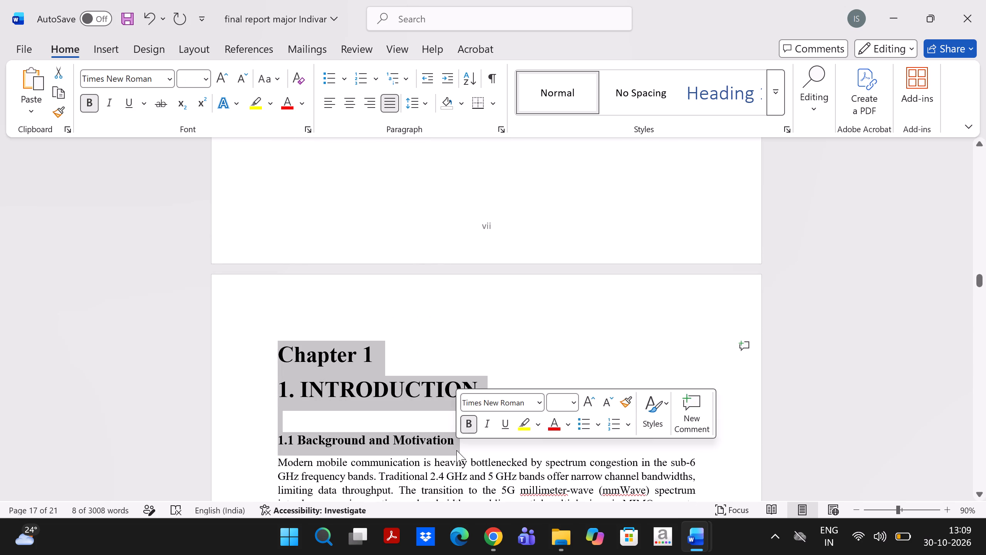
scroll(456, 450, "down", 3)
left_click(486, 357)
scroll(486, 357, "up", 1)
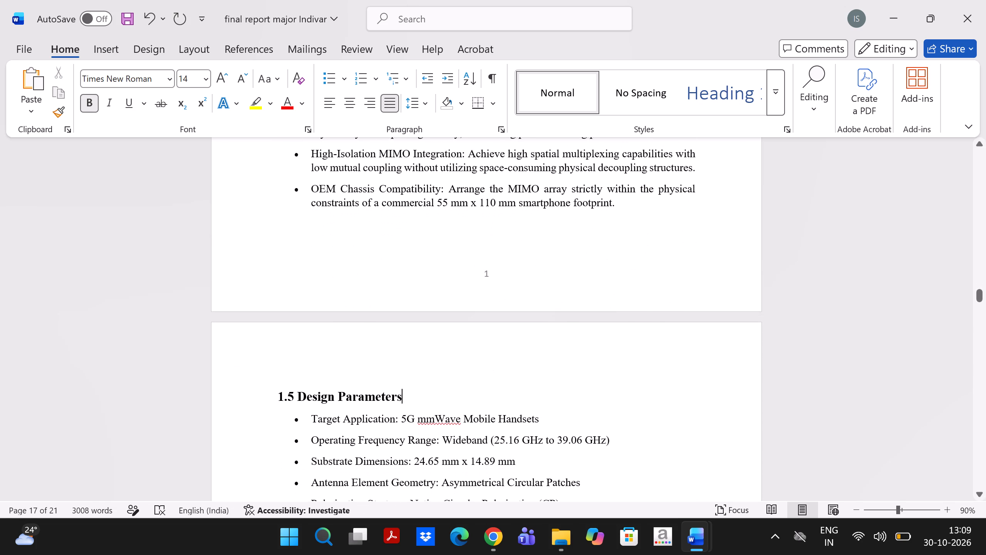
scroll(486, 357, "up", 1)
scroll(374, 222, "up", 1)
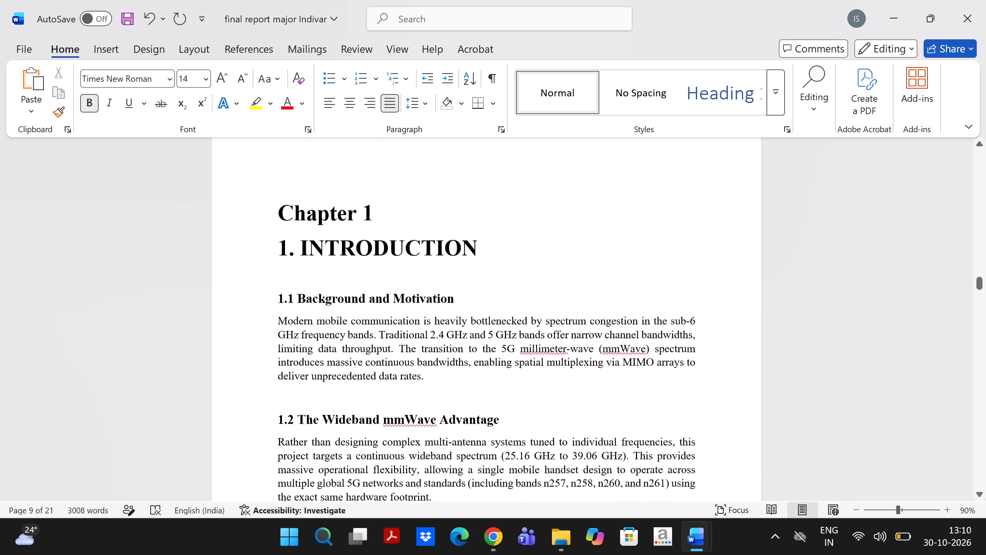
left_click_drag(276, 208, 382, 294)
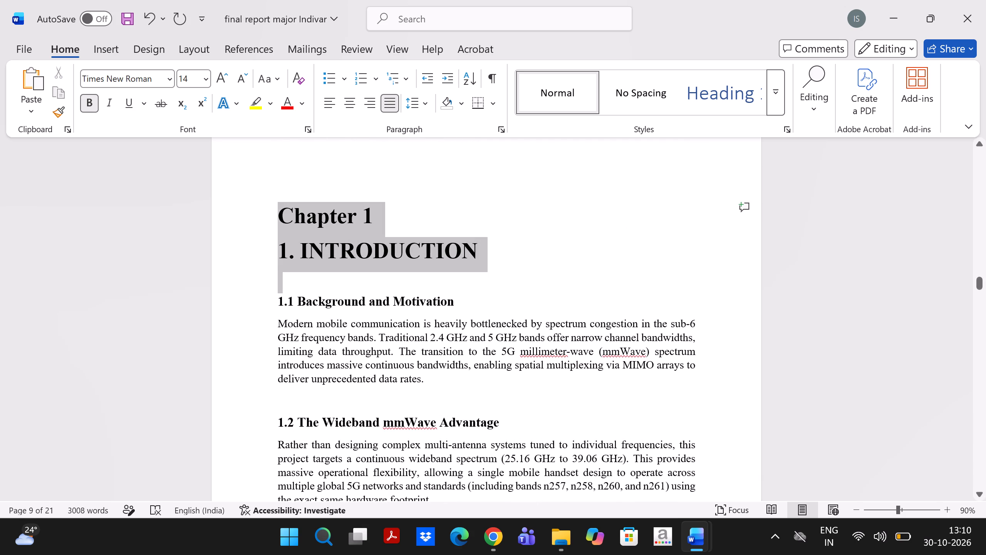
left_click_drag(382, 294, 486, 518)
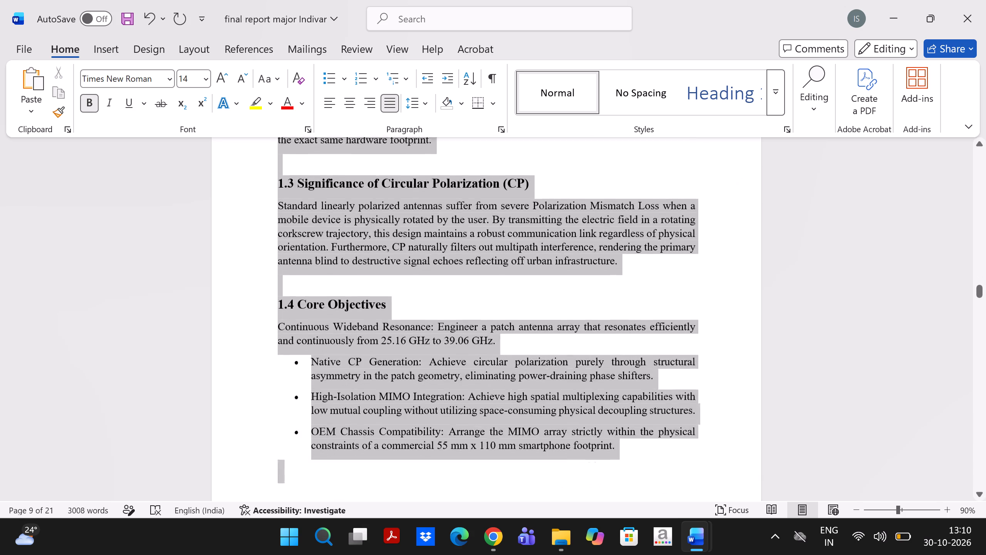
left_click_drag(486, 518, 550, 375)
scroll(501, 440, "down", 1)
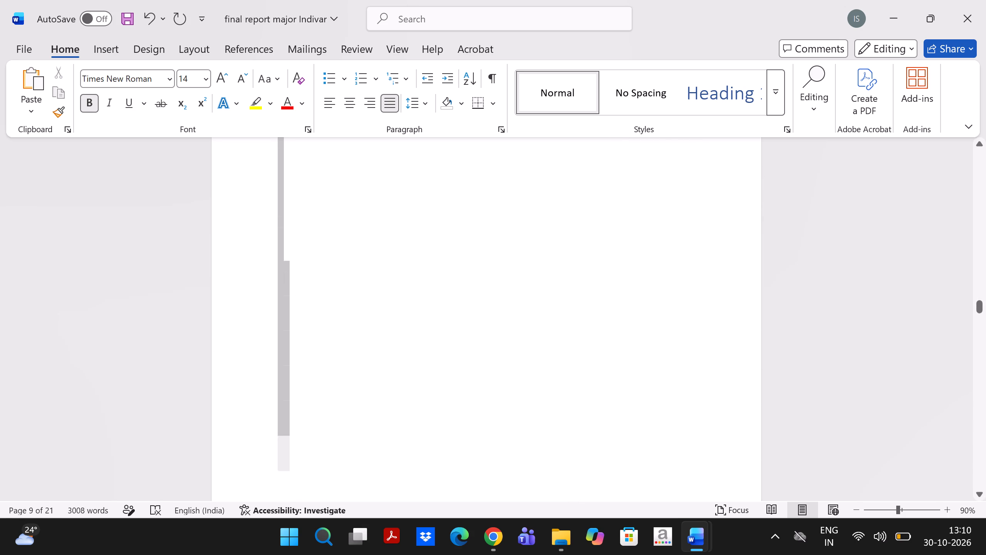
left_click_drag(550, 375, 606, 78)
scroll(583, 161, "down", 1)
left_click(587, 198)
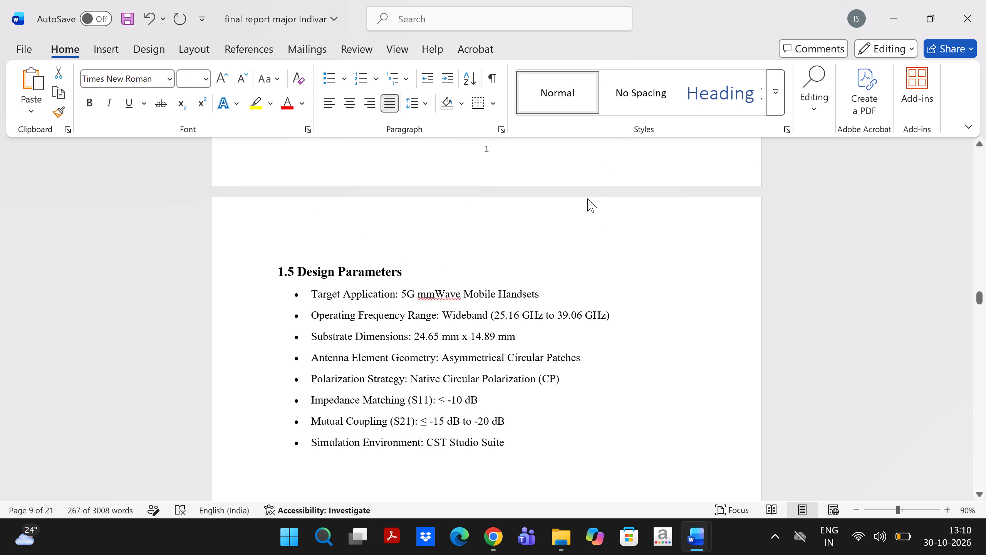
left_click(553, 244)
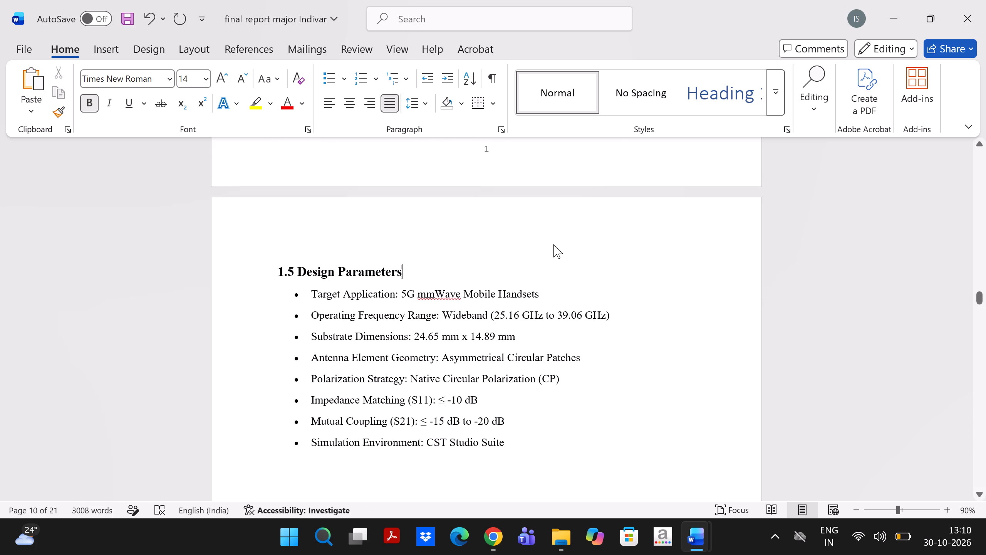
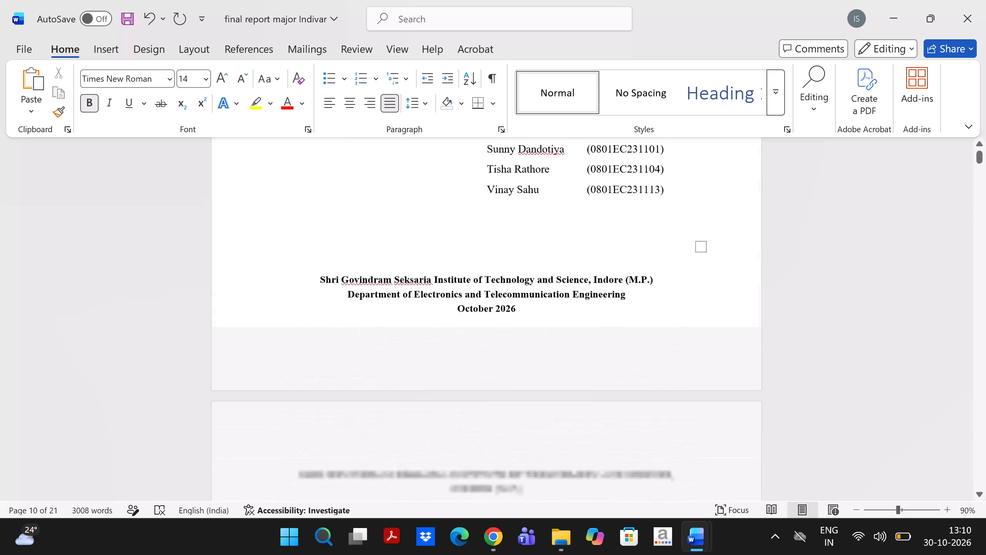
Review the report's front matter from the title page through the certificates, acknowledgement and abstract to the lists of abbreviations and figures.
scroll(553, 244, "up", 16)
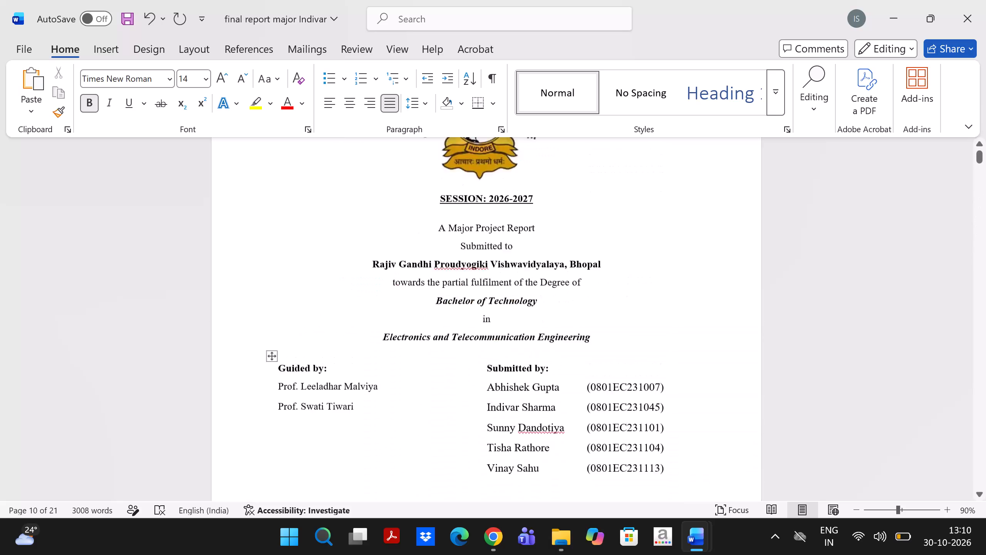
scroll(553, 244, "up", 8)
scroll(553, 244, "down", 4)
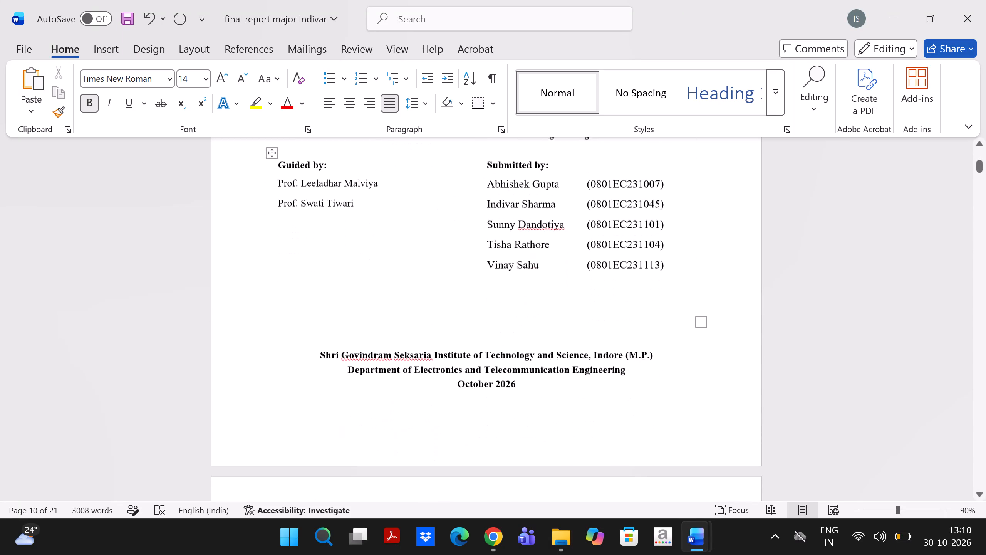
scroll(553, 244, "down", 5)
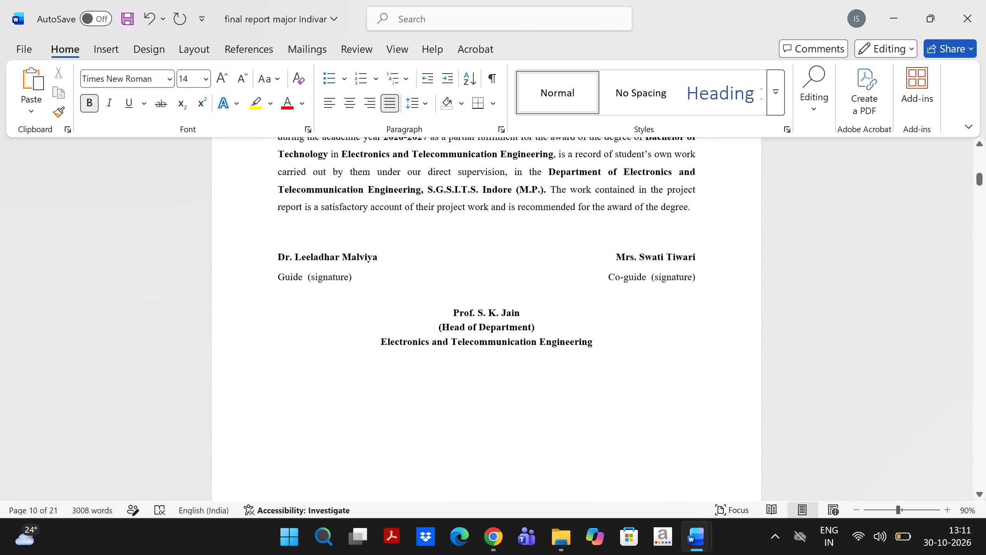
scroll(553, 244, "down", 4)
scroll(553, 244, "up", 4)
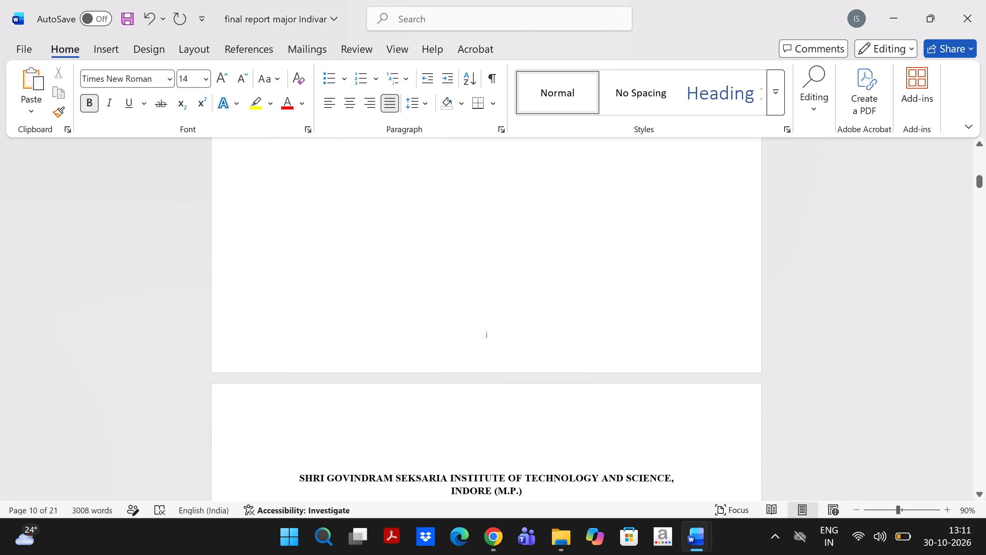
scroll(553, 244, "down", 5)
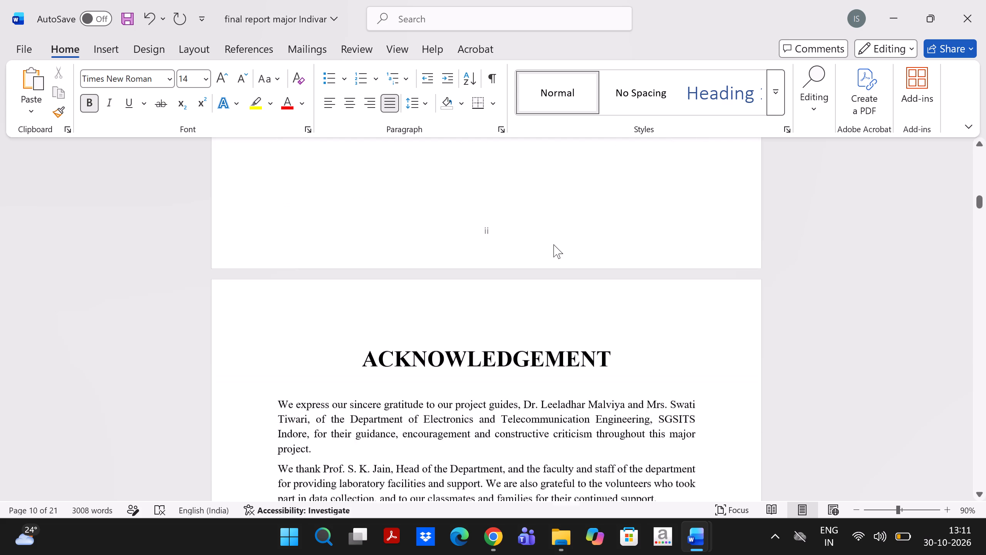
scroll(553, 244, "down", 6)
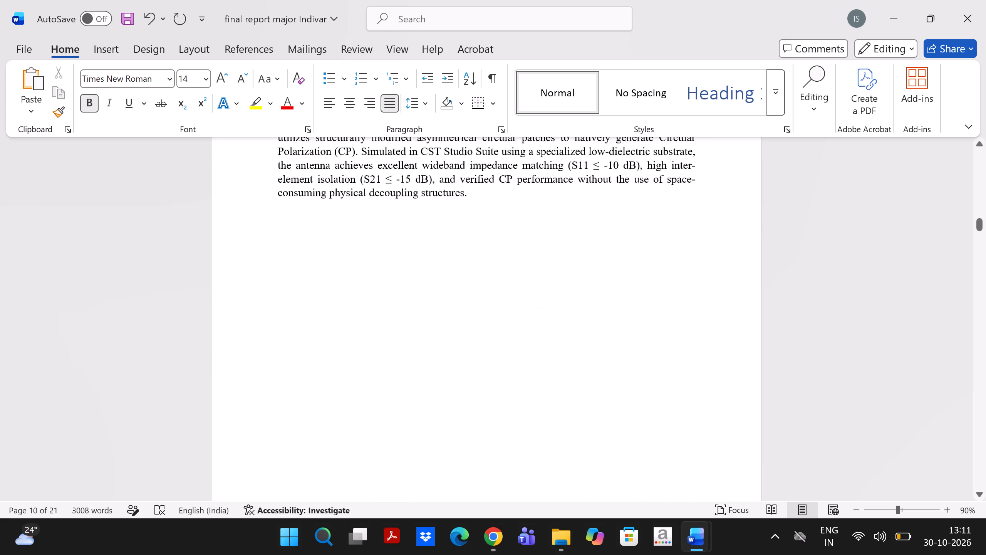
scroll(553, 244, "down", 5)
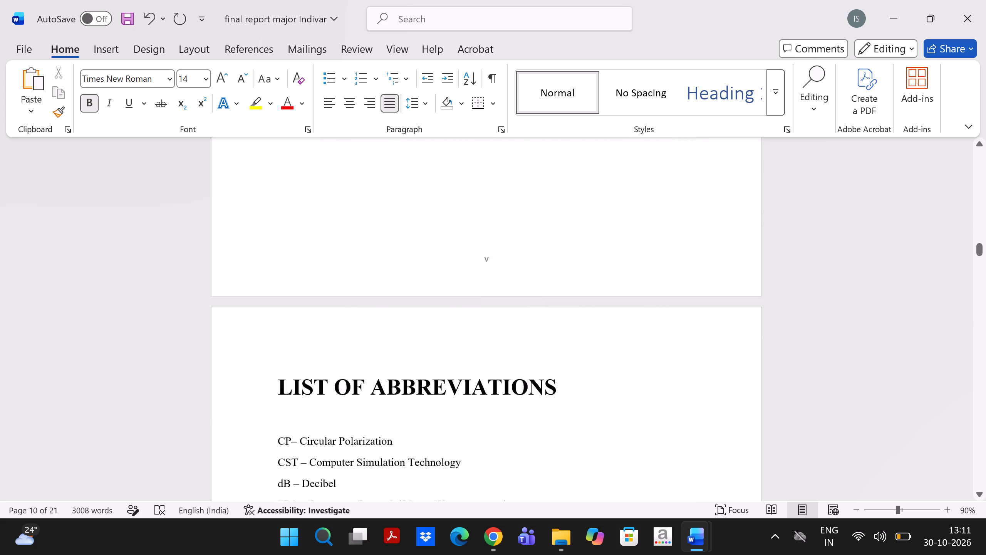
scroll(553, 244, "down", 5)
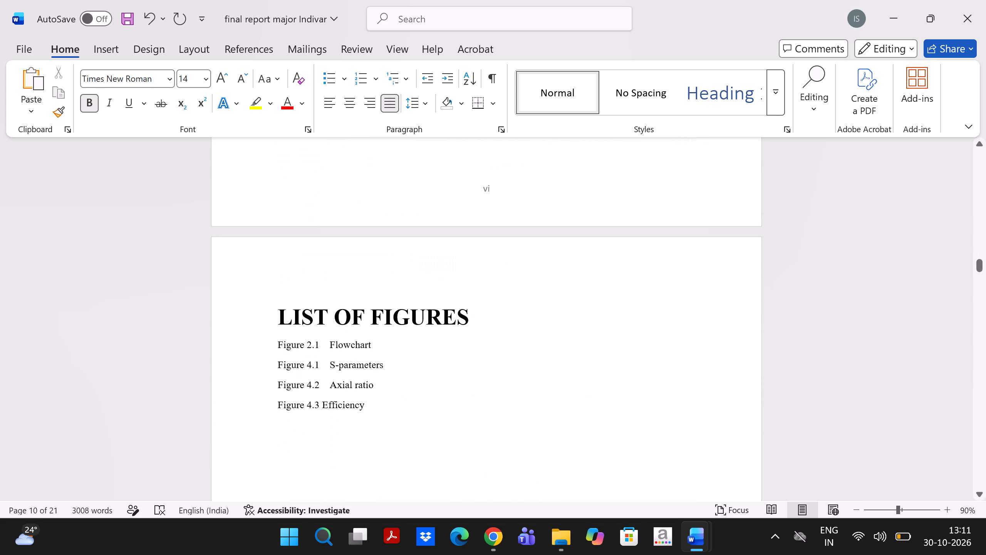
scroll(553, 244, "up", 1)
scroll(553, 244, "down", 1)
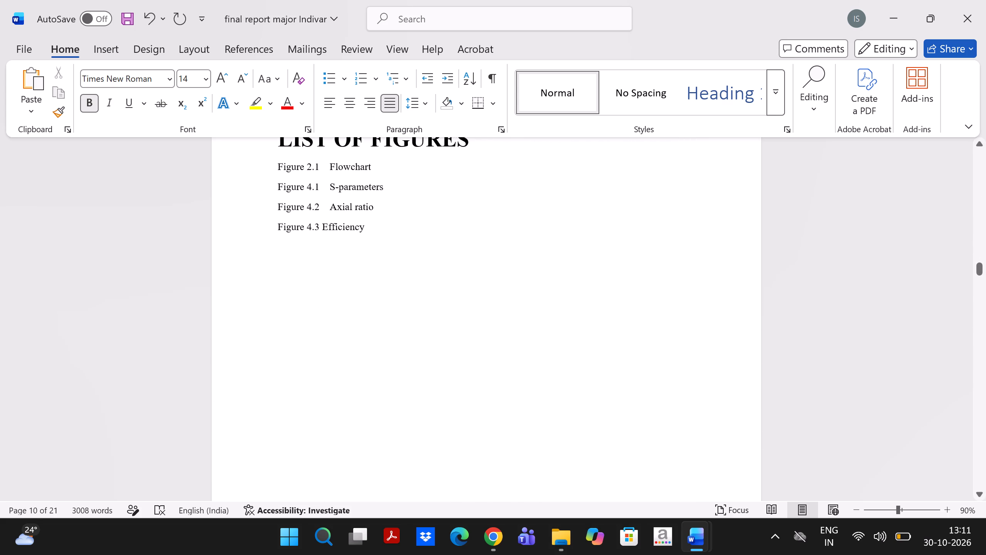
scroll(553, 244, "up", 1)
scroll(553, 244, "down", 3)
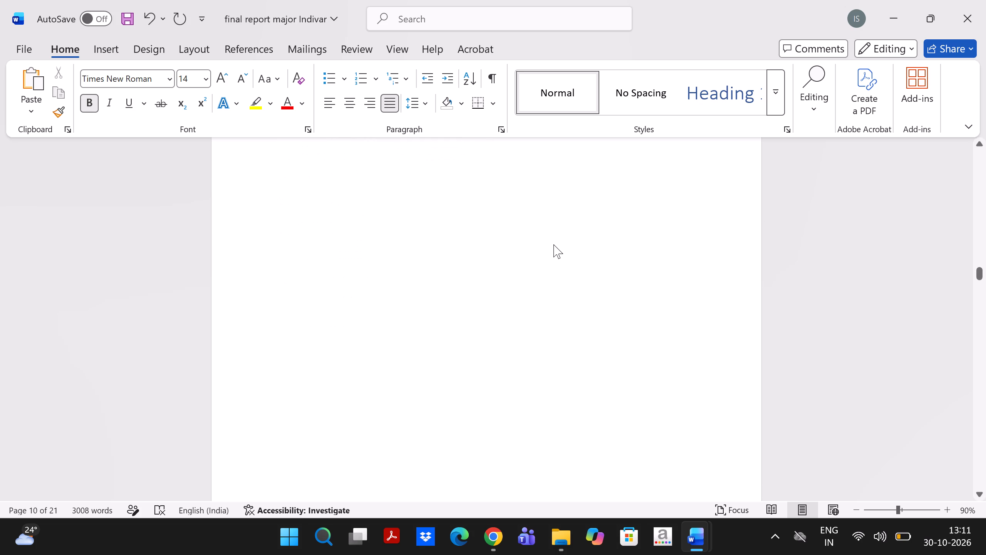
Examine Chapter 1 Introduction, sections 1.1 to 1.5, checking headings, spacing and the page break before Design Parameters.
scroll(553, 244, "down", 5)
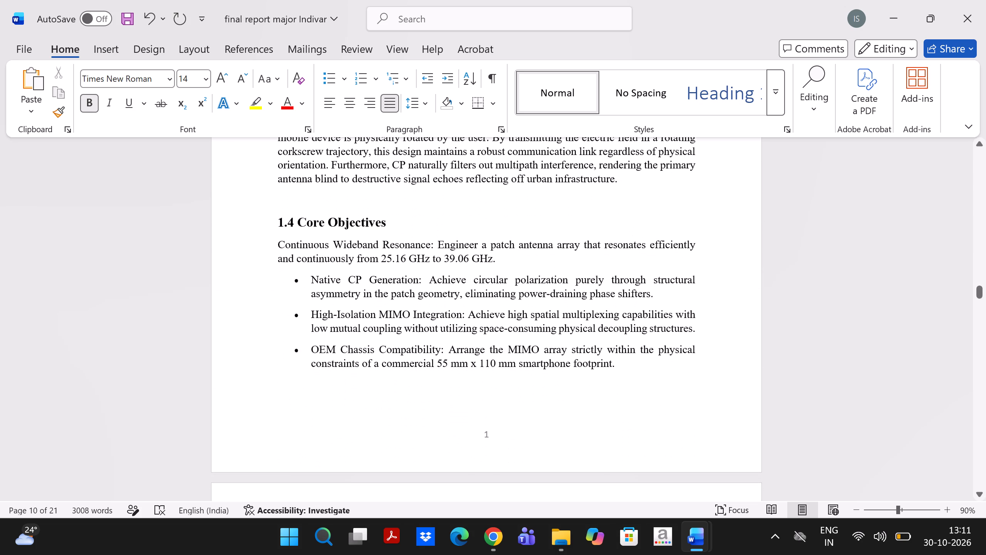
scroll(553, 244, "up", 1)
scroll(553, 244, "down", 1)
scroll(553, 244, "up", 3)
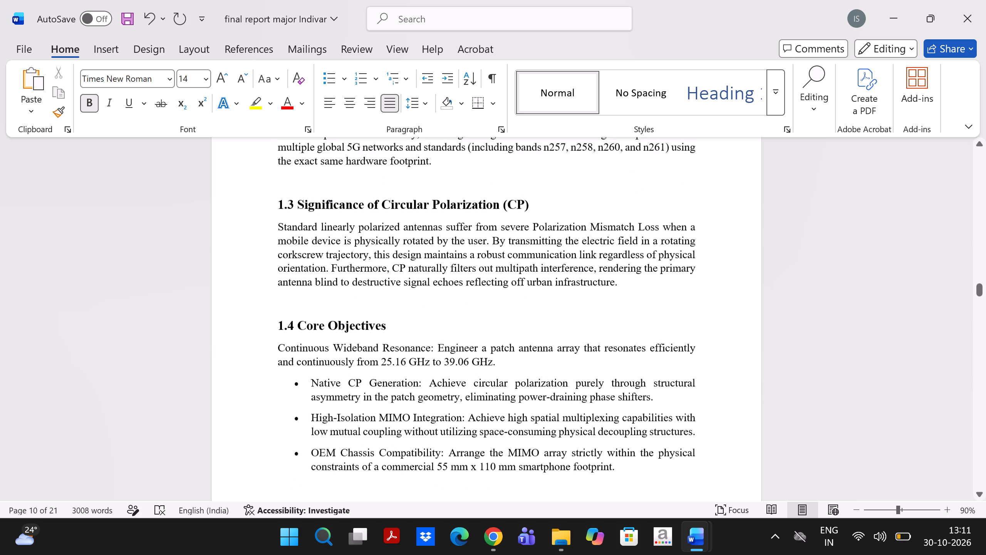
scroll(553, 244, "up", 3)
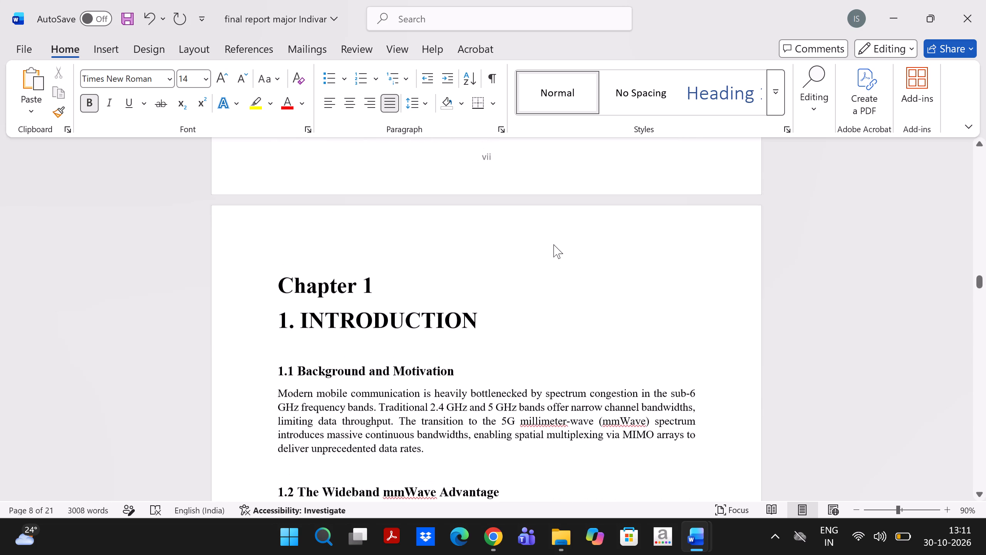
scroll(553, 244, "up", 2)
scroll(553, 244, "down", 2)
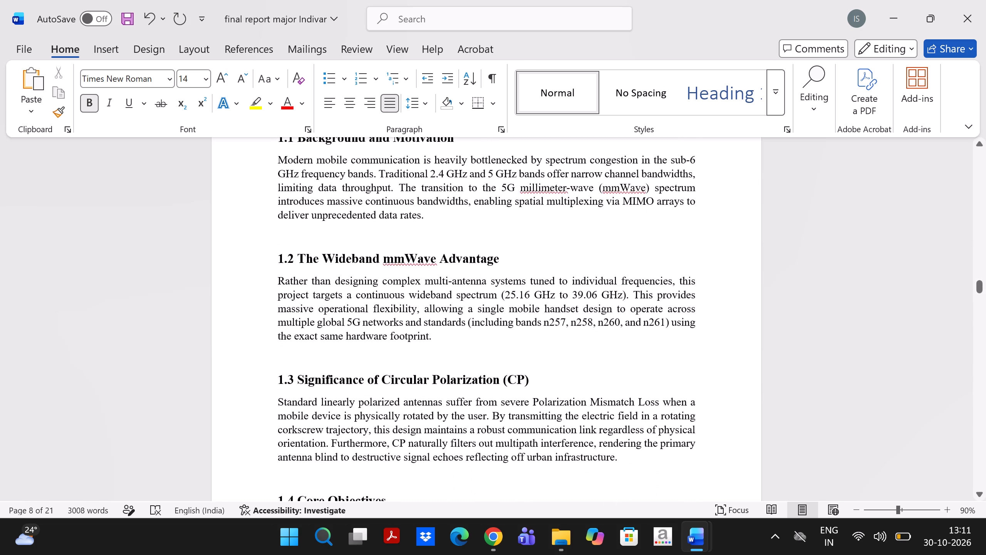
scroll(553, 244, "down", 3)
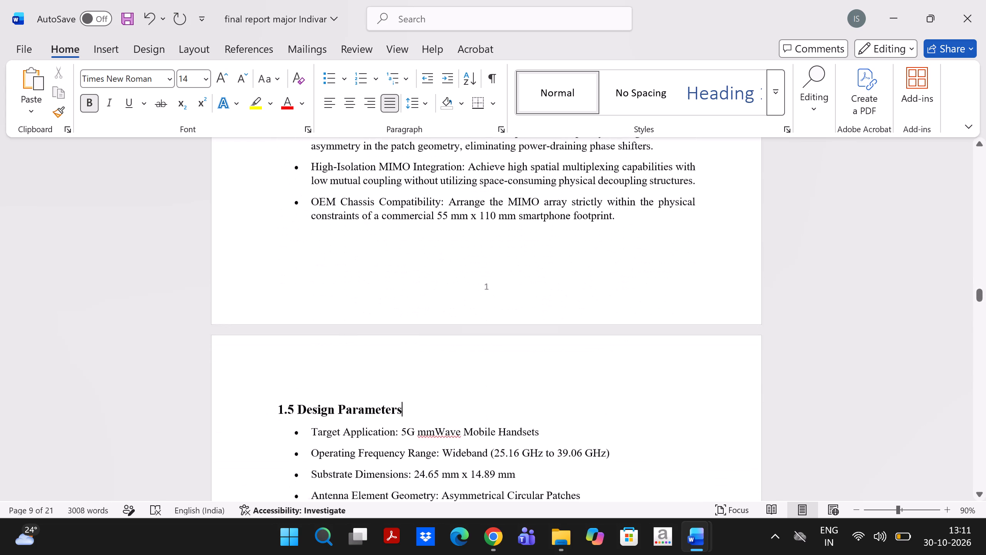
scroll(553, 244, "down", 2)
scroll(553, 244, "up", 2)
scroll(553, 244, "down", 3)
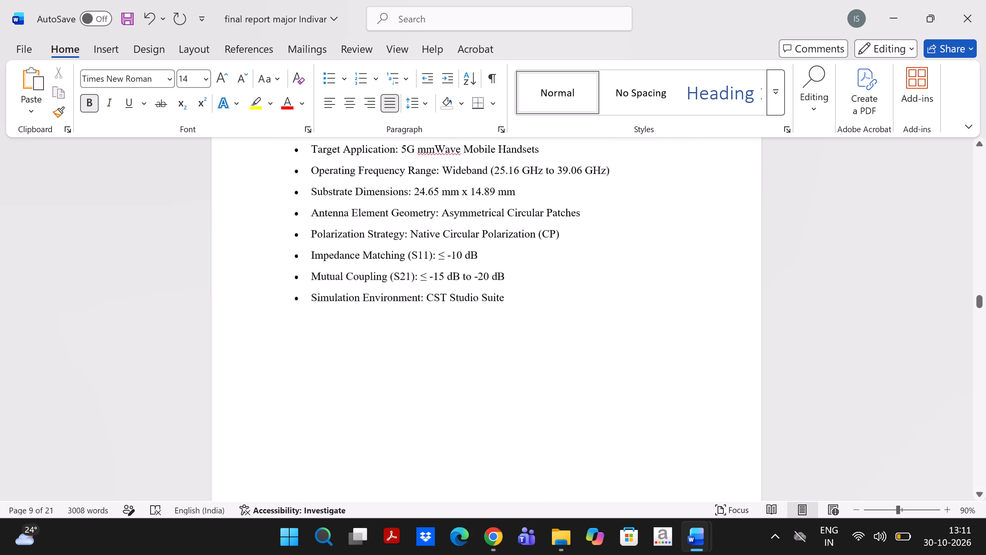
Review the layout from the Chapter 2 flowchart through Chapter 4 Results and the following chapters to the end of the report.
scroll(553, 244, "down", 6)
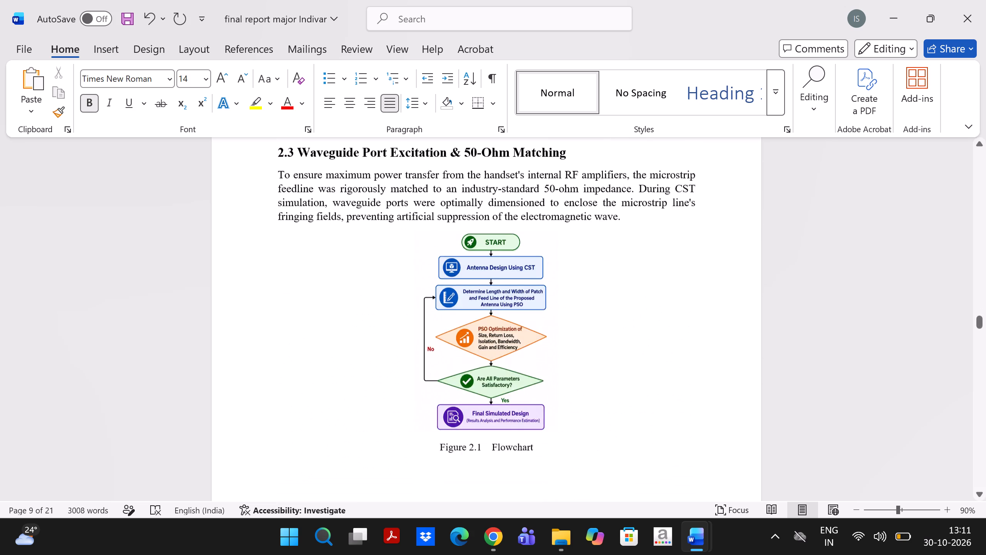
scroll(553, 244, "down", 3)
scroll(561, 138, "down", 3)
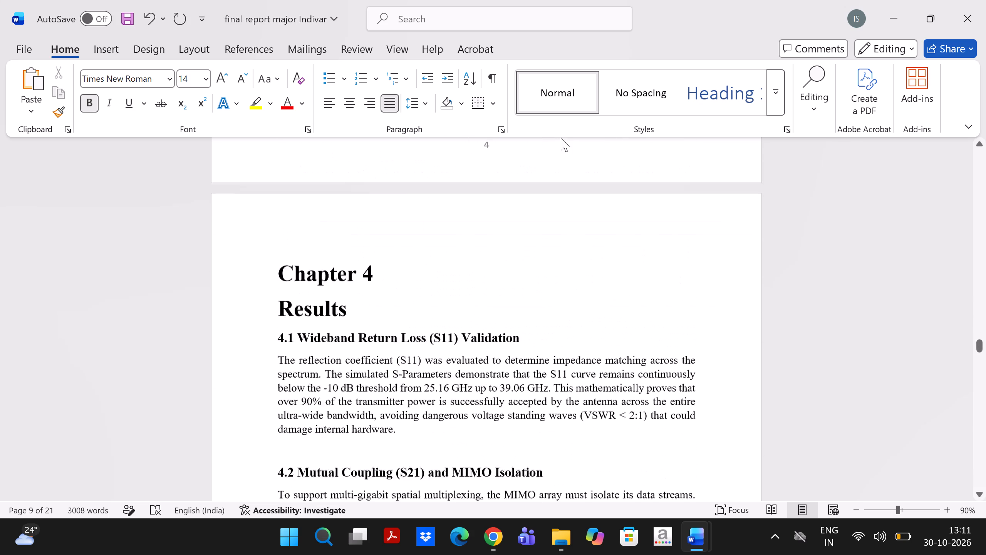
scroll(561, 138, "down", 10)
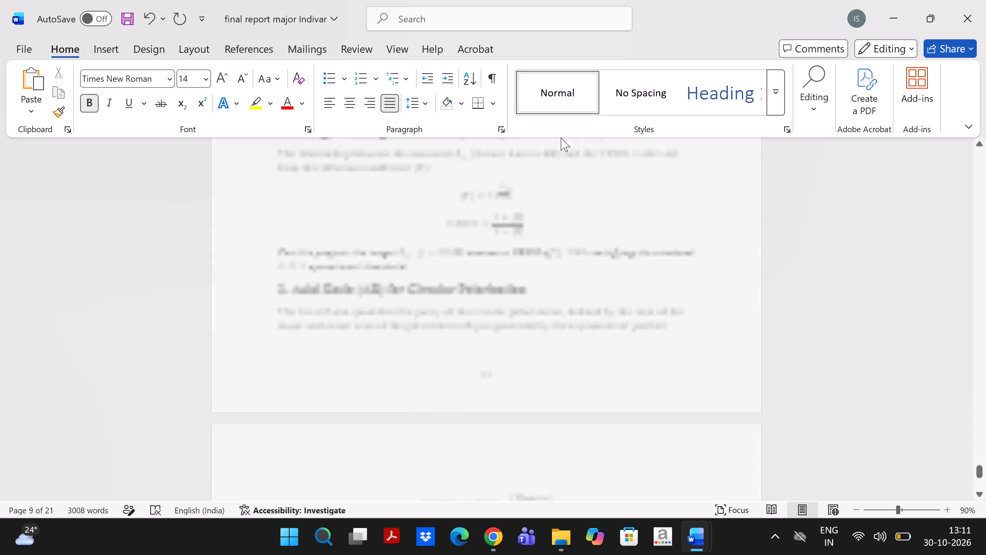
scroll(561, 138, "down", 14)
Examine Appendix A's 5G NR band table and Appendix B's formulas through the last page, and return to the title page.
scroll(561, 138, "up", 4)
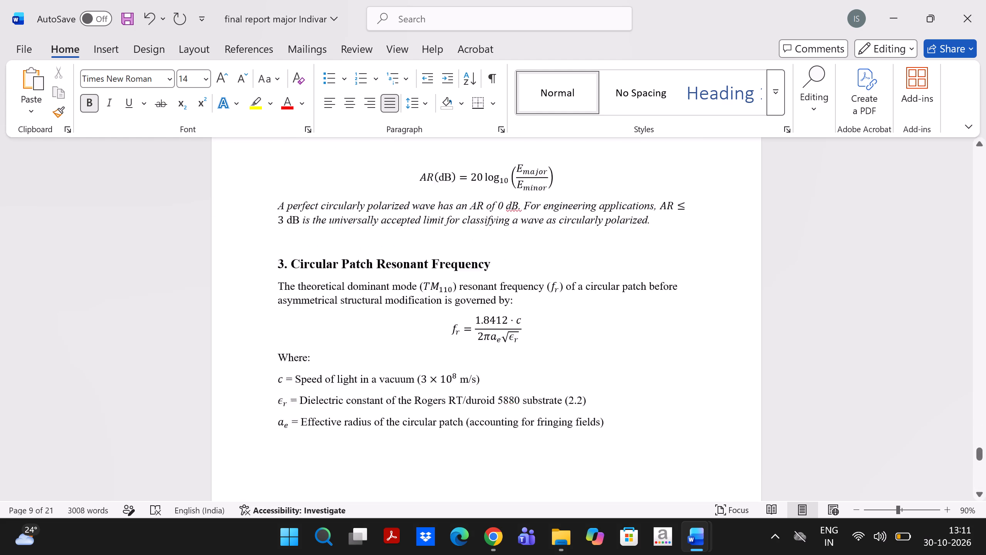
scroll(561, 138, "up", 3)
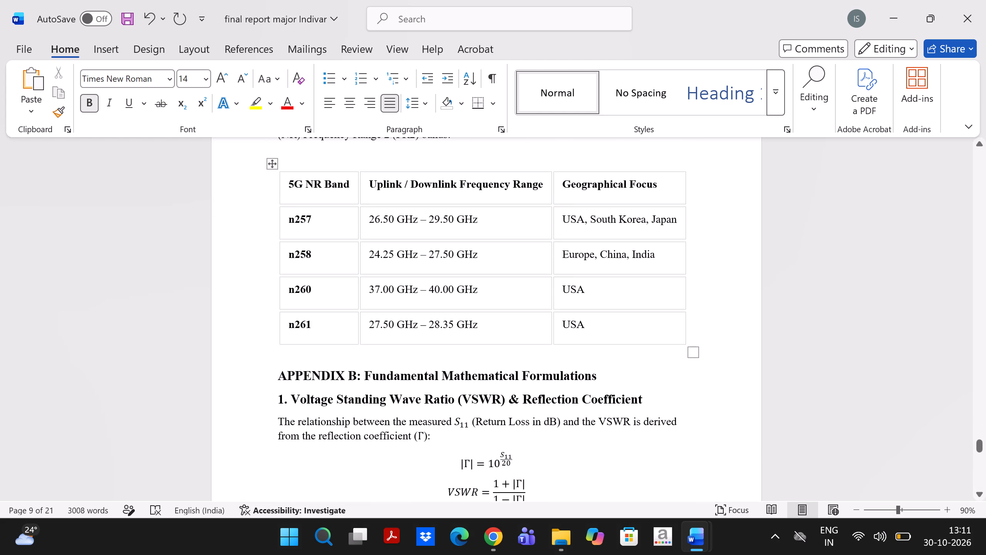
scroll(561, 138, "down", 2)
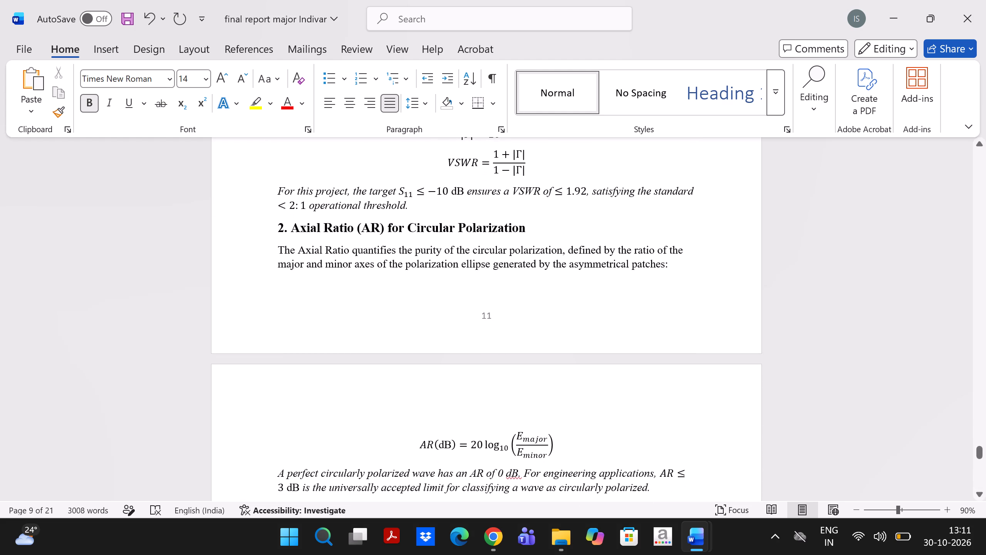
scroll(561, 138, "down", 1)
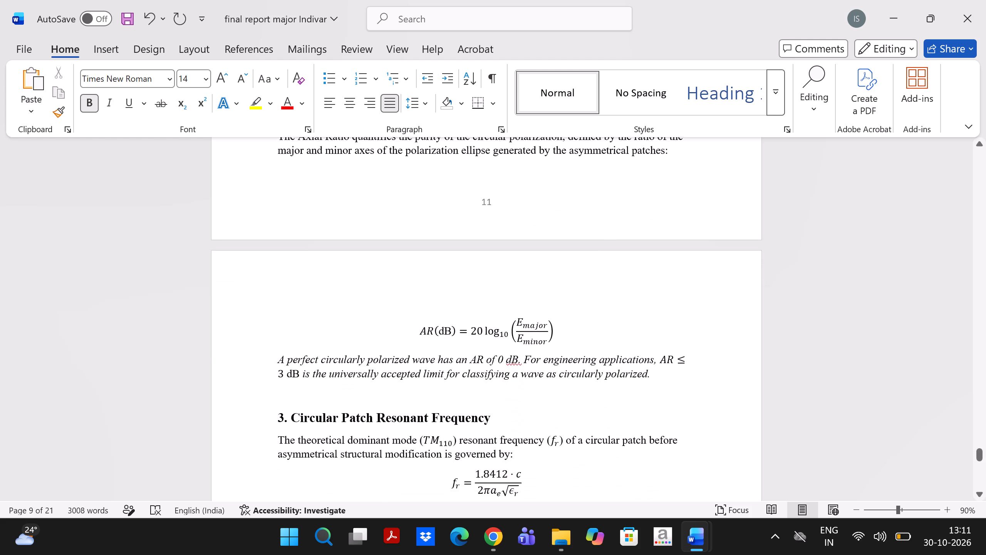
scroll(561, 138, "down", 4)
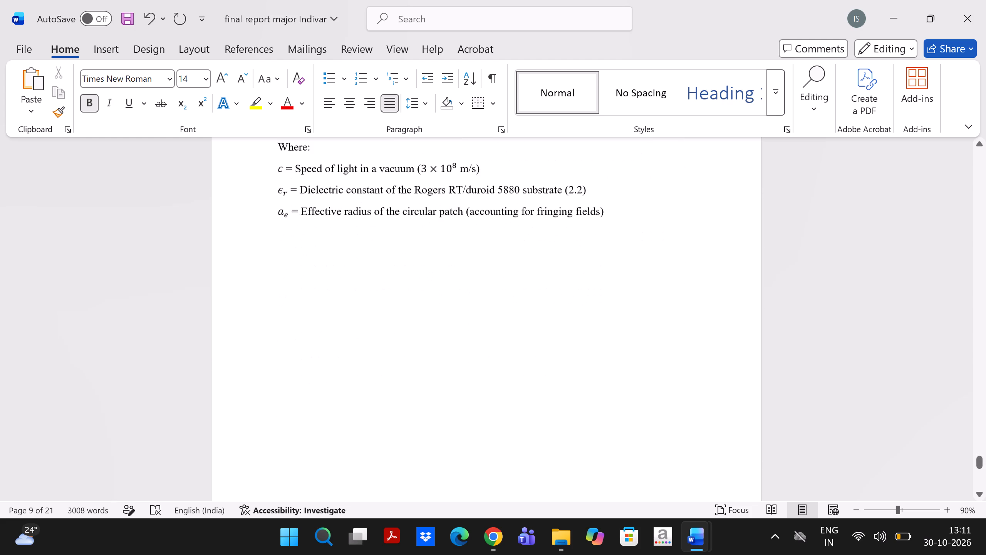
scroll(561, 138, "down", 2)
scroll(561, 138, "up", 4)
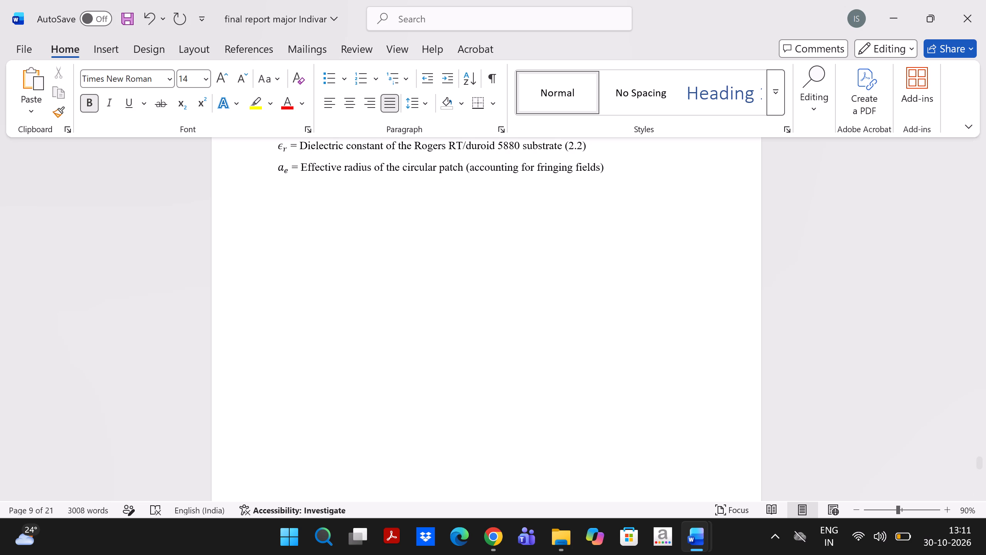
scroll(561, 138, "up", 9)
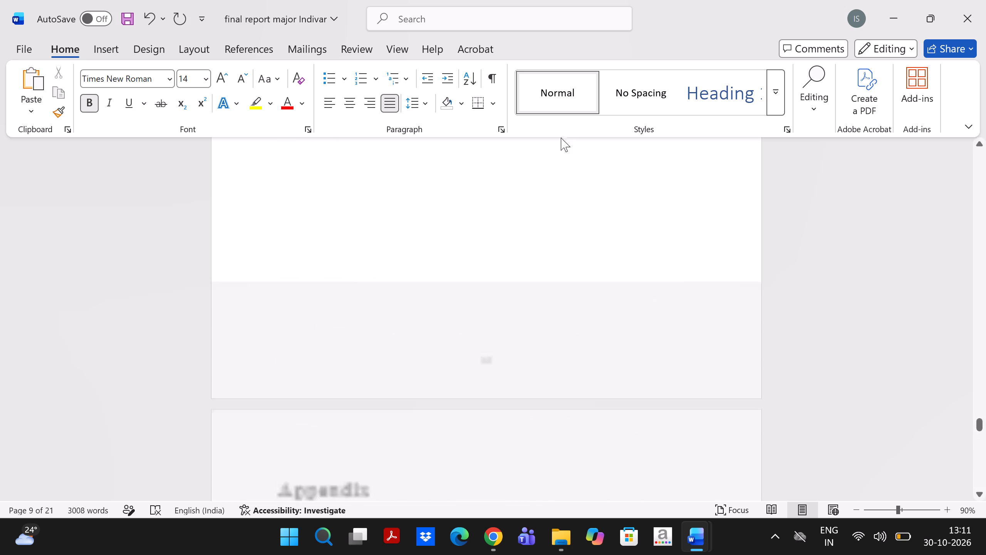
scroll(561, 138, "up", 8)
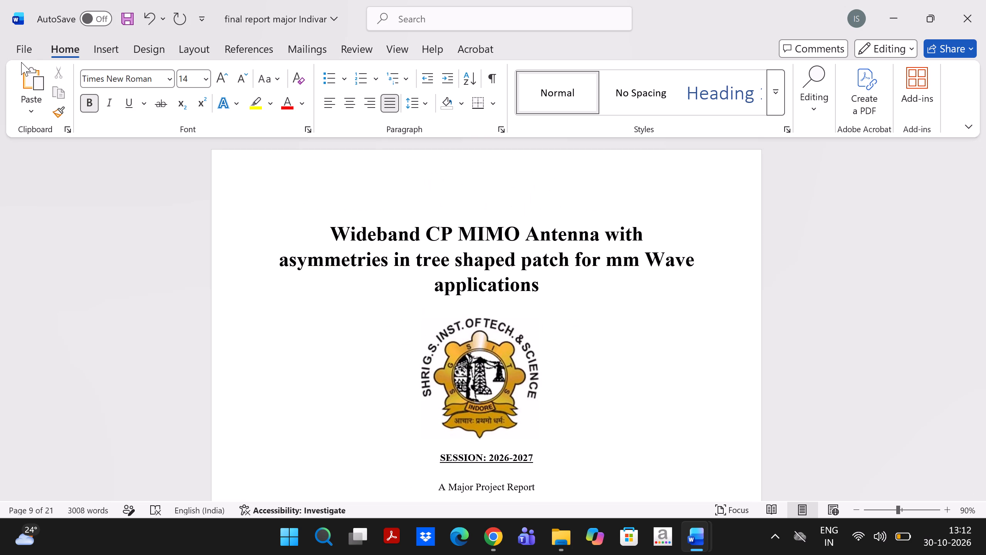
Save the report as a Word document named "final report major Indivar" in the Desktop folder "Indivar results CPMIMO".
left_click(27, 51)
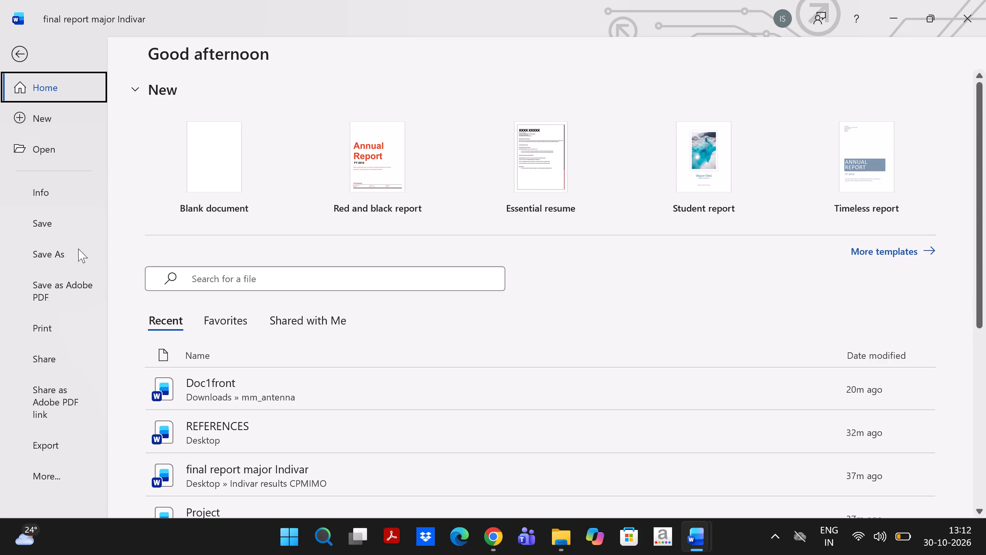
left_click(50, 252)
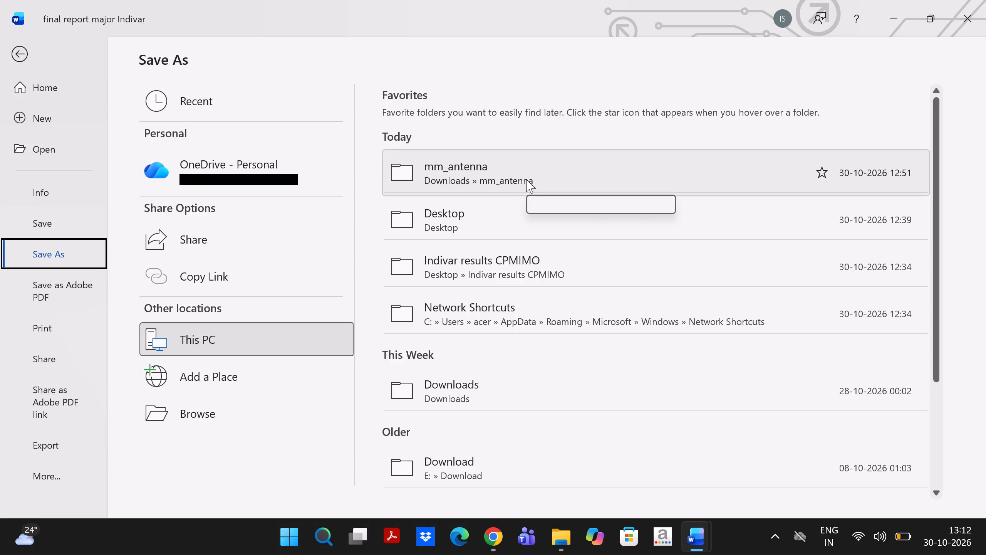
left_click(512, 276)
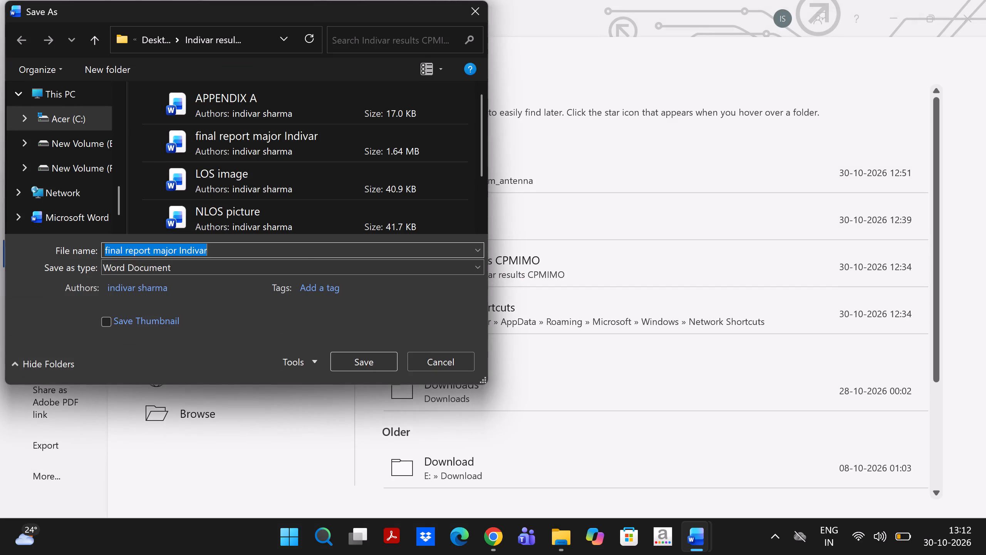
left_click(221, 246)
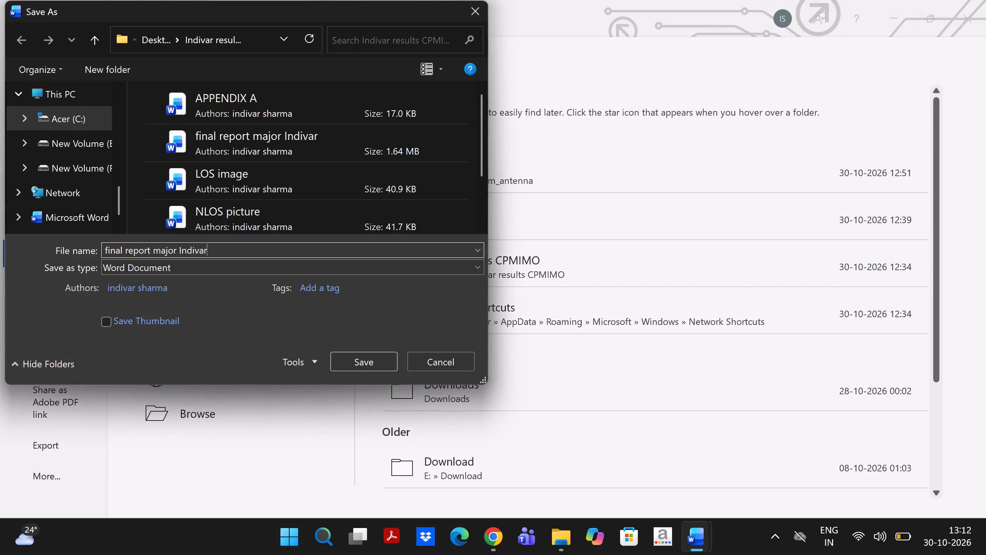
key("Return")
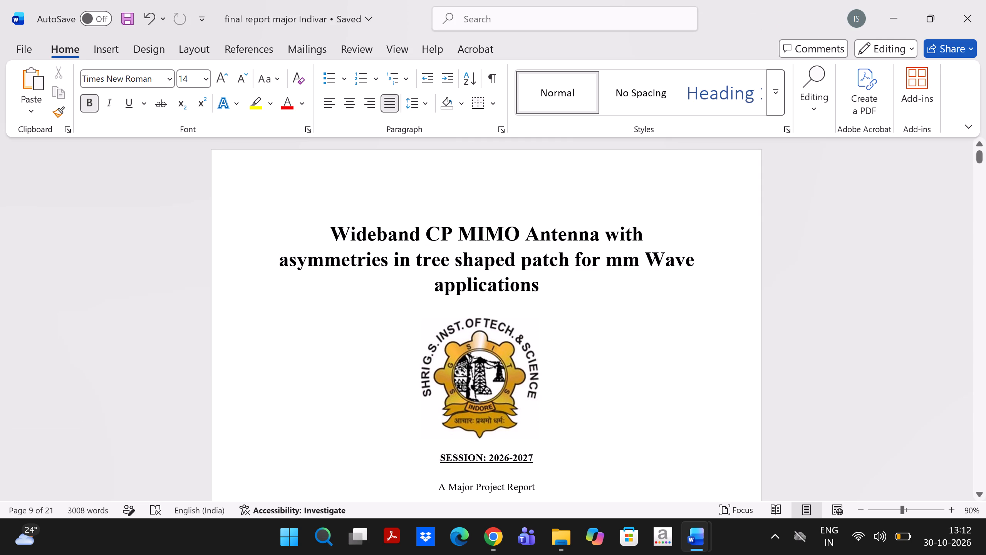
Examine the Contents page's chapter entries and page numbers, and continue through the front matter to Chapter 1 of the report.
scroll(540, 218, "down", 10)
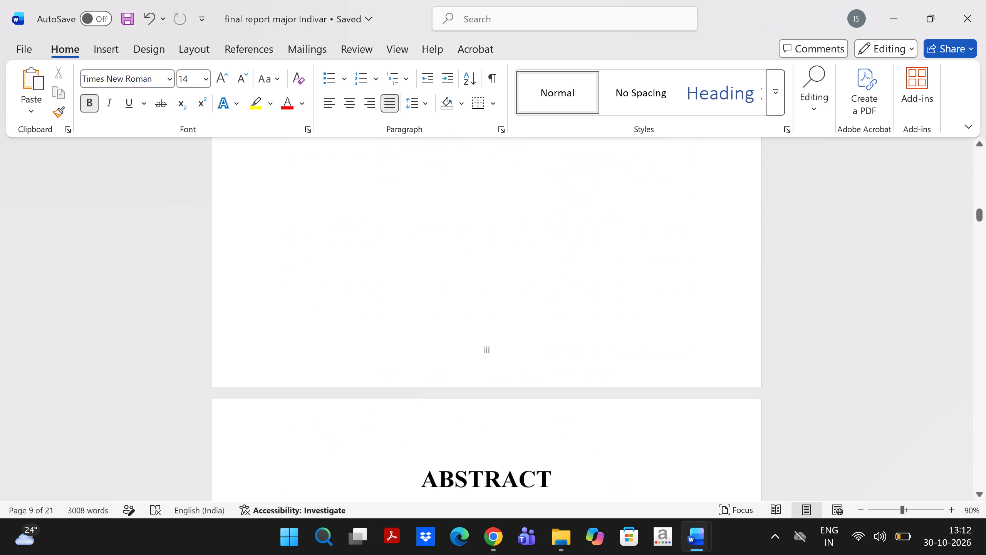
scroll(540, 218, "down", 3)
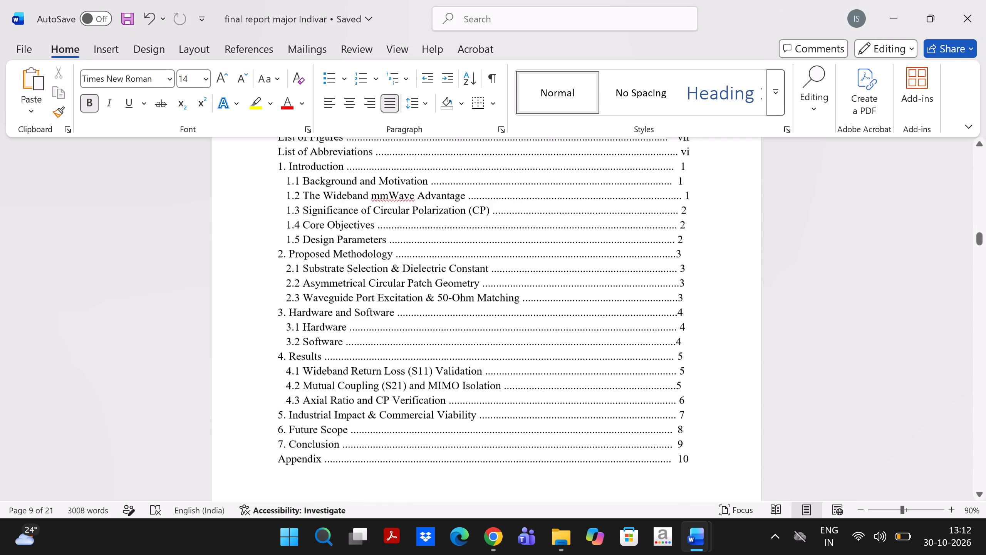
scroll(540, 218, "down", 2)
scroll(540, 218, "up", 1)
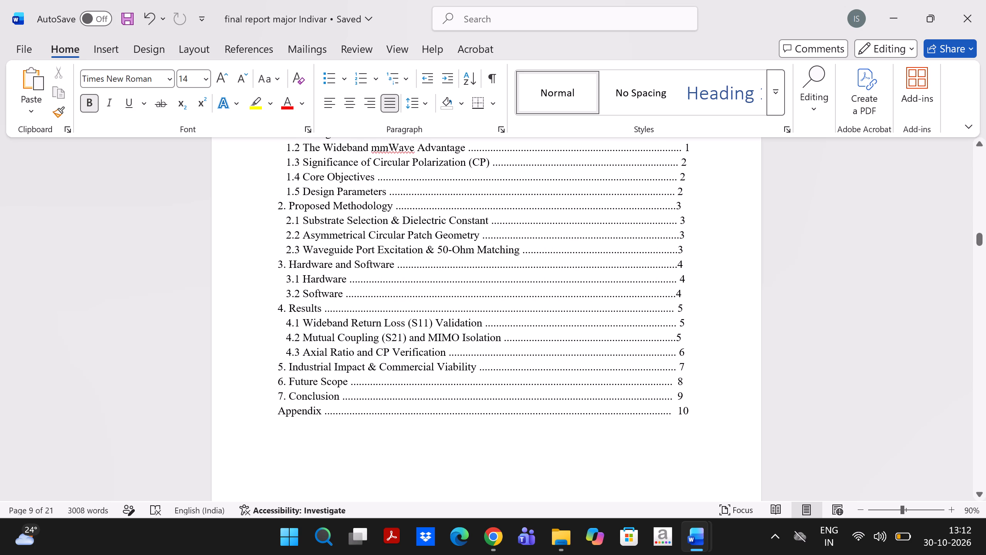
left_click(540, 218)
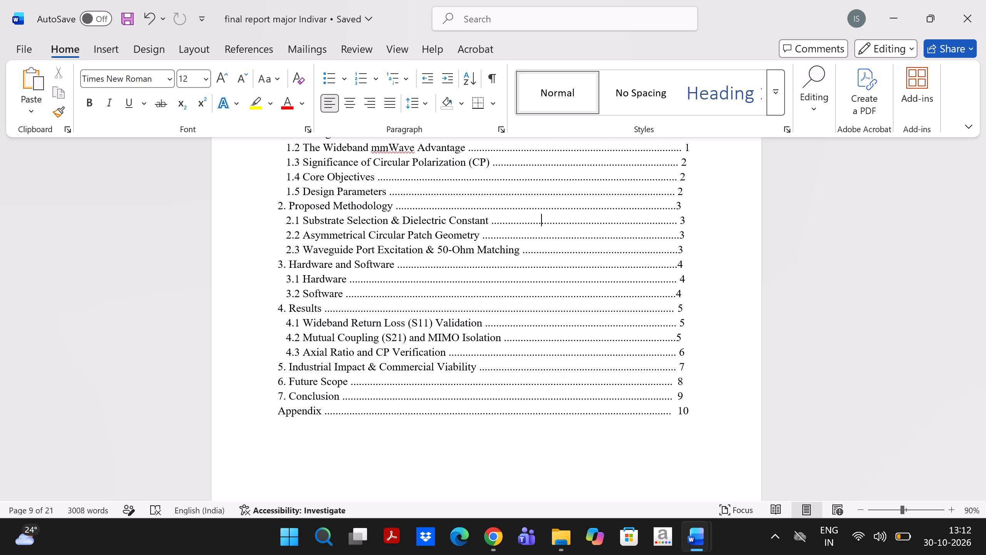
scroll(515, 344, "down", 2)
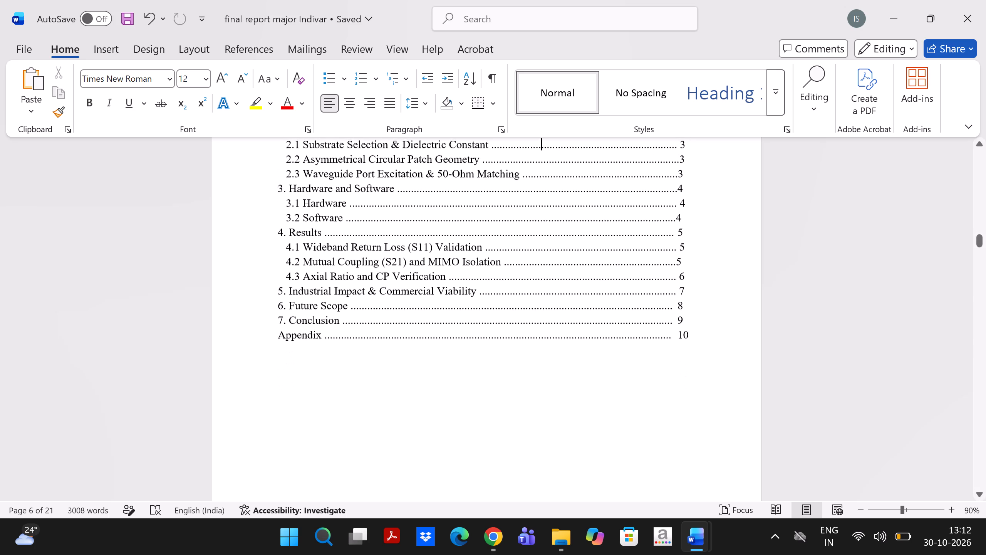
scroll(515, 344, "down", 2)
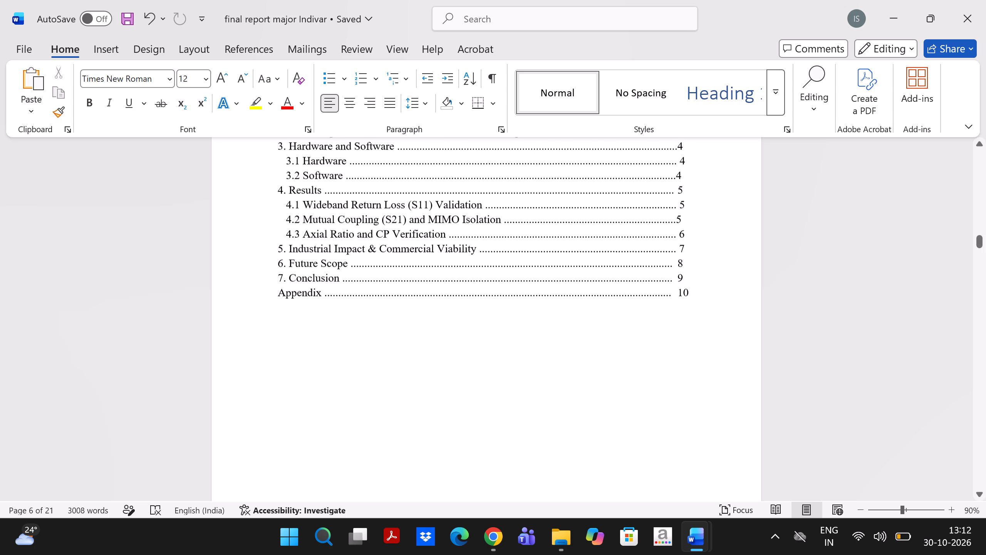
scroll(515, 344, "down", 3)
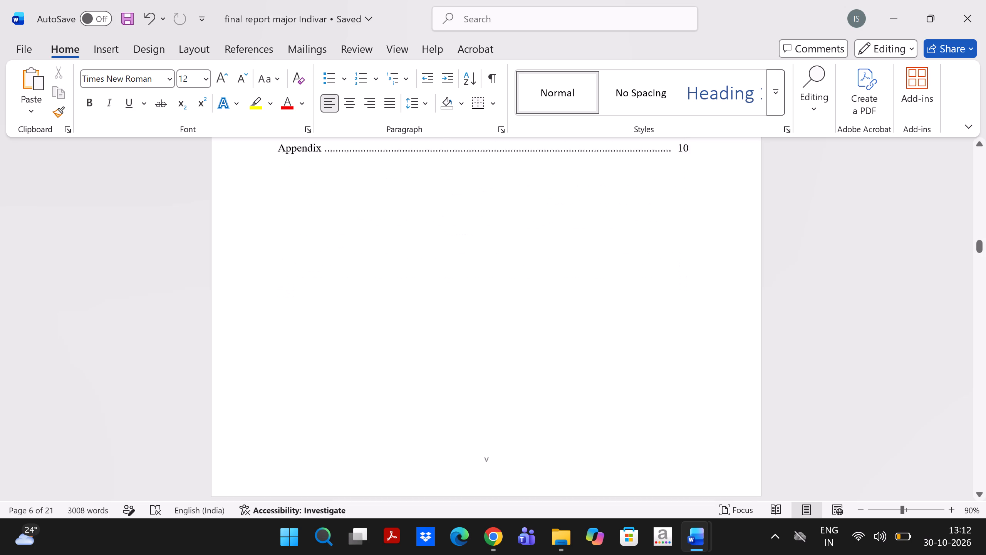
scroll(515, 344, "down", 7)
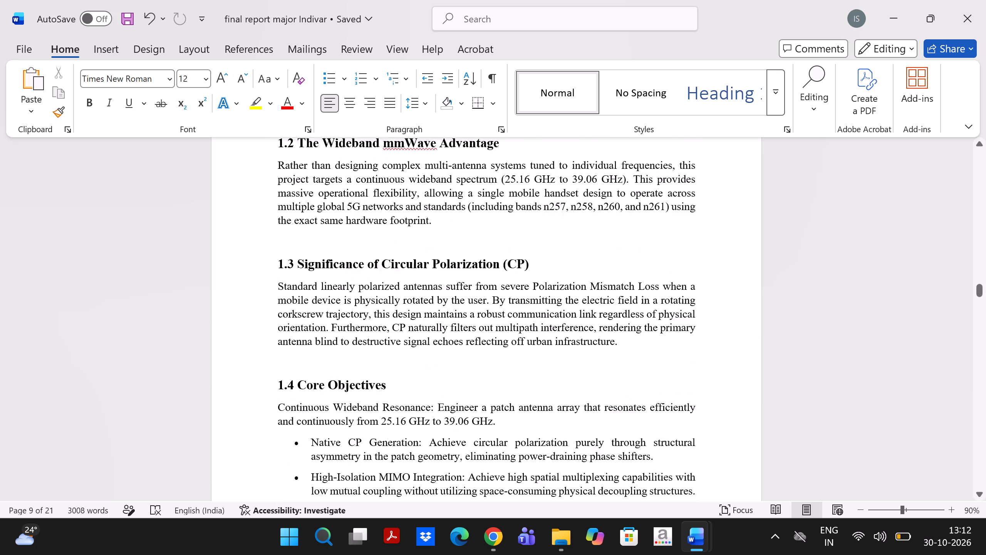
Review the whole report in a zoomed-out multi-page overview, comparing how the pages of Chapters 2 to 5 are filled.
scroll(516, 291, "down", 8, "ctrl")
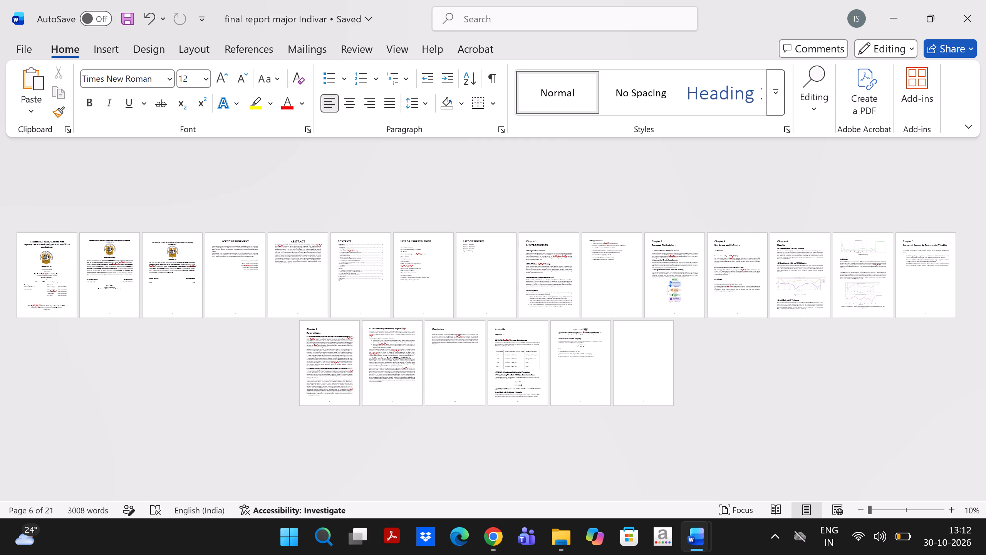
scroll(348, 287, "up", 2, "ctrl")
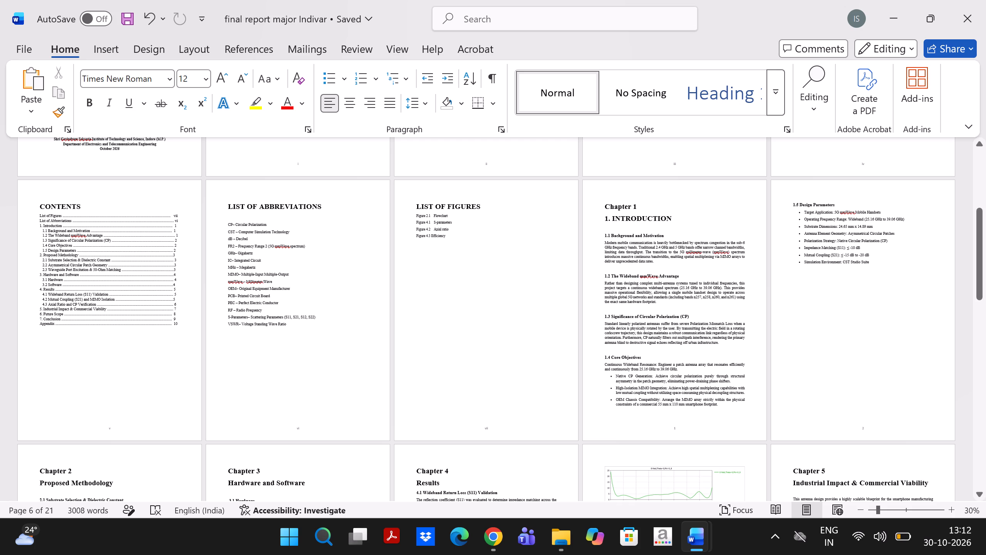
scroll(248, 321, "down", 4)
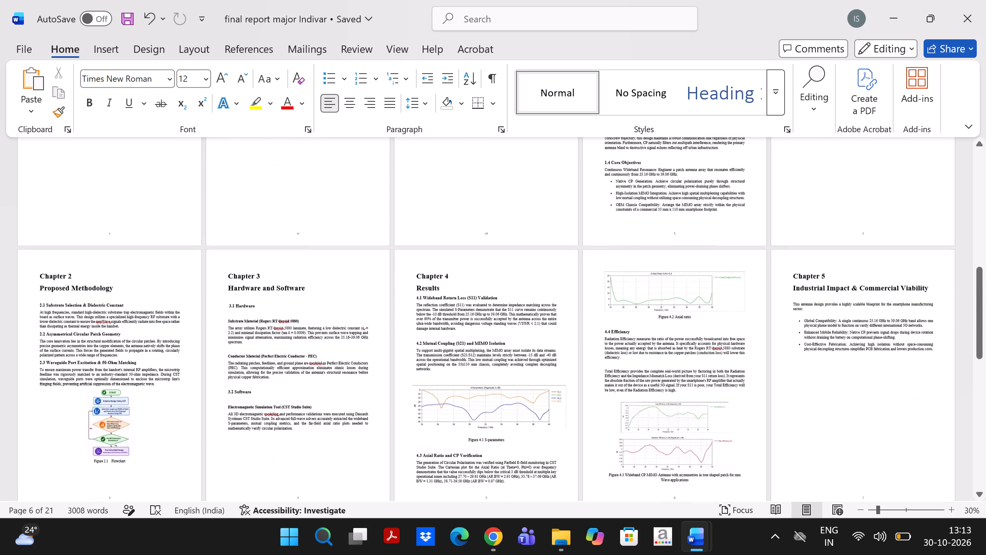
scroll(248, 321, "down", 1)
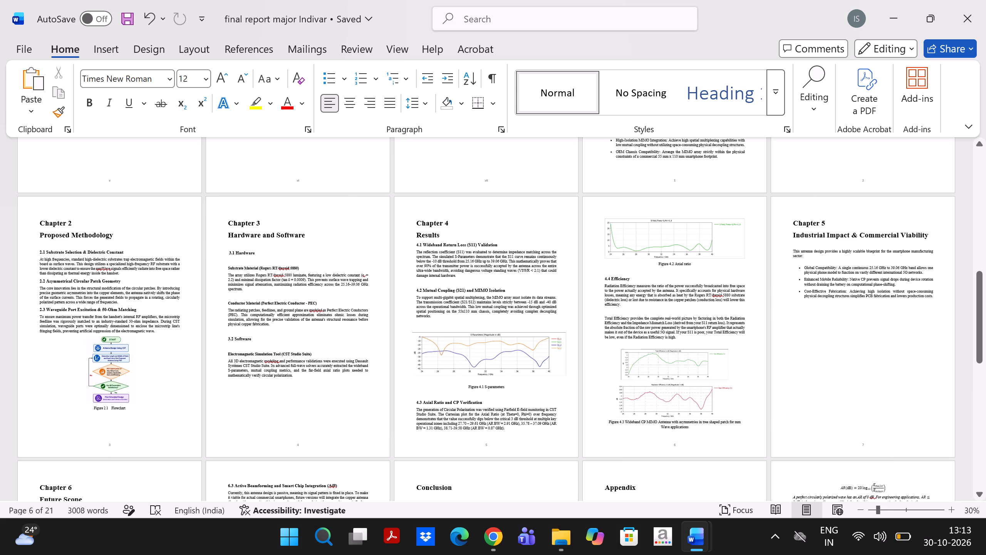
scroll(428, 318, "up", 1)
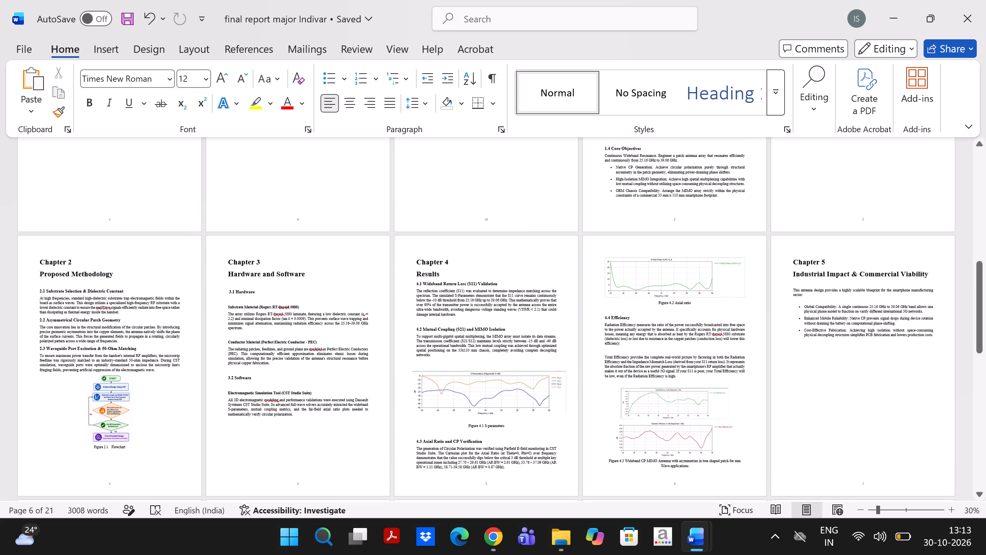
right_click(428, 318)
left_click(746, 398)
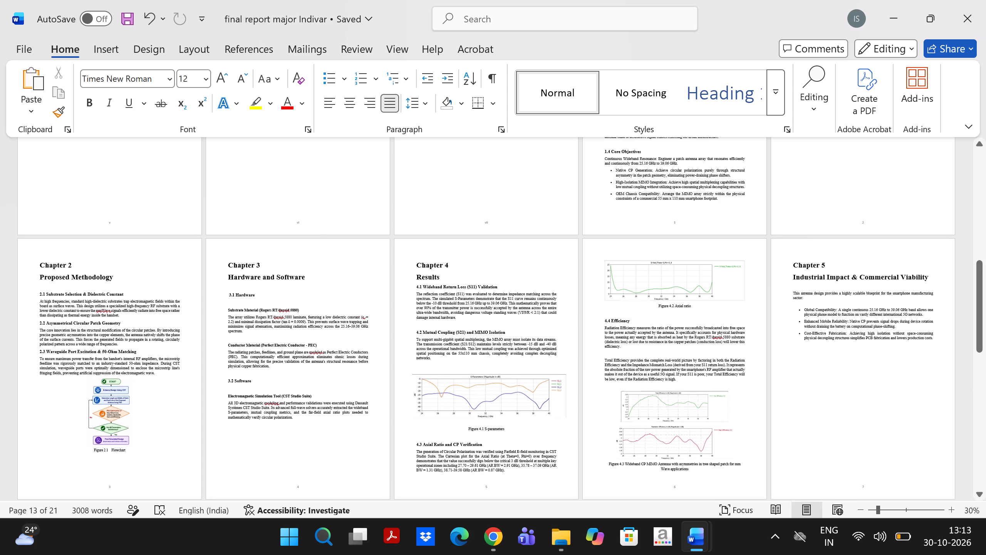
left_click_drag(790, 267, 907, 336)
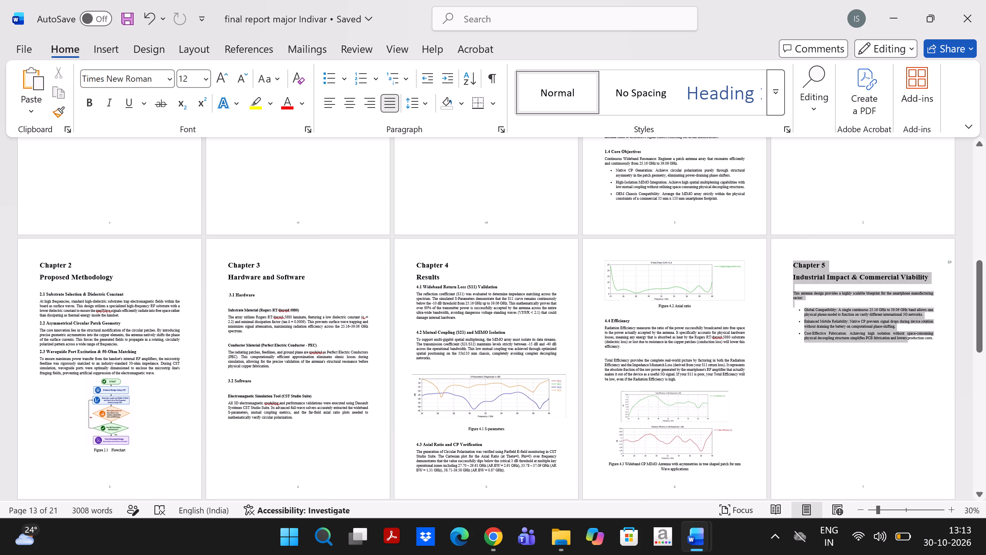
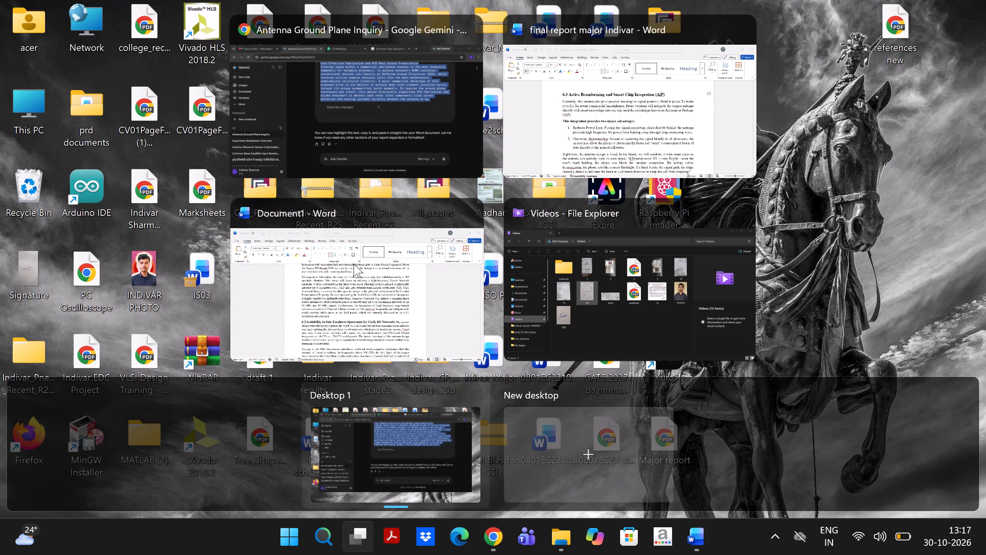
Switch to Document1 in Word and replace all of its Chapter 6 content with the copied Chapter 5 text.
left_click(427, 254)
scroll(427, 254, "up", 7)
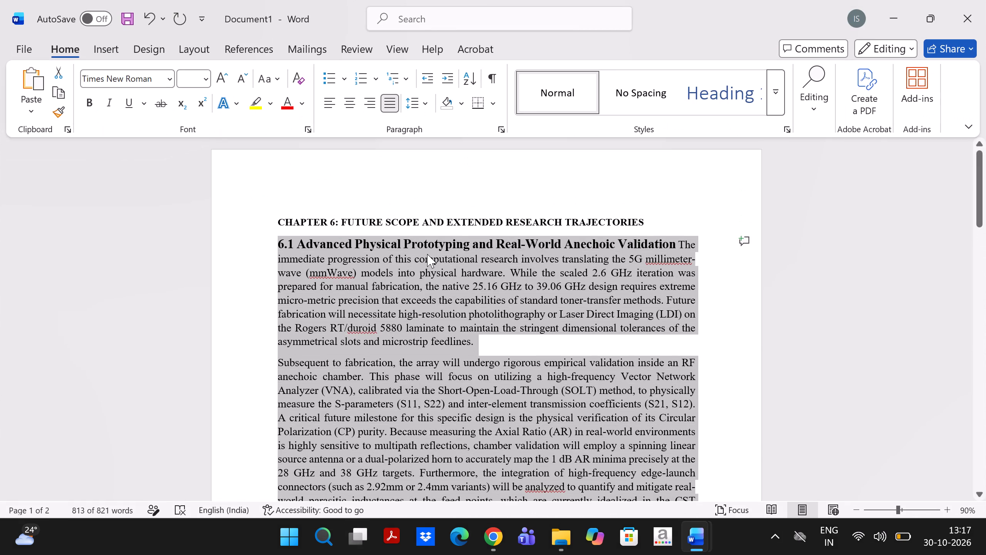
key("ctrl+a")
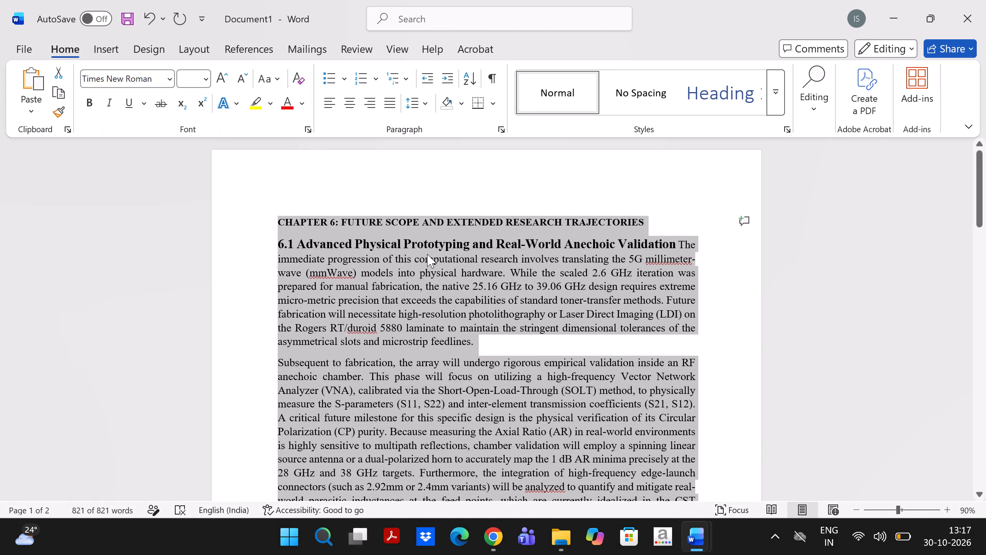
key("BackSpace")
key("ctrl+v")
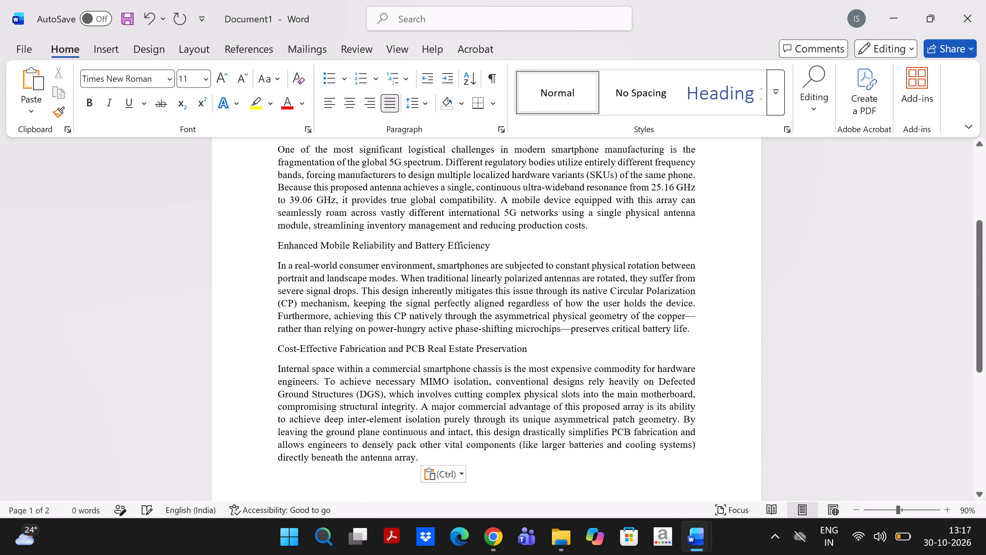
scroll(427, 254, "up", 3)
scroll(427, 254, "down", 1)
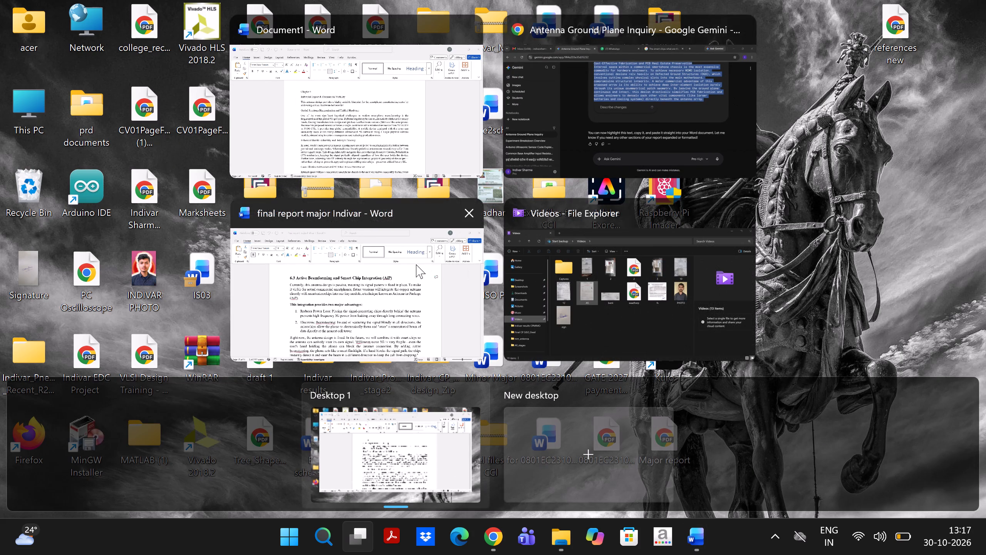
Switch to the final report in Word and locate Chapter 5, "Industrial Impact & Commercial Viability", with its short bulleted text.
left_click(416, 264)
scroll(406, 296, "up", 4)
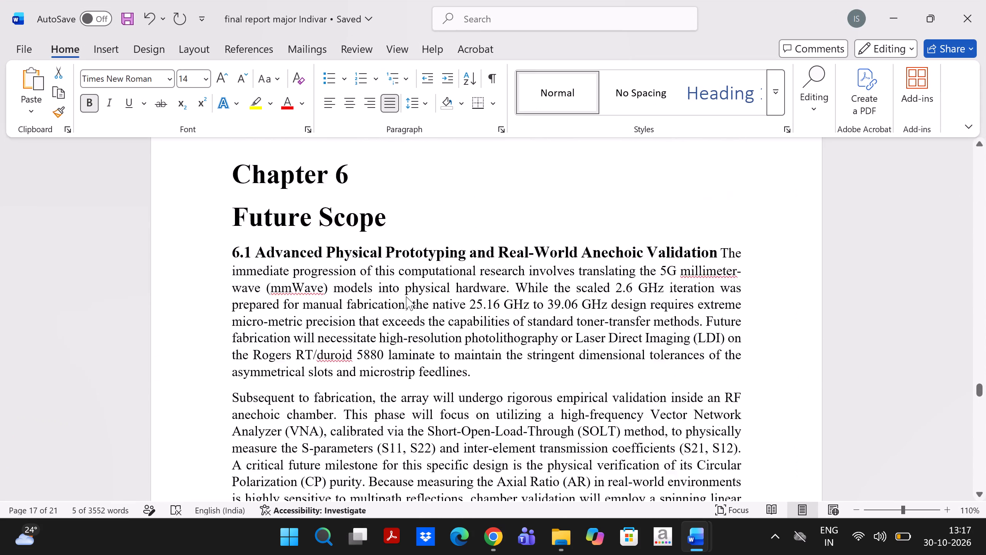
scroll(406, 296, "up", 3)
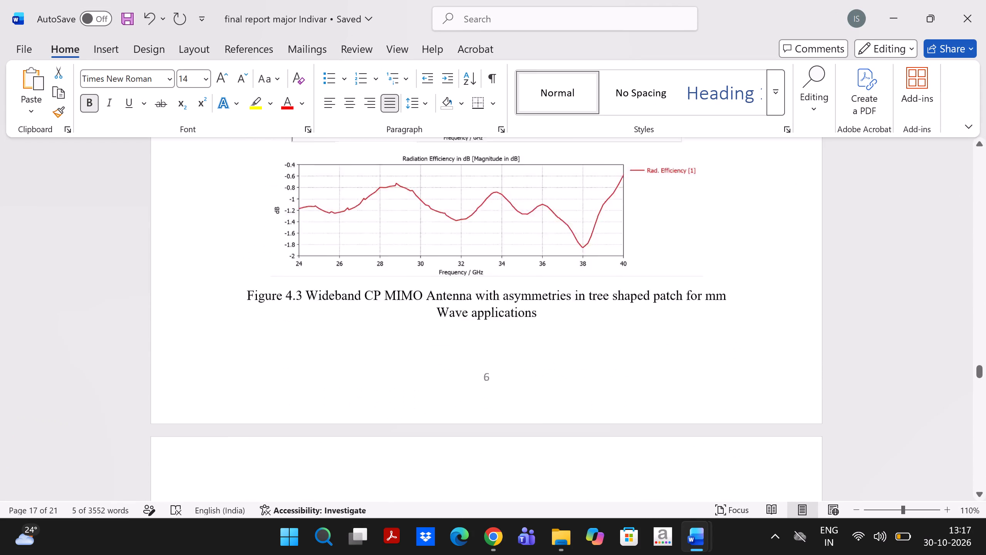
scroll(406, 296, "down", 3)
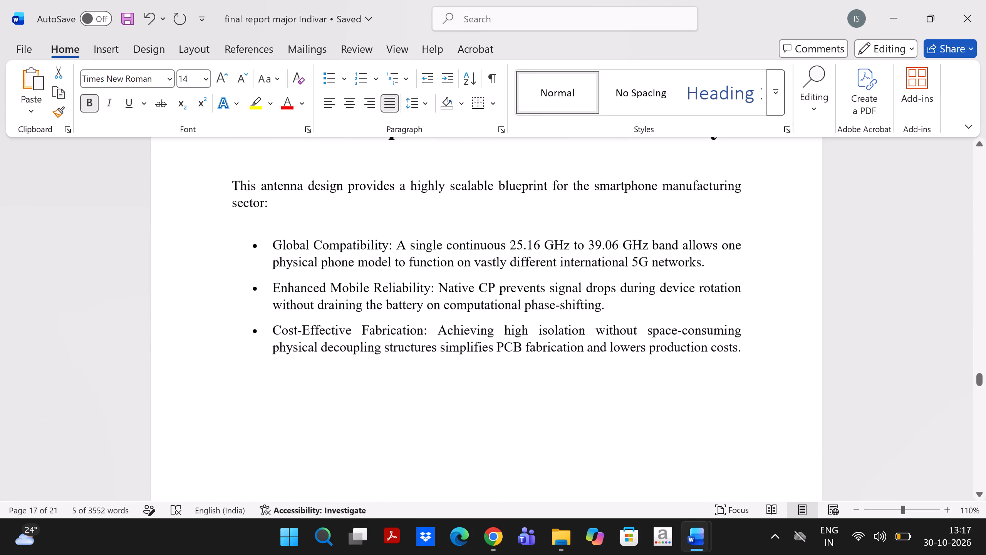
scroll(406, 296, "down", 1)
scroll(406, 286, "up", 1)
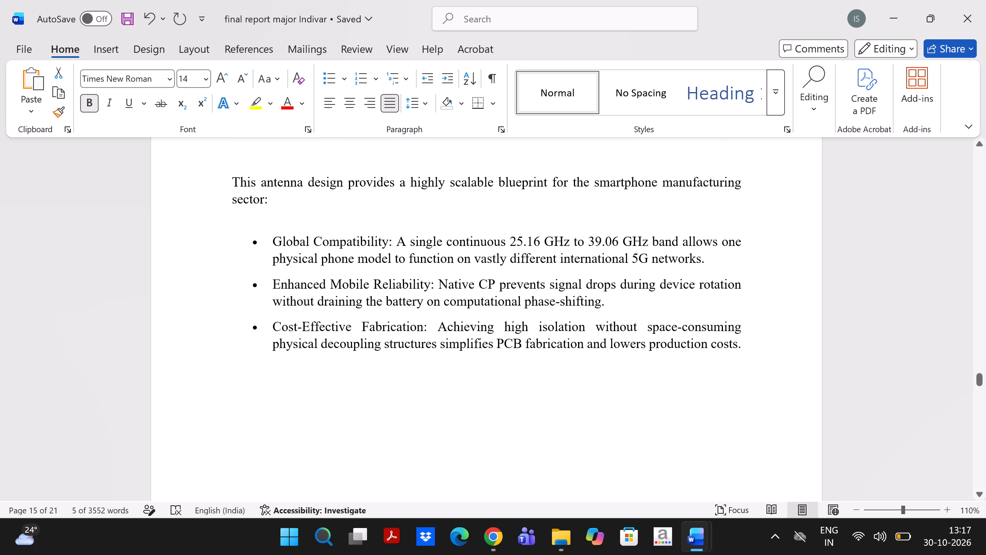
scroll(406, 286, "up", 1)
In Document1, copy the Chapter 5 body text from "This antenna design provides" to the last sentence ending "beneath the antenna array.".
left_click(619, 140)
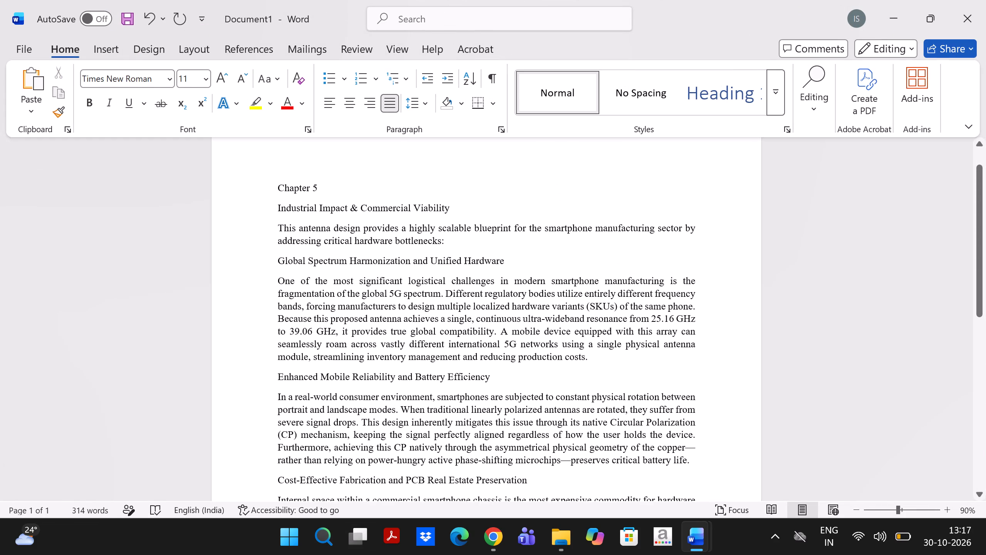
left_click_drag(276, 227, 427, 427)
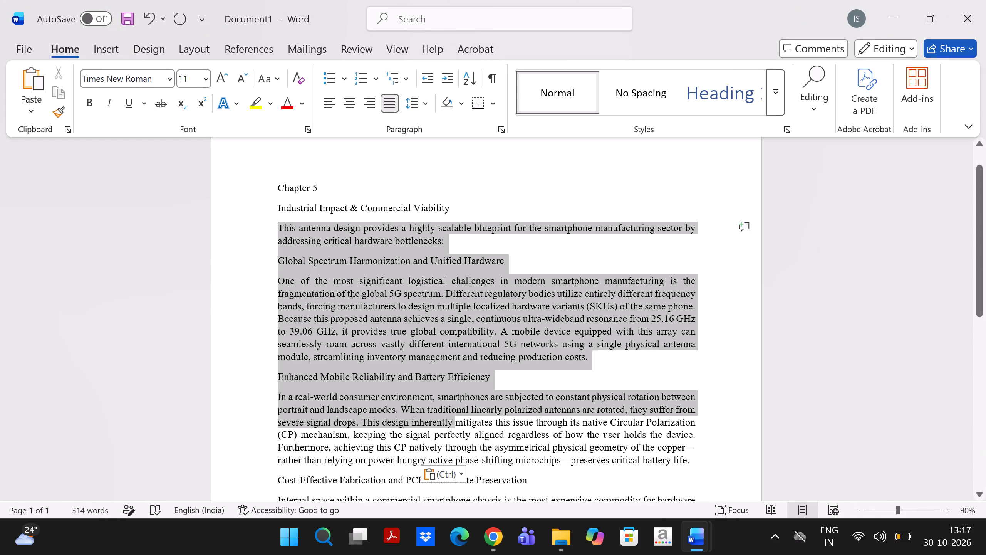
left_click_drag(427, 427, 424, 238)
scroll(485, 350, "down", 1)
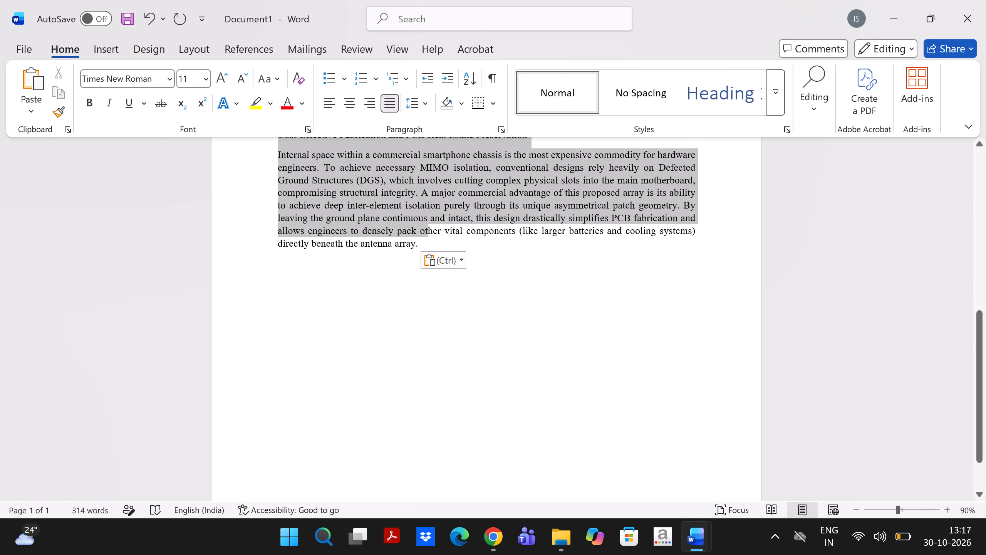
left_click_drag(424, 238, 419, 249)
key("ctrl+c")
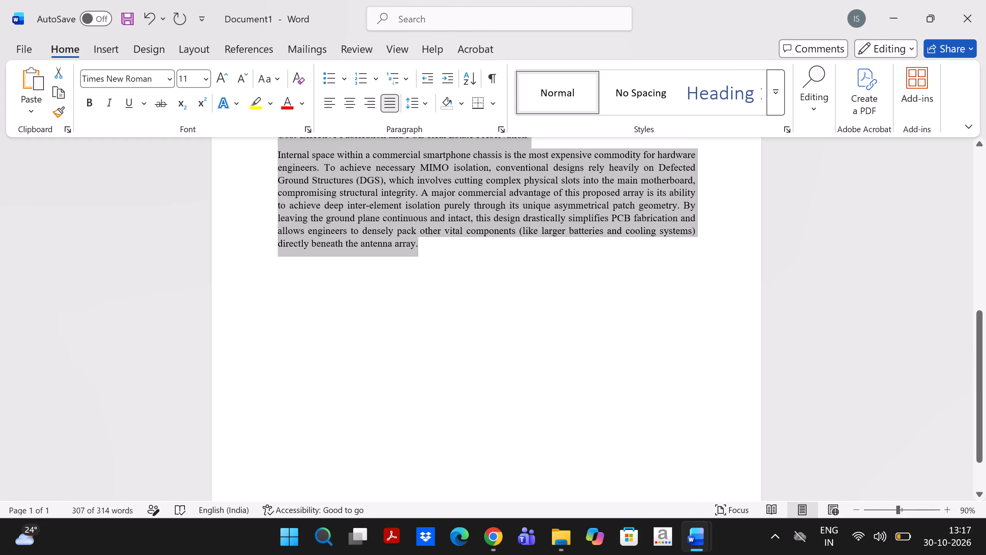
In the final report, replace the intro sentence and three bullets under "Industrial Impact & Commercial Viability" with the copied text.
left_click(619, 142)
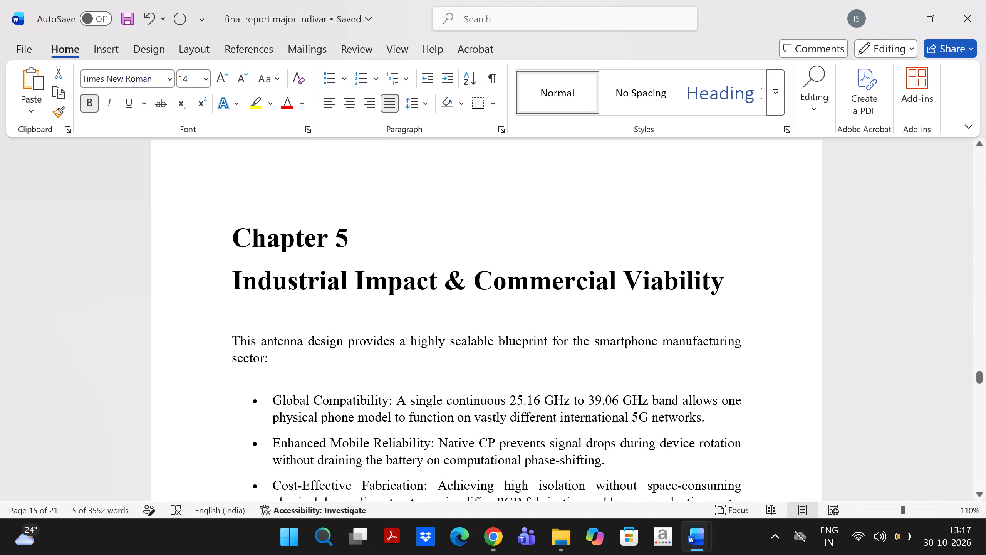
left_click_drag(233, 341, 494, 94)
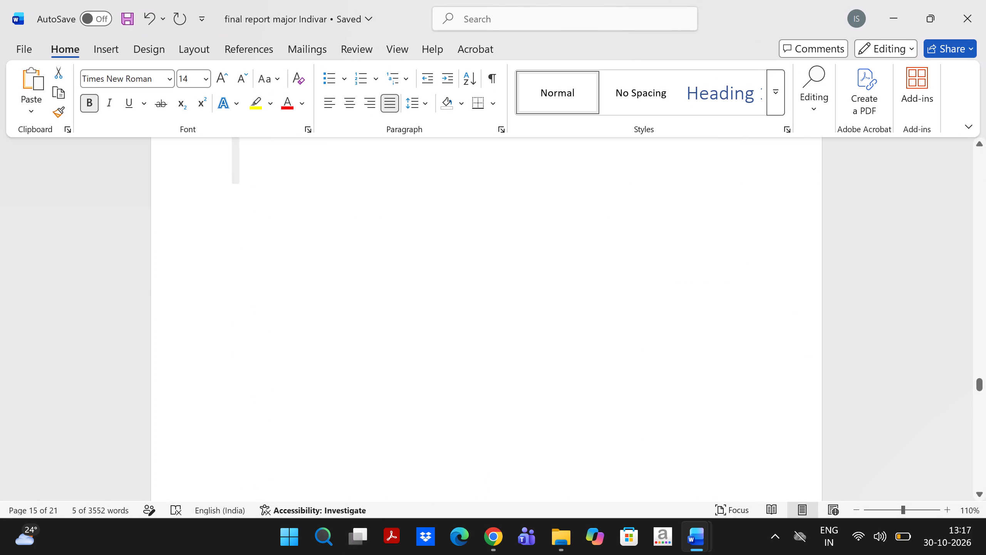
left_click_drag(494, 94, 747, 401)
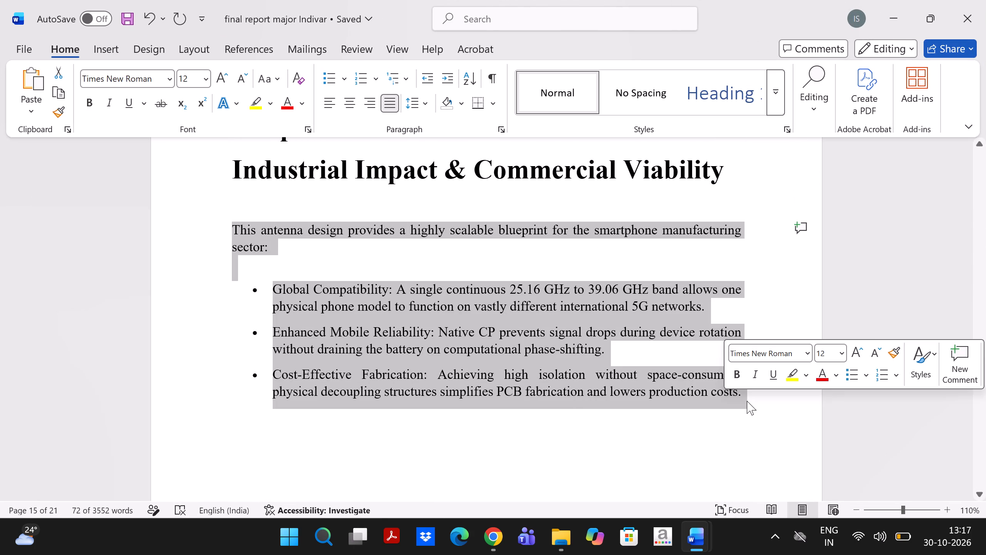
key("ctrl+v")
Format the pasted subheading "Global Spectrum Harmonization and Unified Hardware" as 14 pt bold.
scroll(747, 401, "up", 2)
scroll(747, 401, "down", 1)
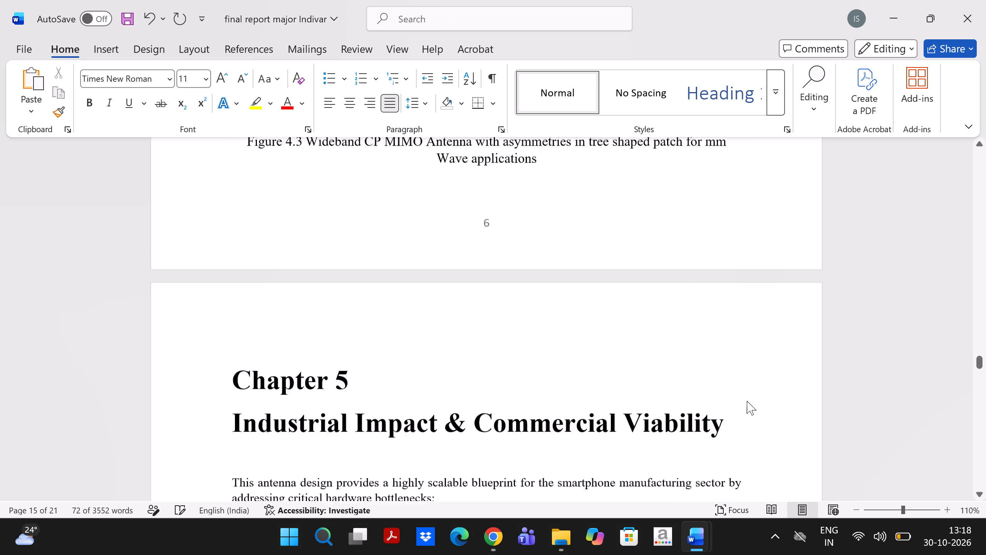
scroll(747, 401, "down", 1)
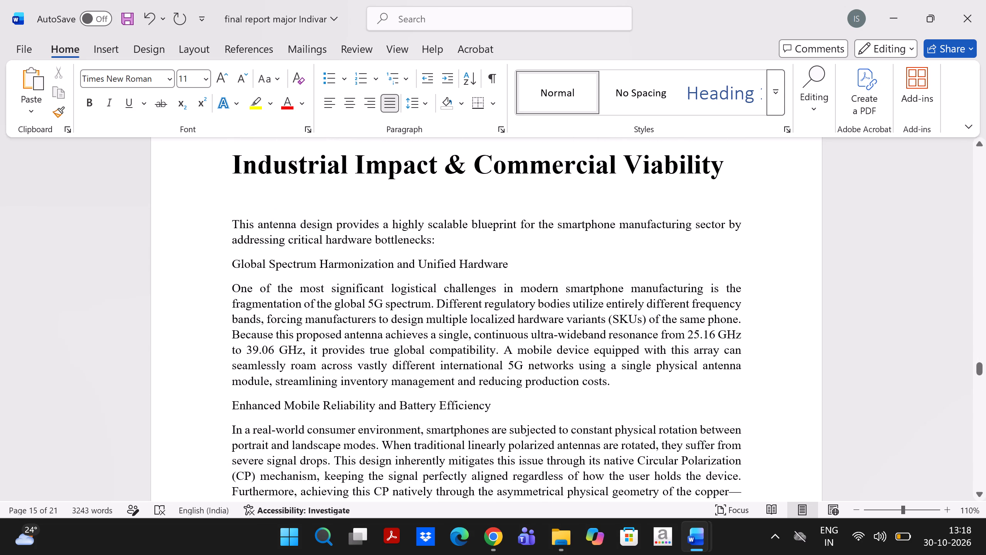
left_click_drag(232, 262, 515, 266)
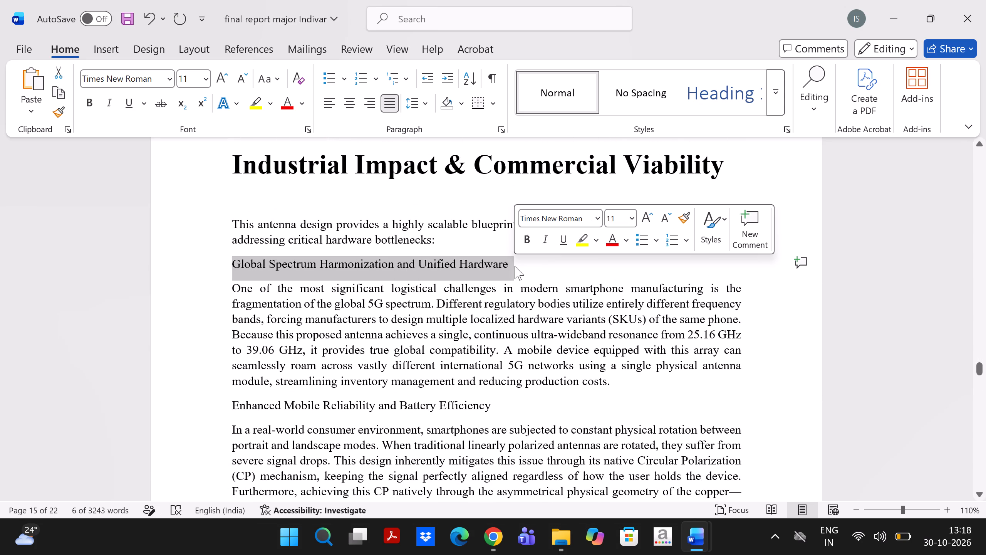
left_click(632, 218)
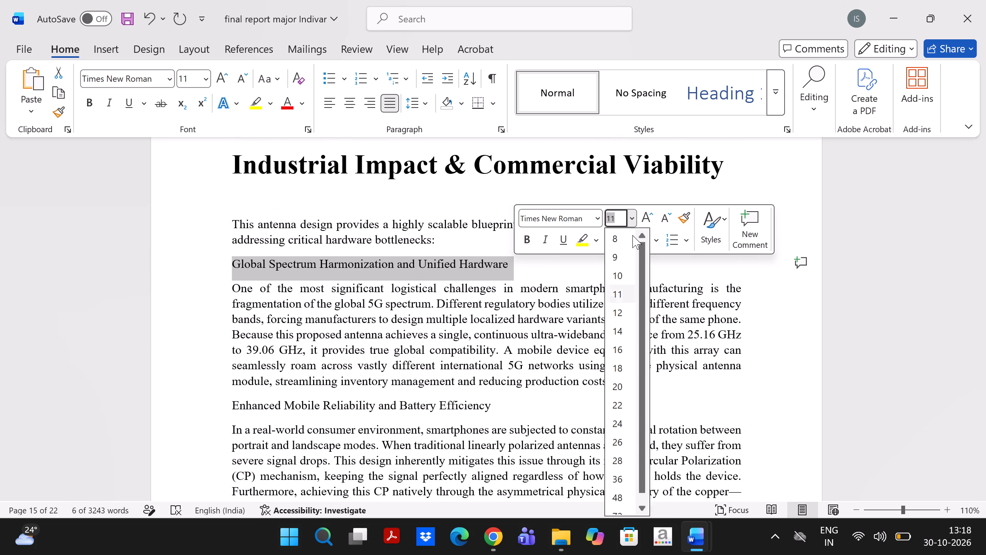
left_click(617, 327)
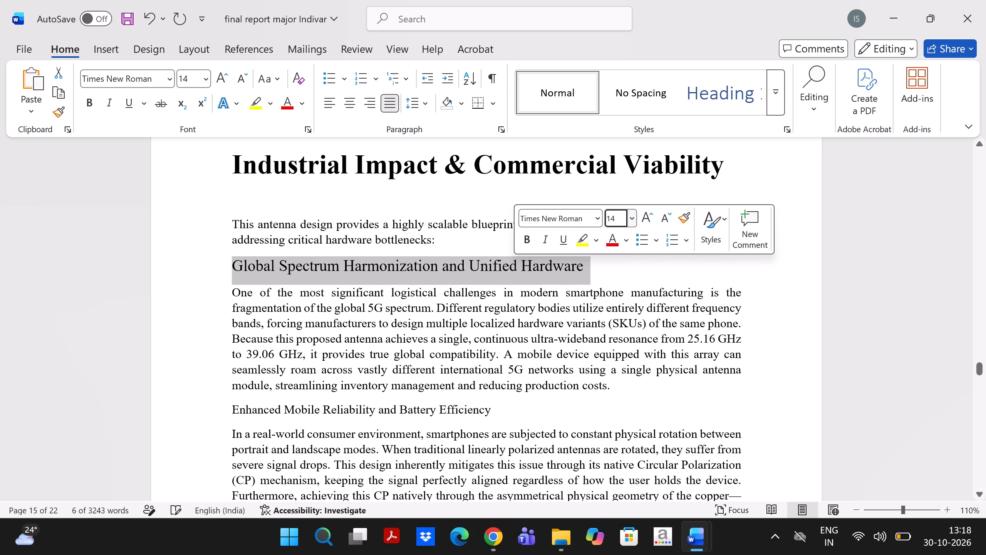
left_click(531, 240)
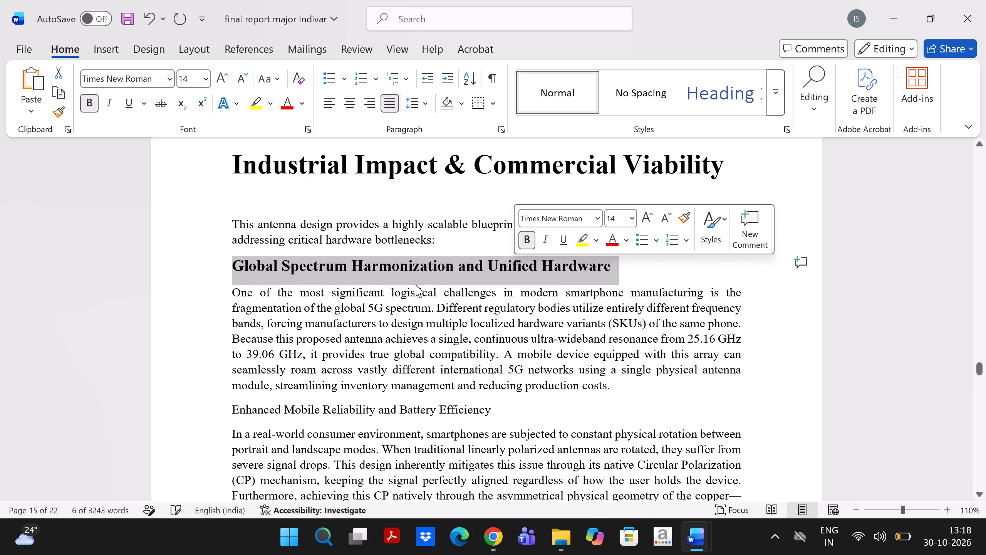
Set the introductory paragraph beginning "This antenna design provides" under the Chapter 5 title to 12 pt.
scroll(392, 282, "down", 1)
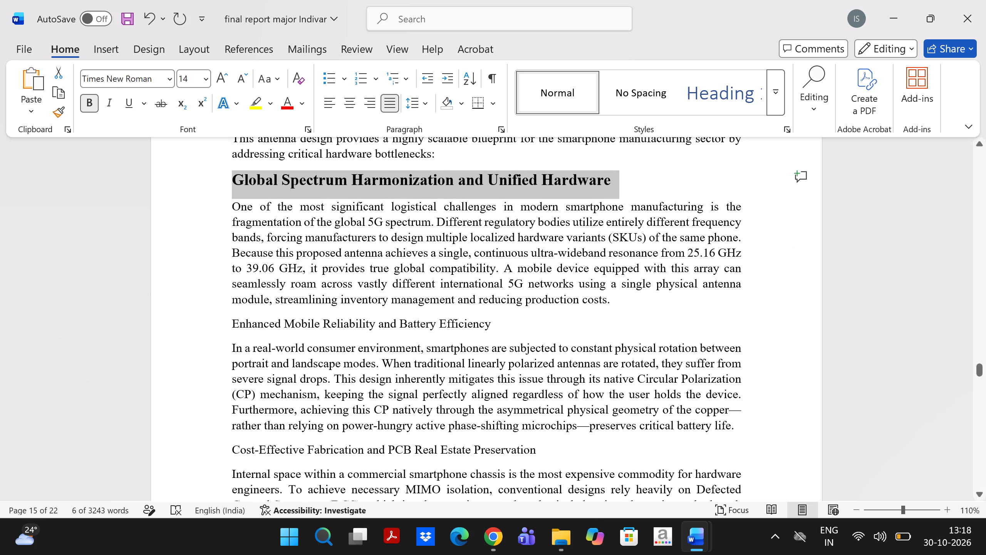
left_click_drag(228, 207, 271, 253)
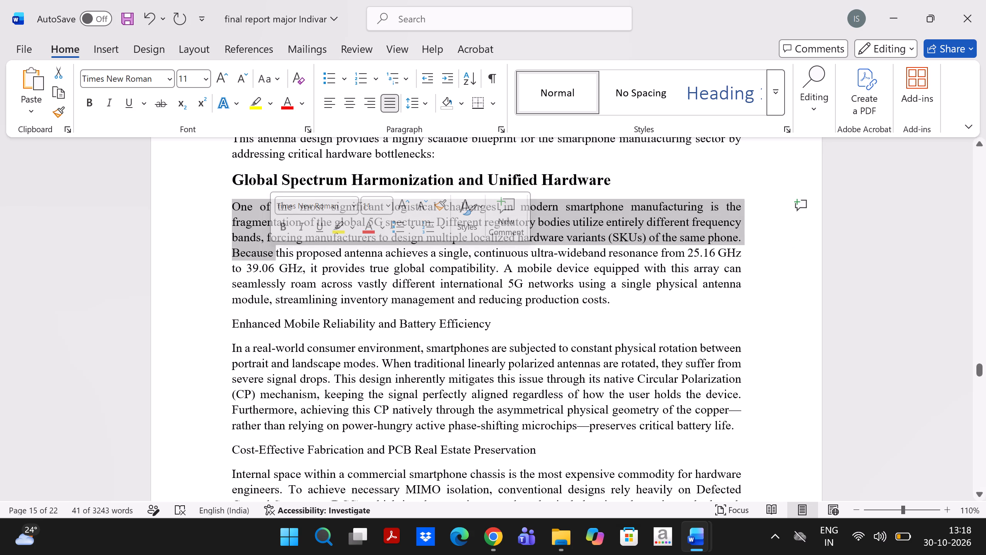
left_click(196, 230)
scroll(196, 230, "up", 1)
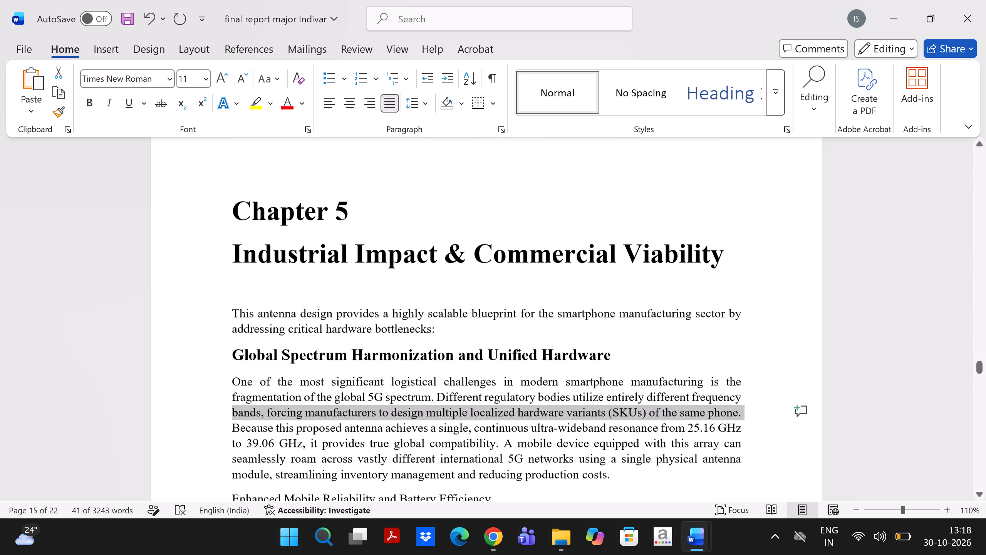
left_click_drag(233, 315, 435, 332)
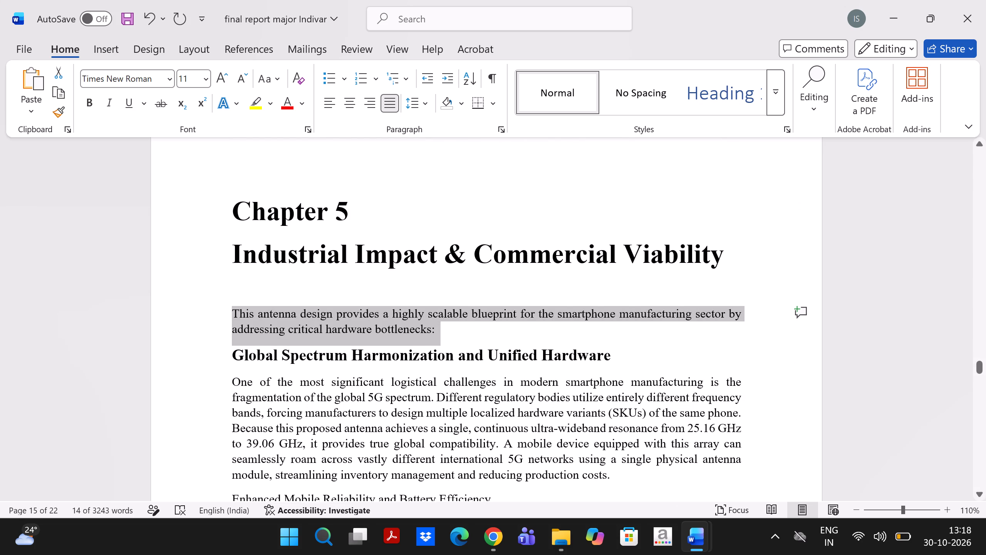
left_click(556, 288)
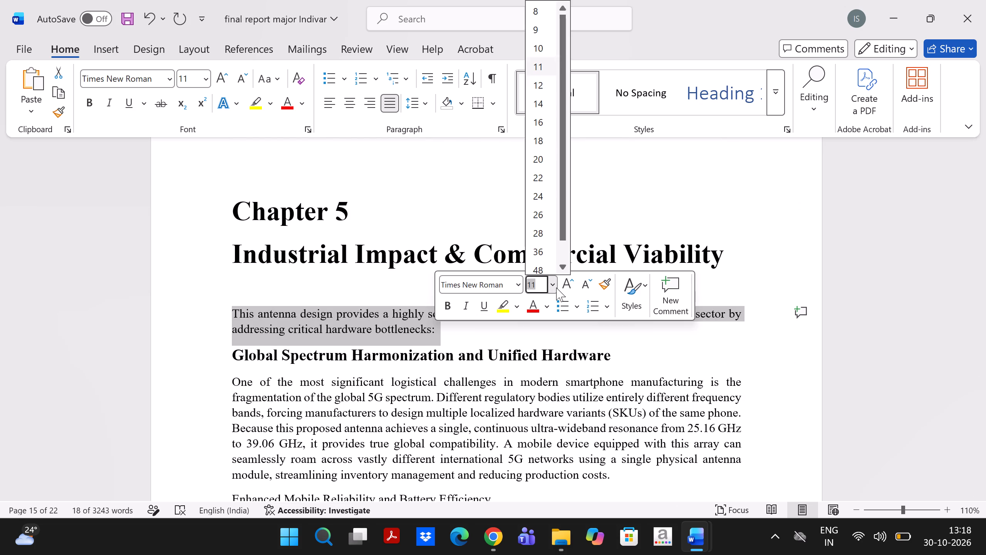
left_click(550, 89)
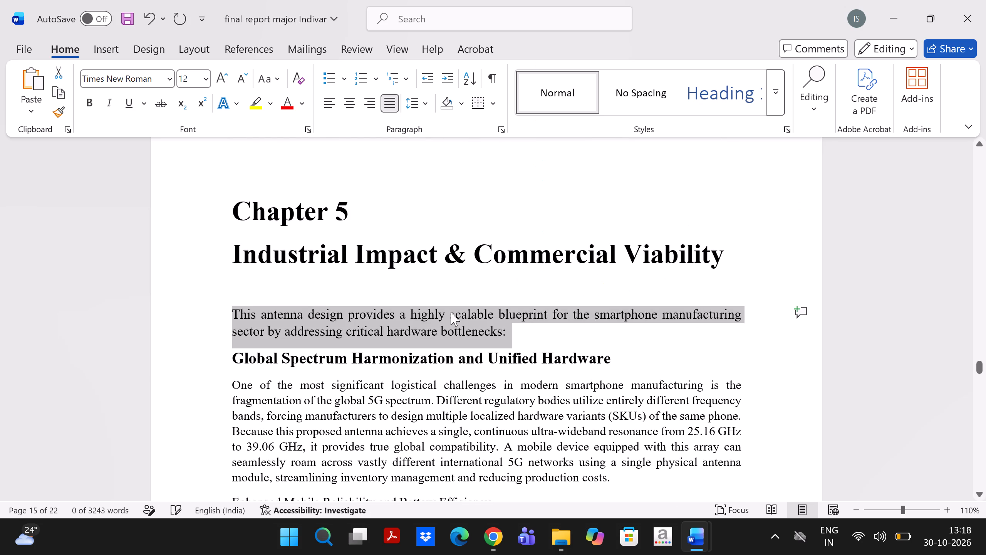
Set the whole paragraph under "Global Spectrum Harmonization and Unified Hardware" to 12 pt.
scroll(451, 312, "down", 3)
scroll(451, 312, "up", 1)
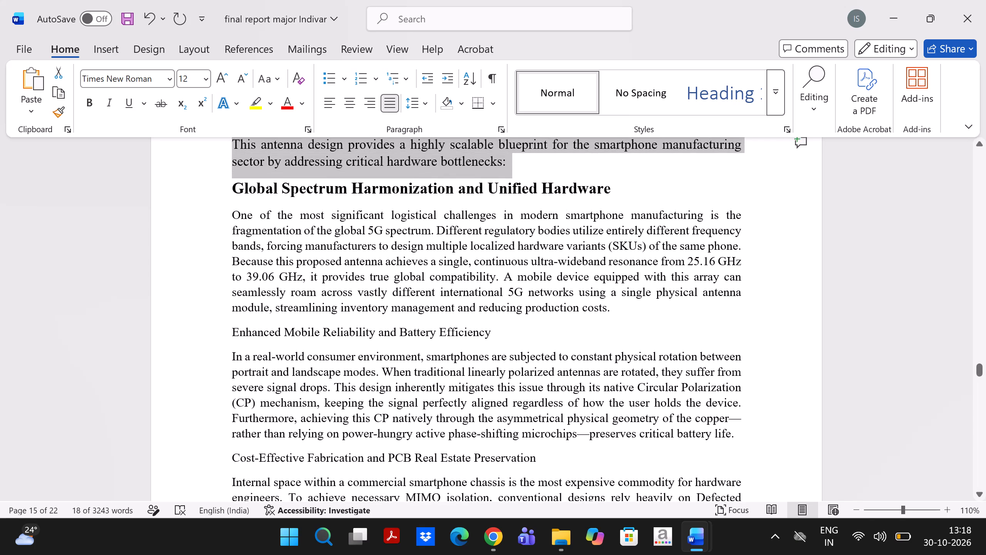
left_click_drag(230, 217, 595, 324)
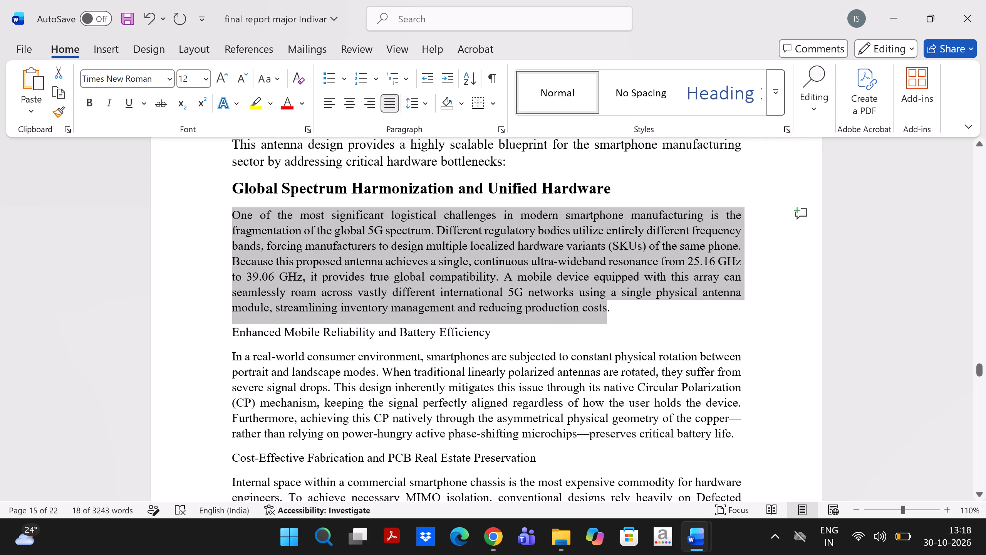
left_click_drag(595, 324, 610, 313)
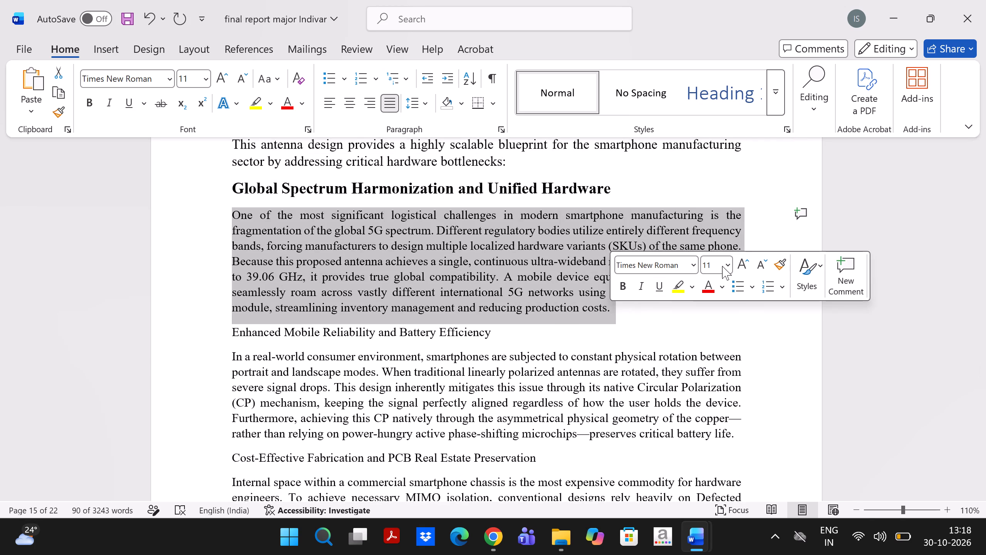
left_click(724, 266)
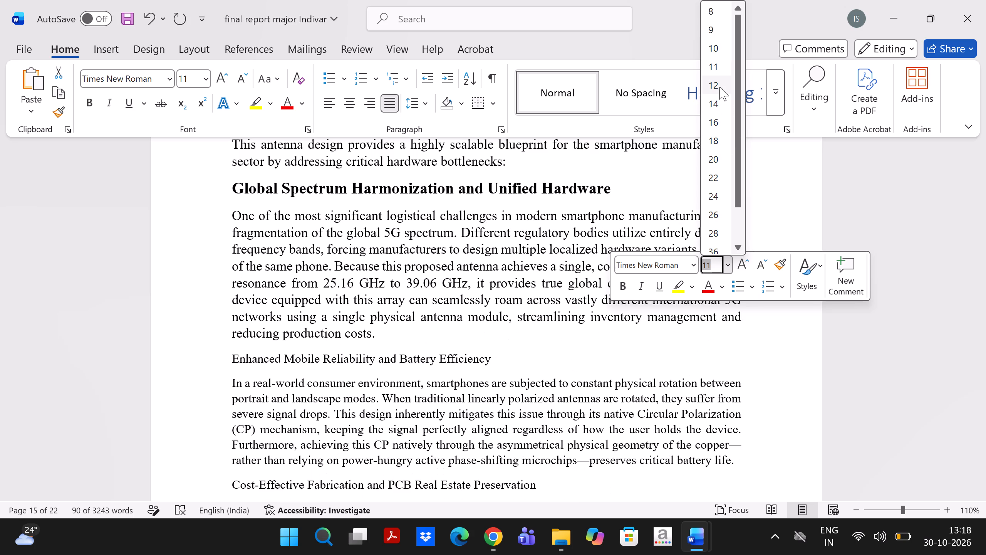
left_click(719, 87)
Format the subheading "Enhanced Mobile Reliability and Battery Efficiency" as 14 pt bold.
scroll(450, 358, "down", 1)
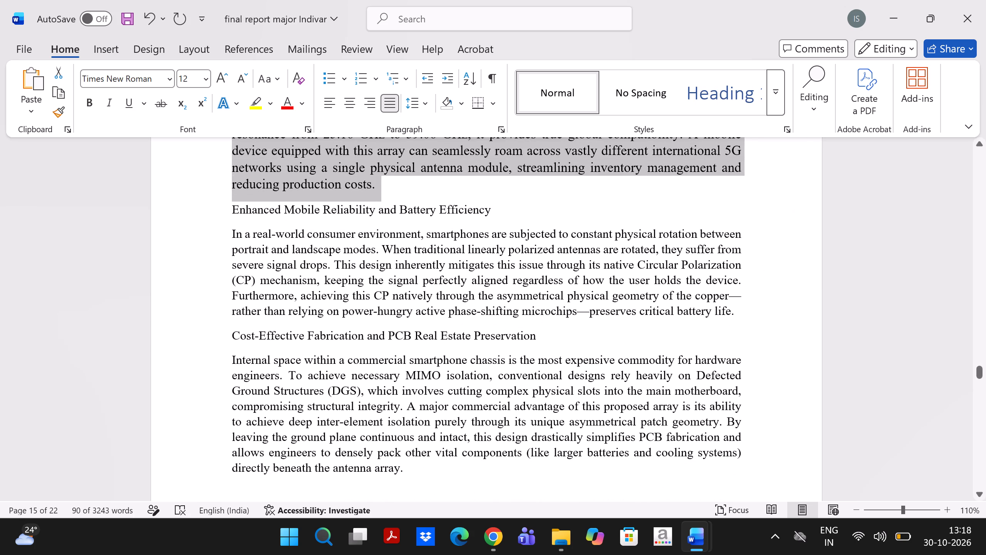
left_click_drag(228, 210, 498, 219)
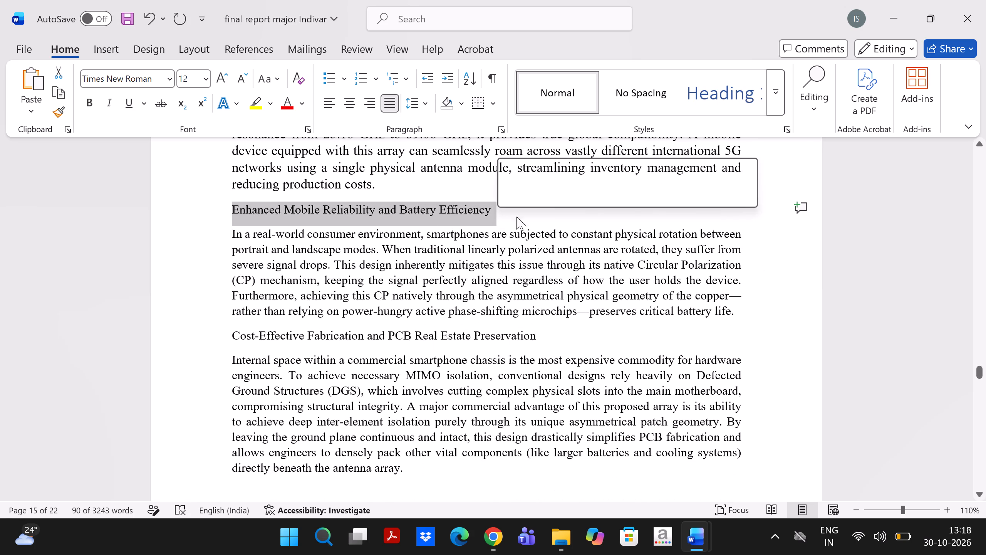
left_click(620, 165)
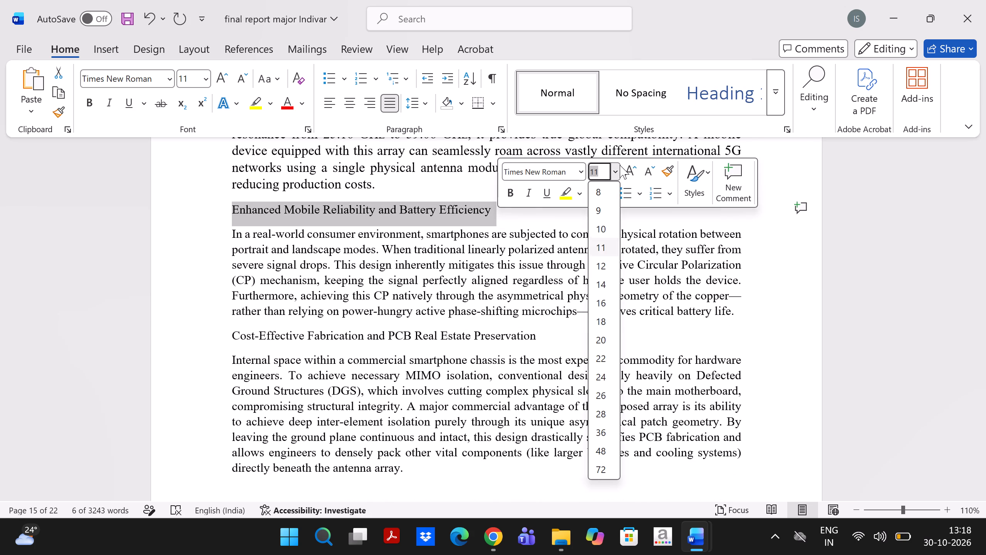
left_click(601, 281)
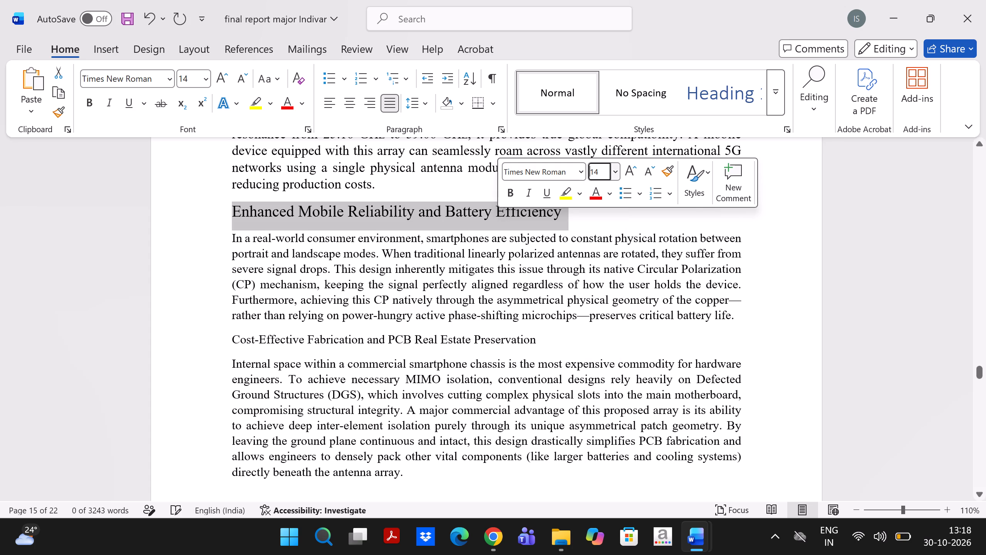
left_click(511, 190)
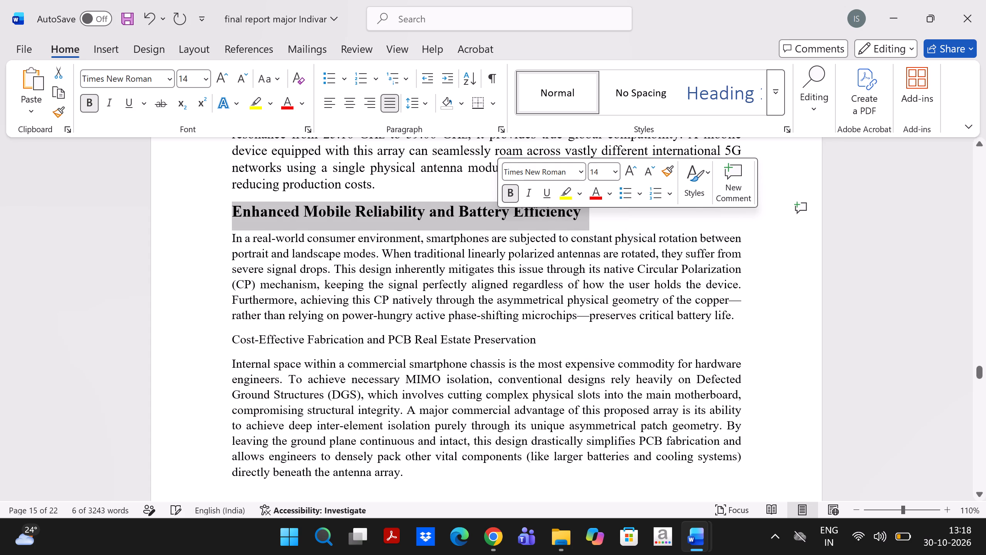
Set the whole paragraph under "Enhanced Mobile Reliability and Battery Efficiency" to 12 pt.
scroll(333, 311, "down", 1)
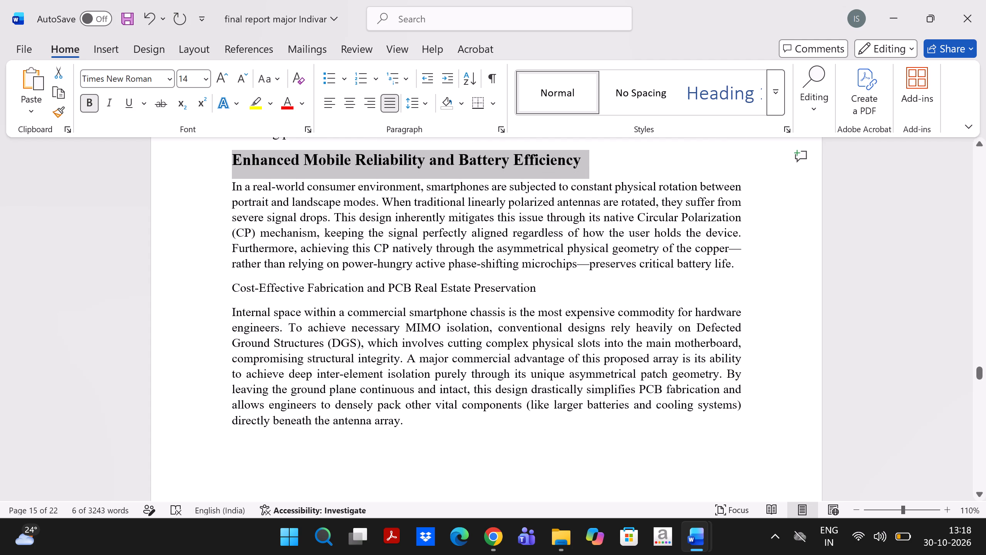
left_click_drag(231, 190, 434, 248)
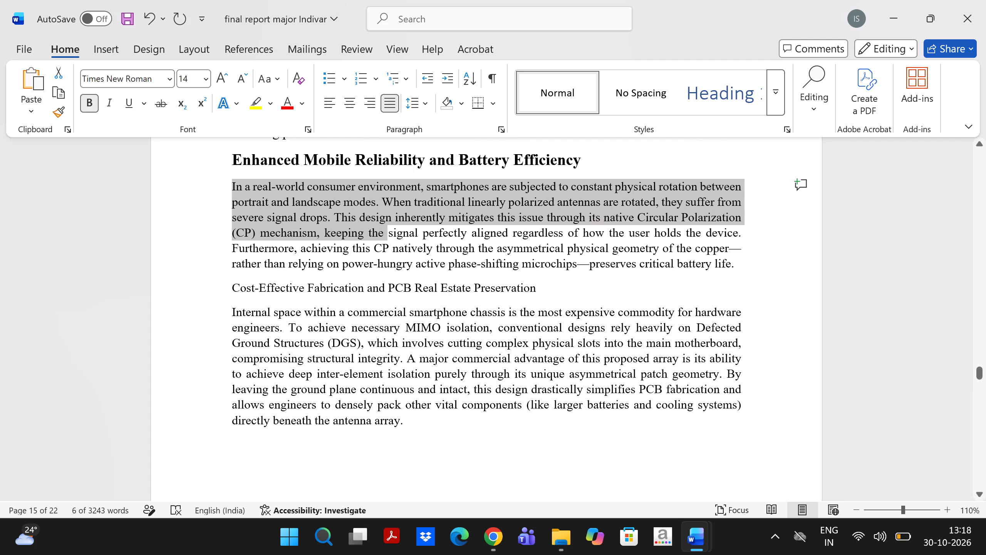
left_click_drag(434, 248, 795, 269)
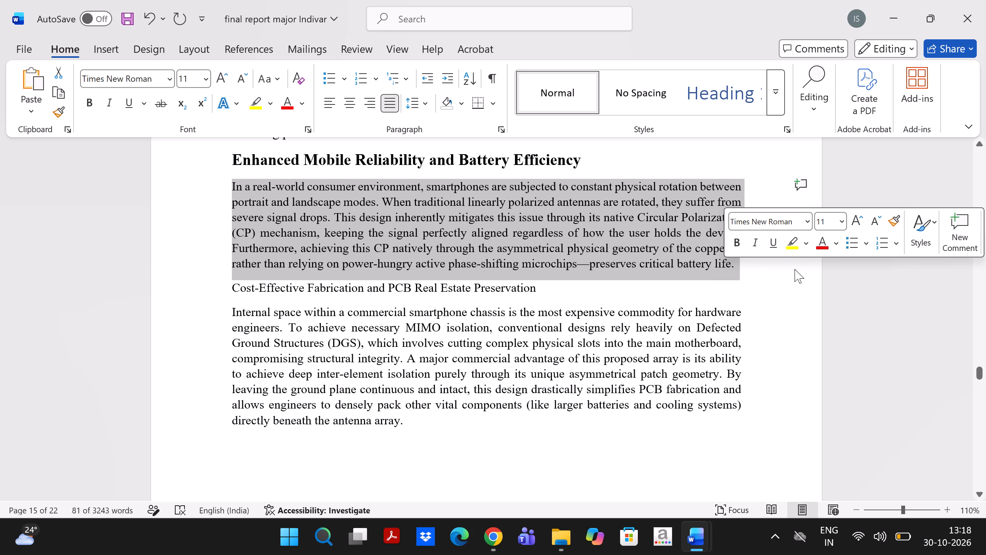
left_click(843, 224)
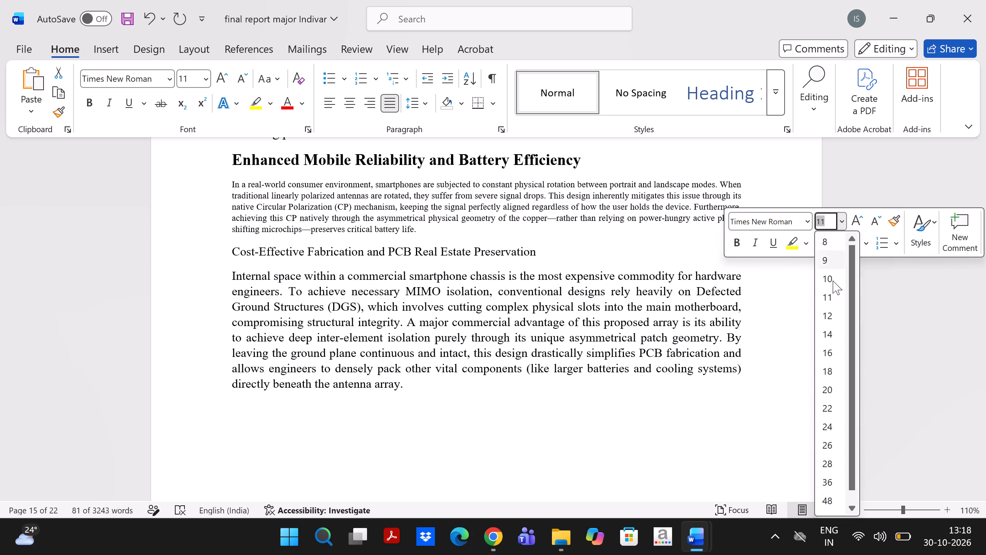
left_click(823, 314)
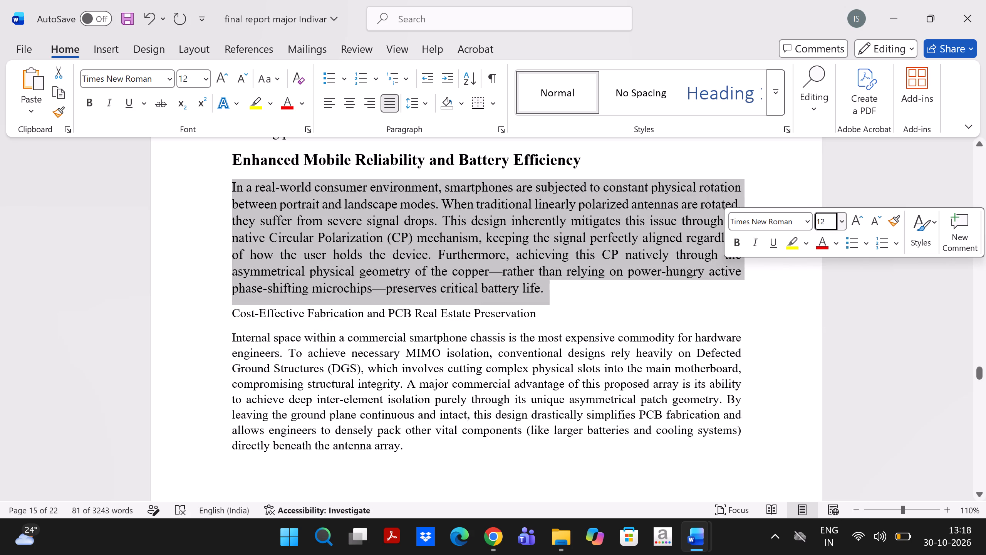
Make the subheading "Cost-Effective Fabrication and PCB Real Estate Preservation" bold.
left_click_drag(230, 310, 542, 320)
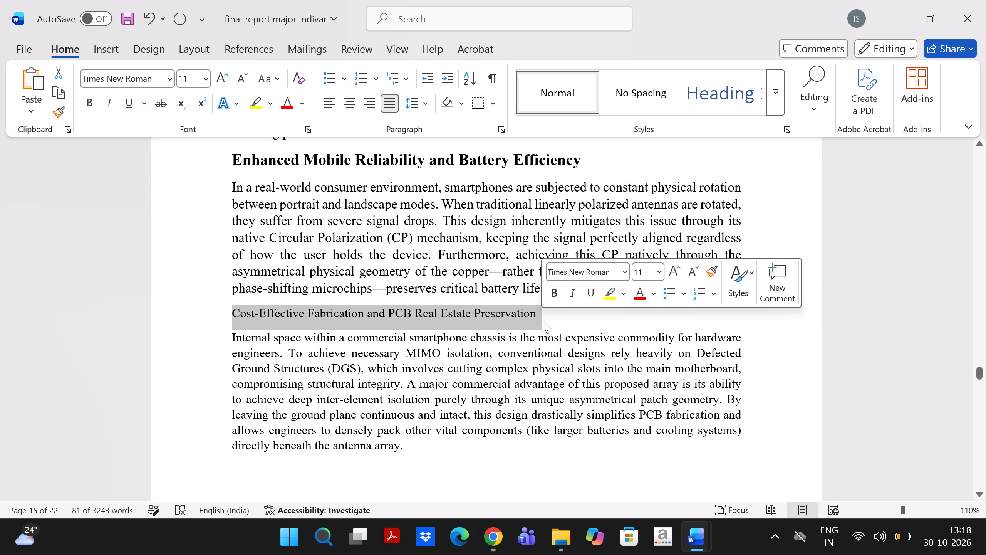
left_click(556, 290)
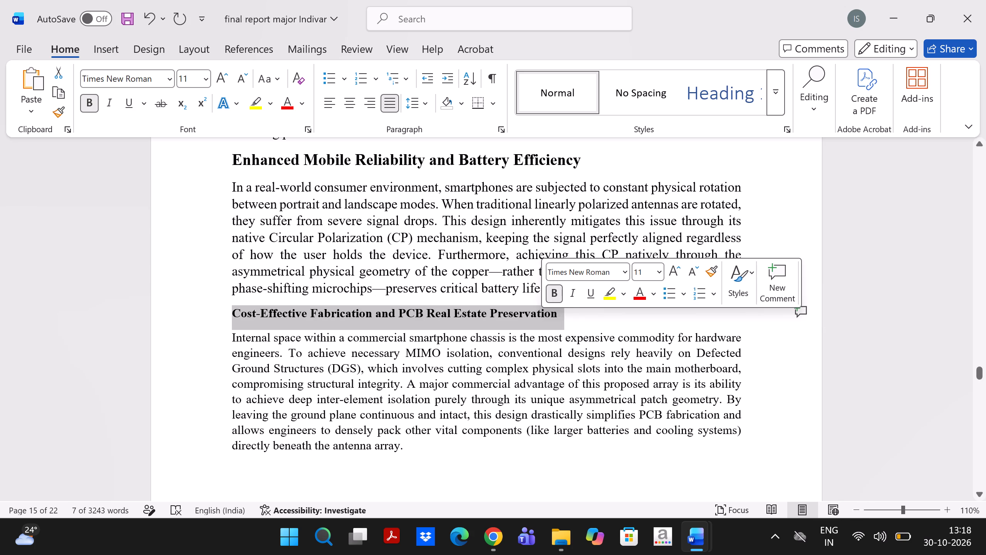
Set the paragraph under "Cost-Effective Fabrication and PCB Real Estate Preservation" to 12 pt.
left_click_drag(231, 340, 349, 409)
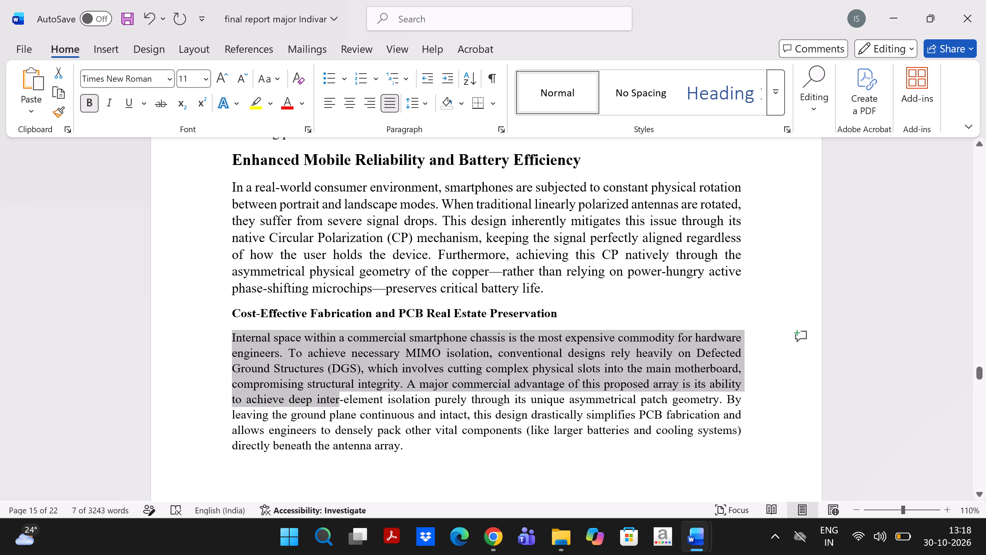
left_click_drag(349, 409, 406, 496)
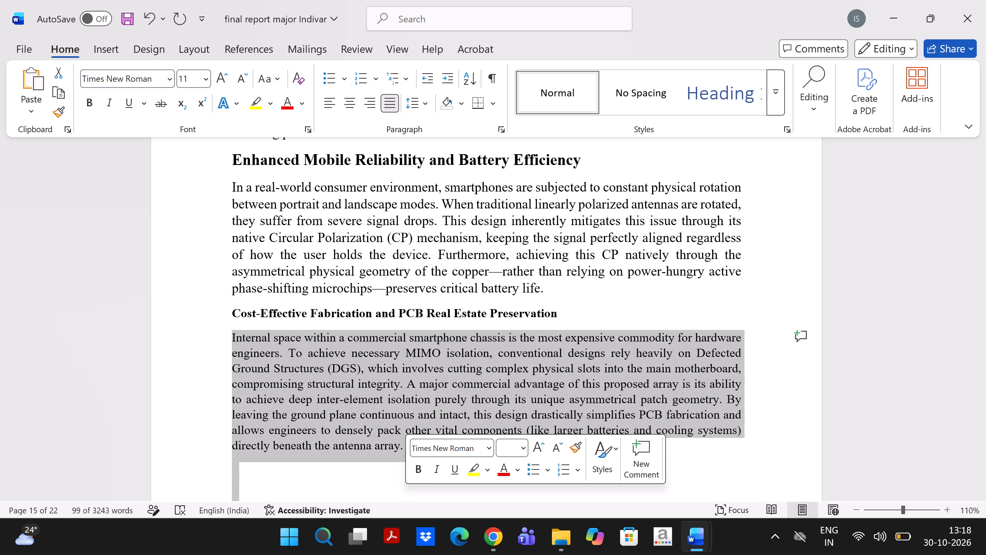
left_click(519, 451)
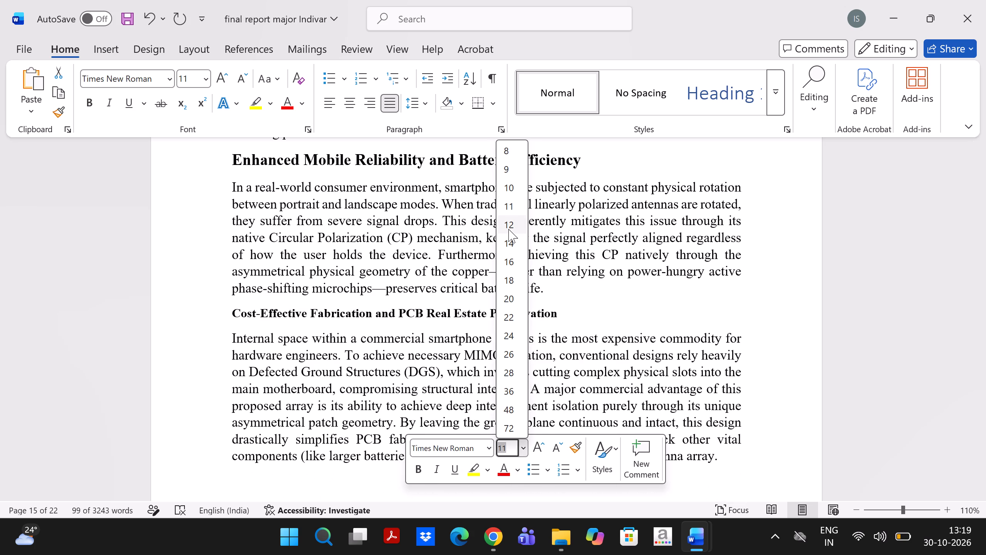
left_click(508, 229)
Compare the heading and paragraph formatting of Chapters 4 and 5, checking the font size of Chapter 5's first two subheadings.
scroll(378, 402, "down", 2)
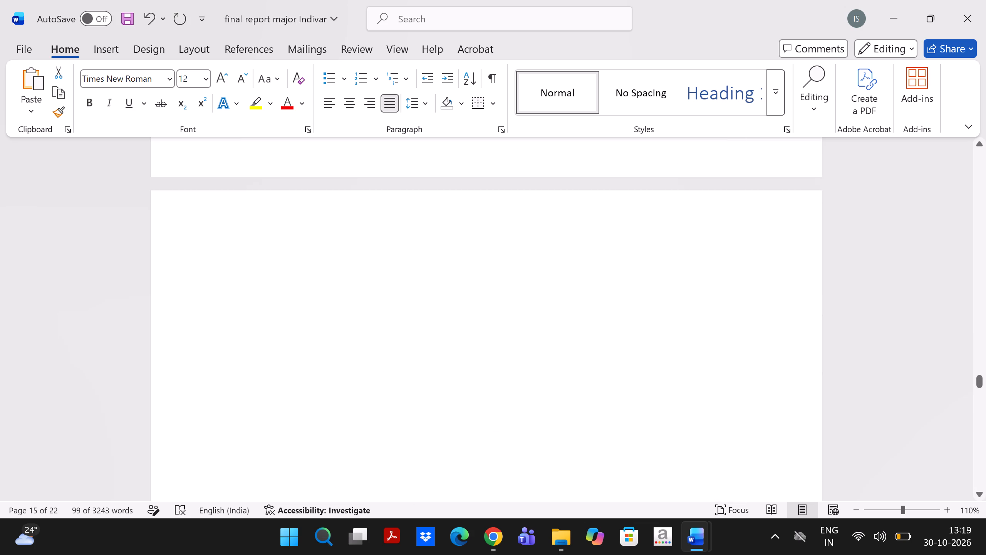
scroll(378, 402, "down", 2)
scroll(378, 402, "up", 3)
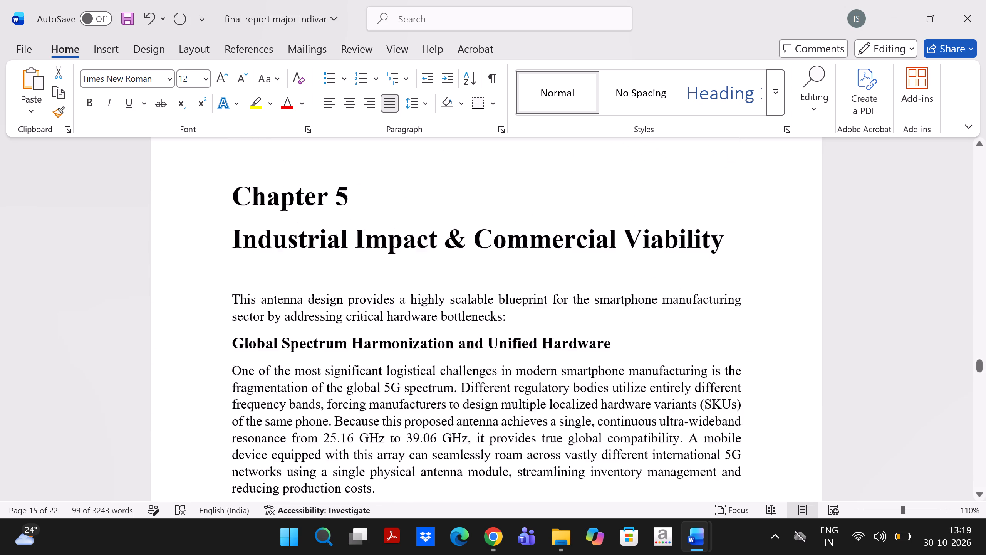
scroll(378, 402, "up", 4)
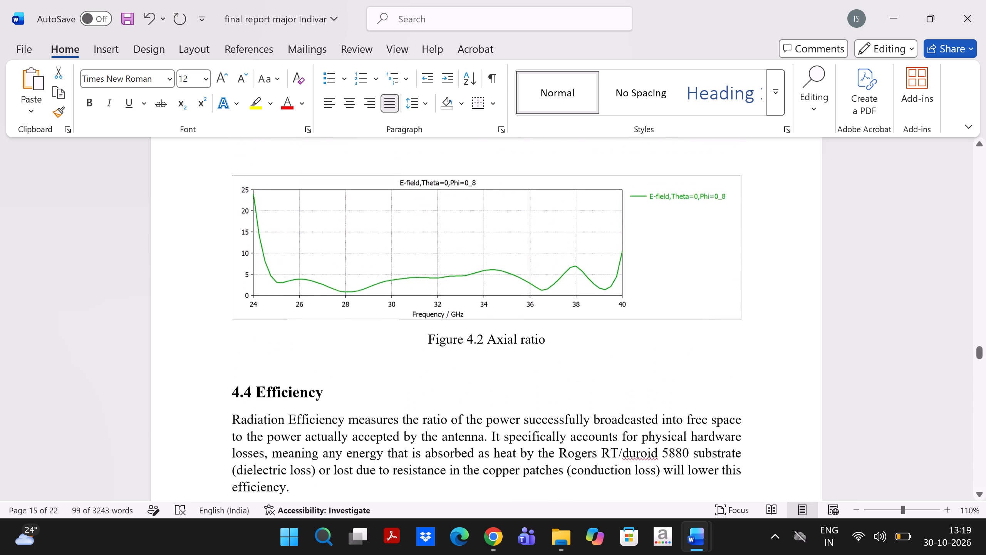
scroll(378, 402, "up", 3)
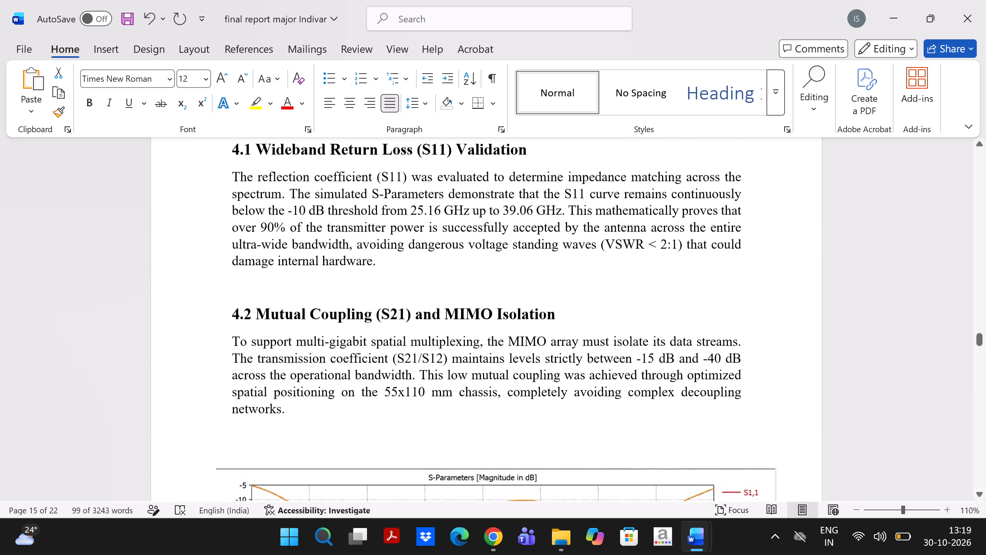
scroll(378, 402, "up", 1)
scroll(378, 402, "down", 4)
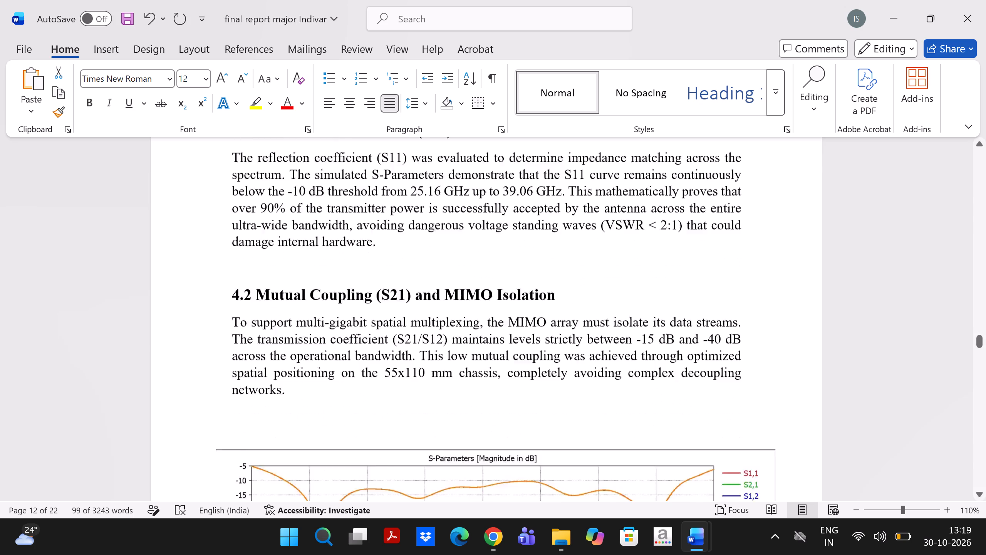
scroll(378, 402, "down", 8)
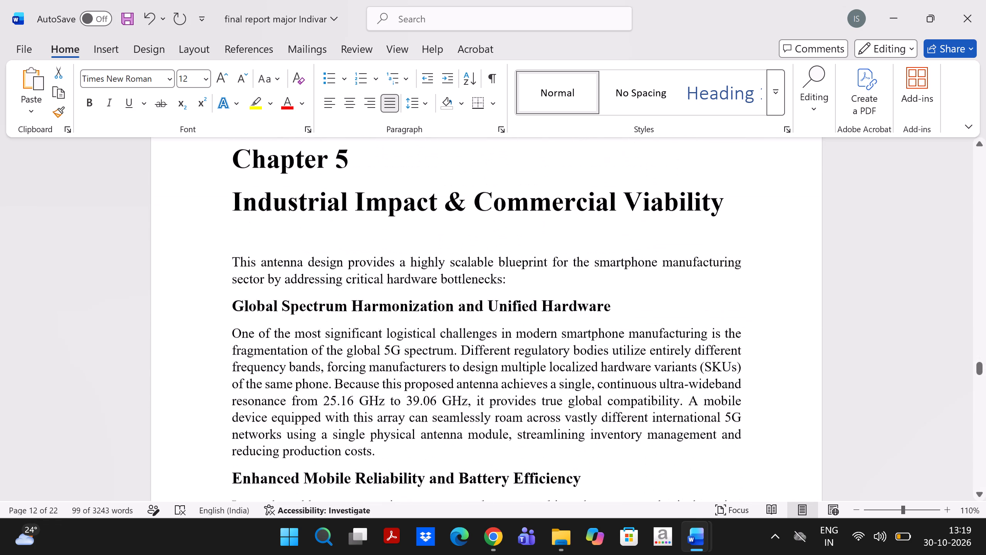
scroll(378, 402, "down", 3)
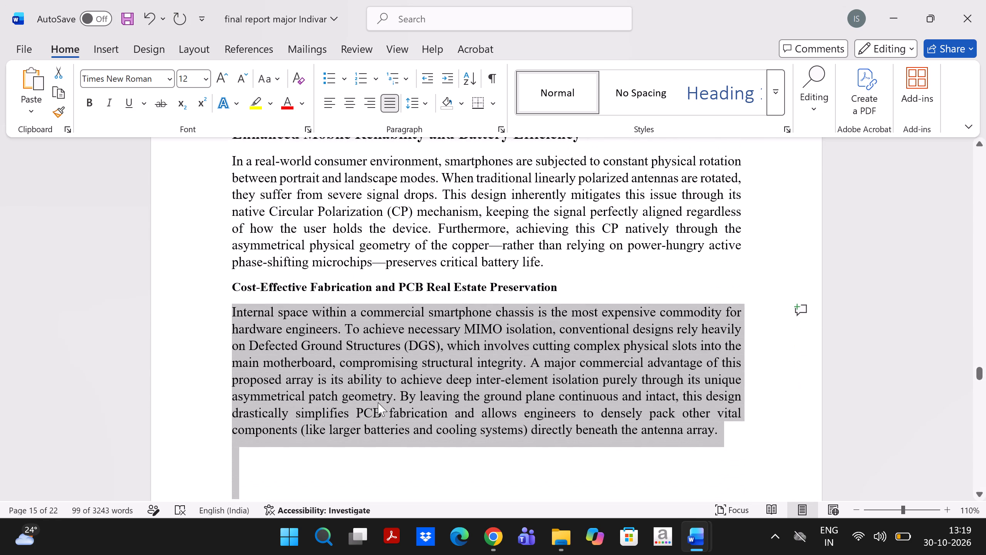
scroll(392, 315, "up", 1)
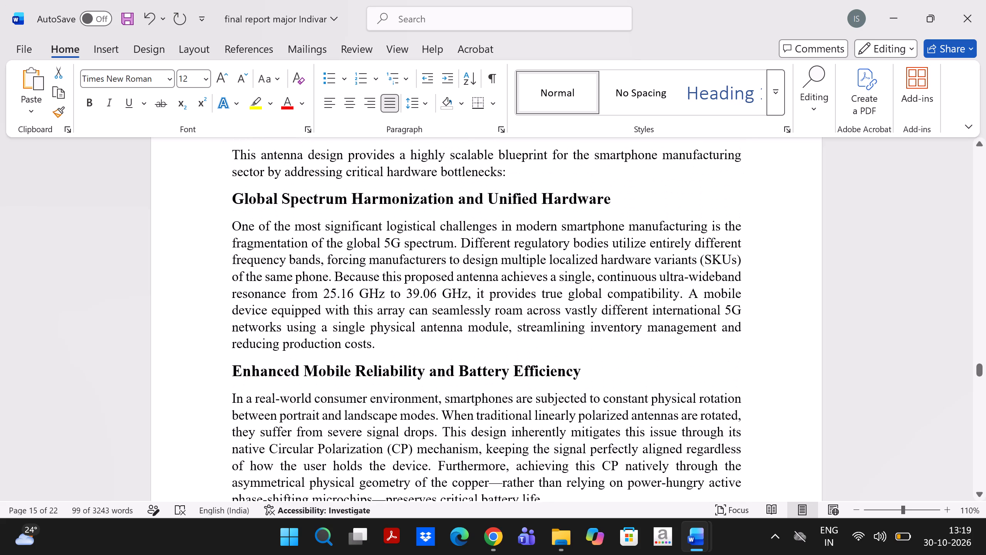
left_click_drag(610, 201, 394, 201)
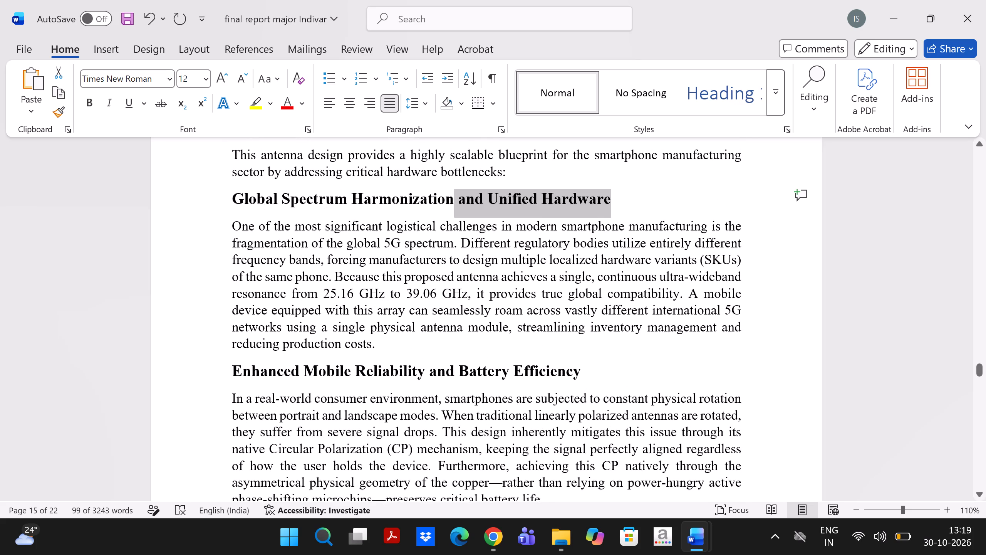
left_click_drag(394, 201, 224, 203)
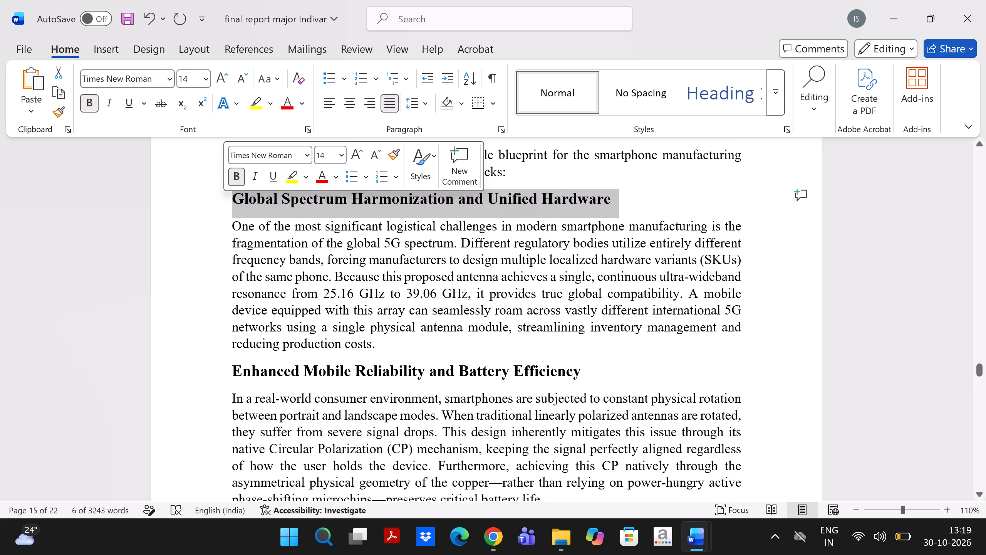
left_click_drag(637, 375, 235, 365)
Set the subheading "Cost-Effective Fabrication and PCB Real Estate Preservation" to 14 pt.
scroll(235, 365, "down", 2)
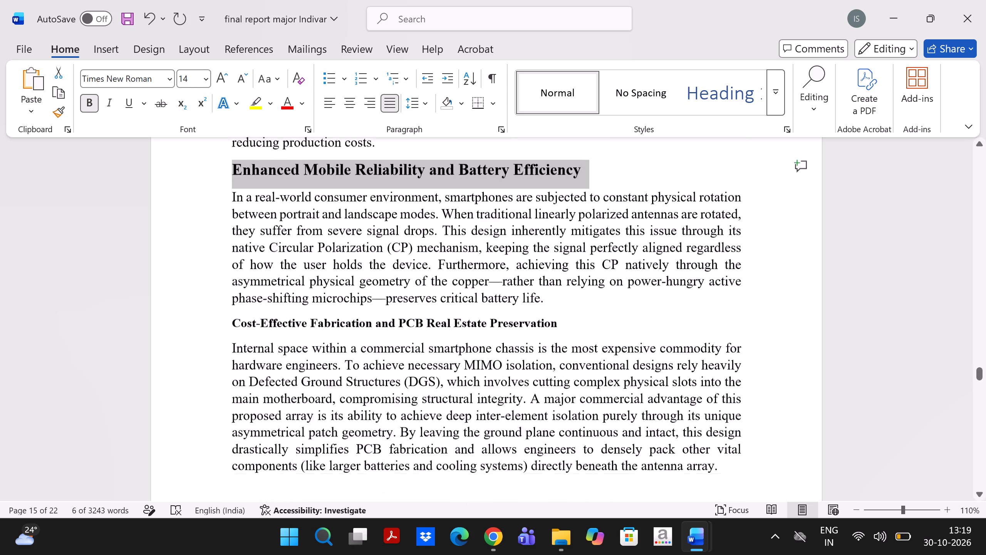
scroll(235, 365, "down", 1)
left_click_drag(568, 191, 341, 192)
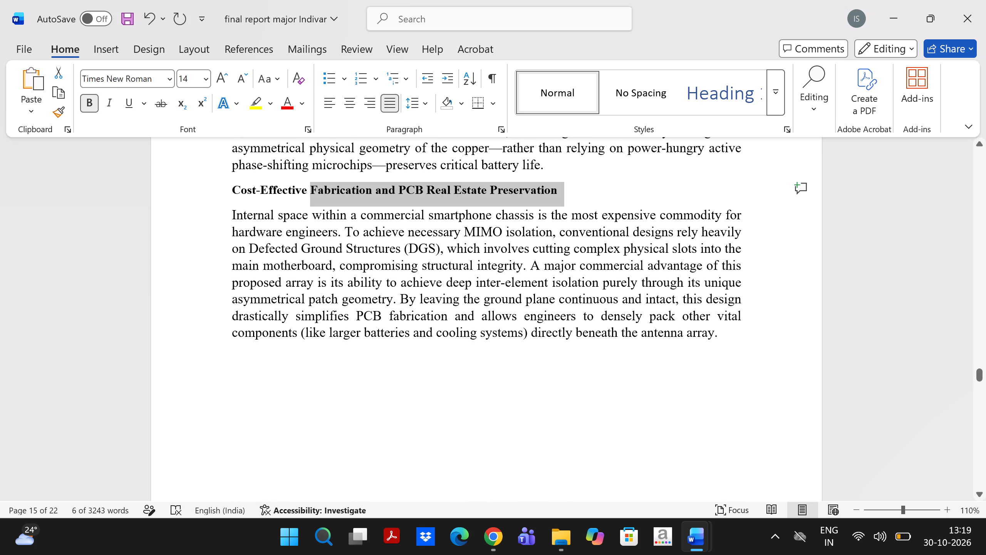
left_click_drag(341, 192, 230, 198)
left_click(346, 151)
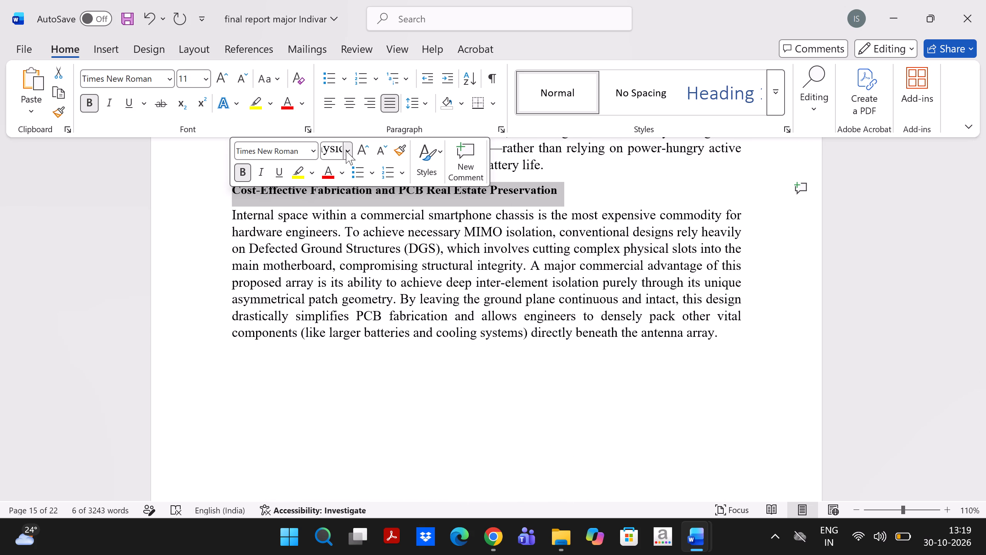
left_click(339, 267)
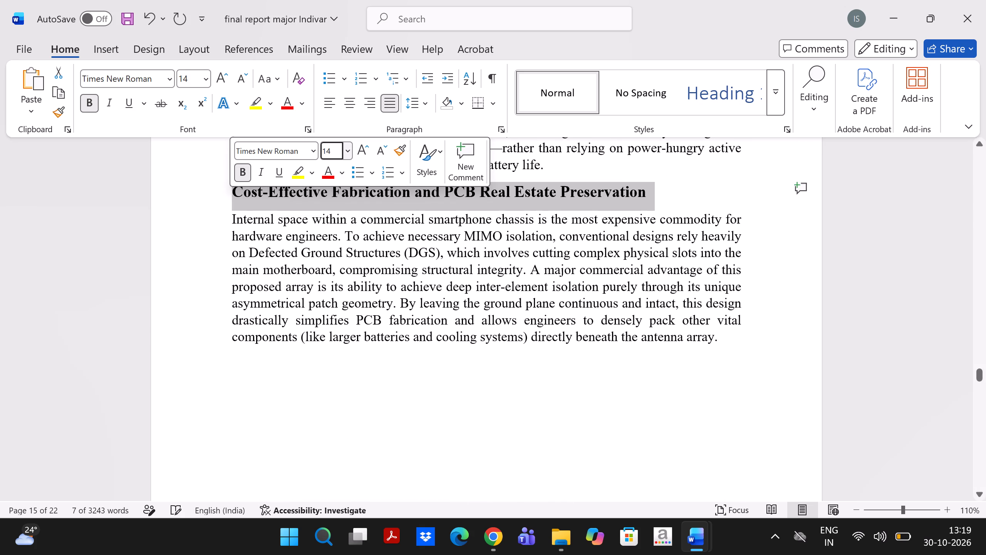
left_click_drag(339, 270, 312, 270)
left_click(451, 422)
Review the report's front matter and the chapter, section and page number entries on the Contents page.
scroll(451, 422, "down", 1)
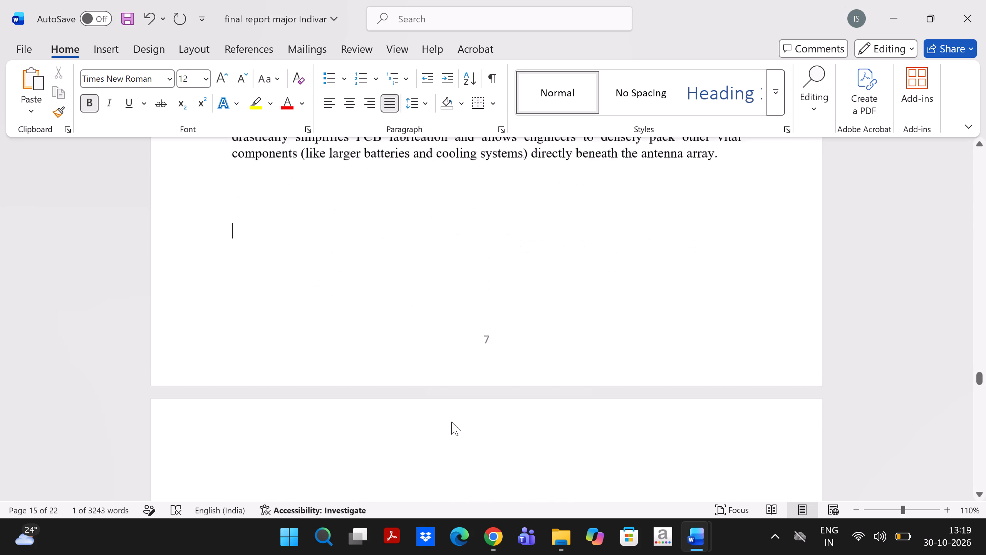
scroll(451, 422, "down", 2)
scroll(451, 422, "up", 4)
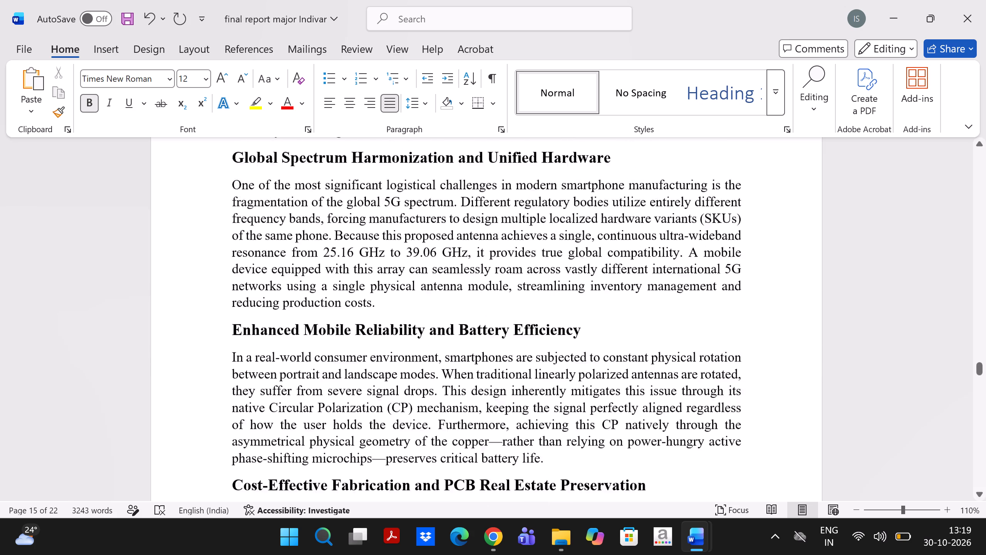
scroll(451, 422, "up", 20)
scroll(451, 422, "up", 20)
scroll(451, 422, "up", 12)
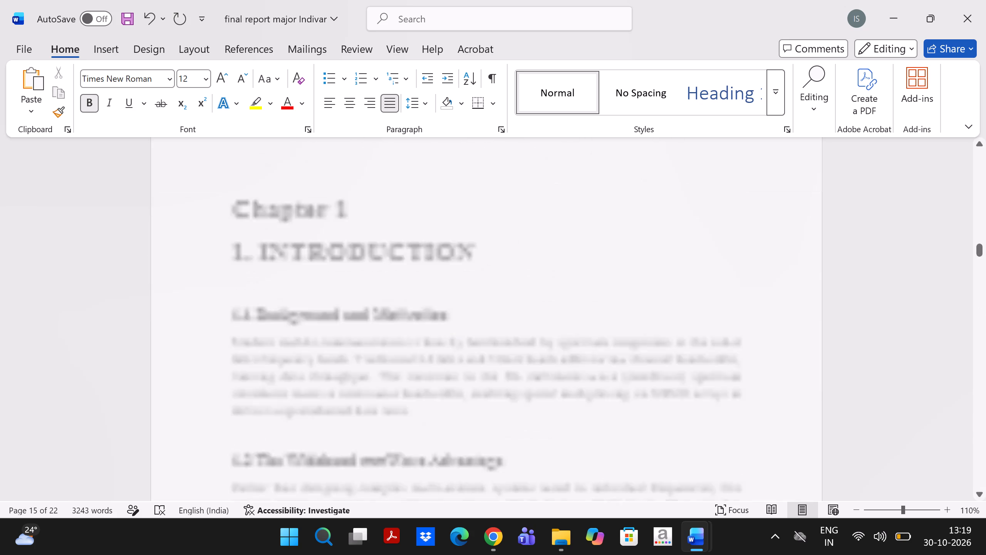
scroll(451, 422, "up", 4)
scroll(451, 422, "down", 6)
scroll(451, 422, "up", 20)
scroll(451, 422, "up", 20)
scroll(451, 422, "down", 7)
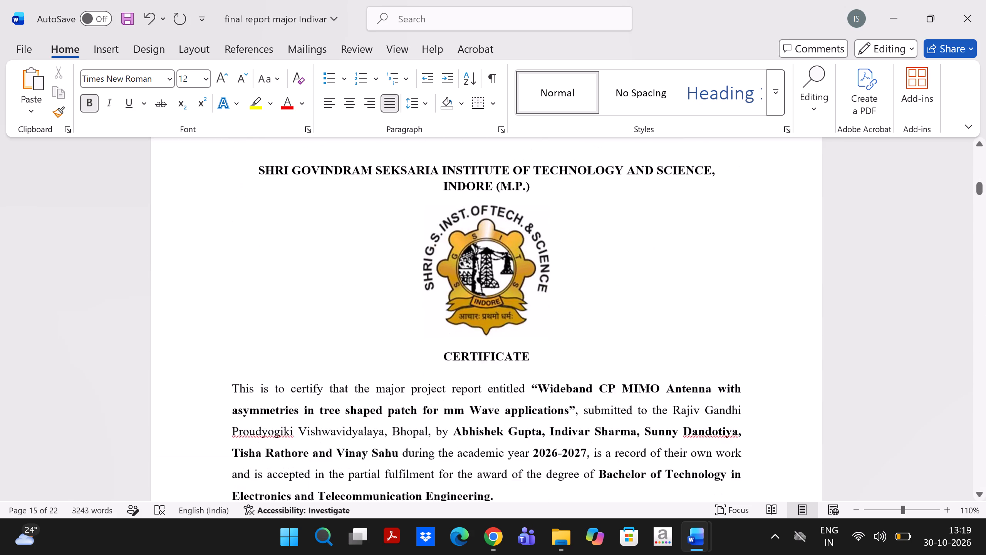
scroll(451, 422, "down", 6)
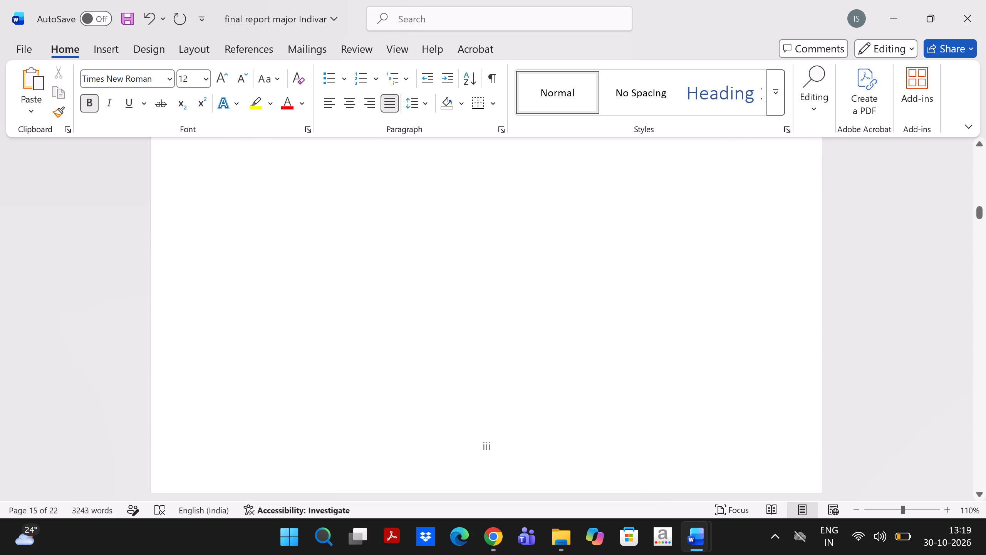
scroll(451, 422, "down", 6)
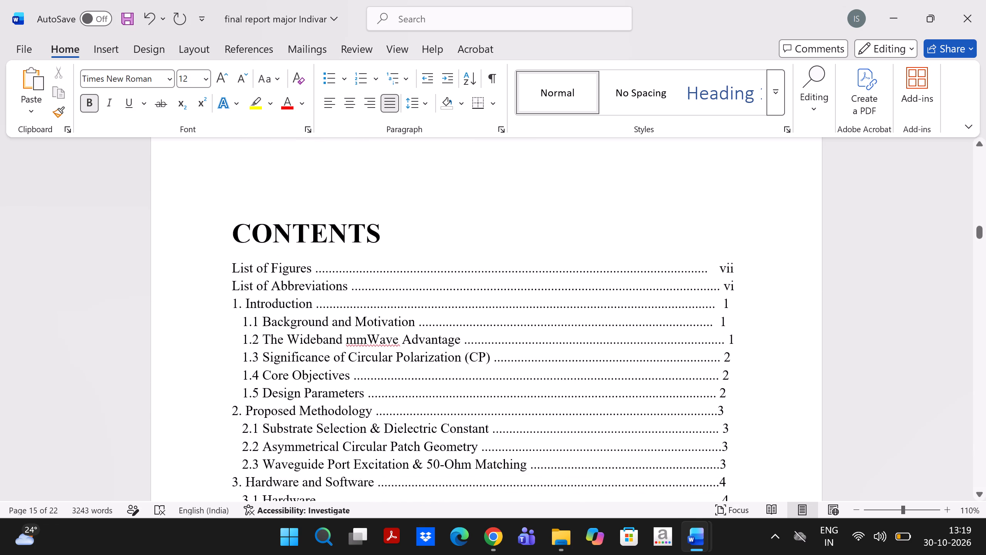
scroll(451, 422, "down", 2)
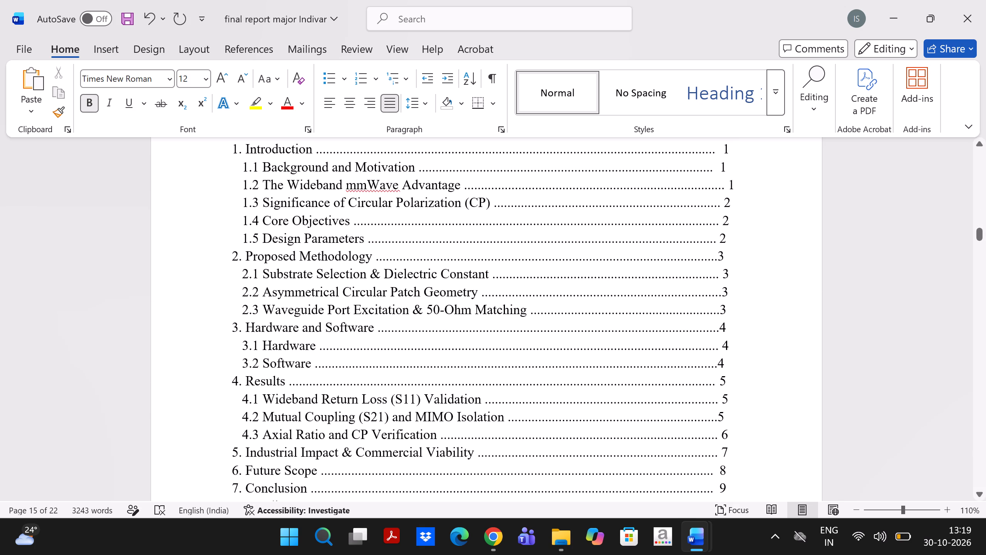
scroll(588, 457, "down", 1)
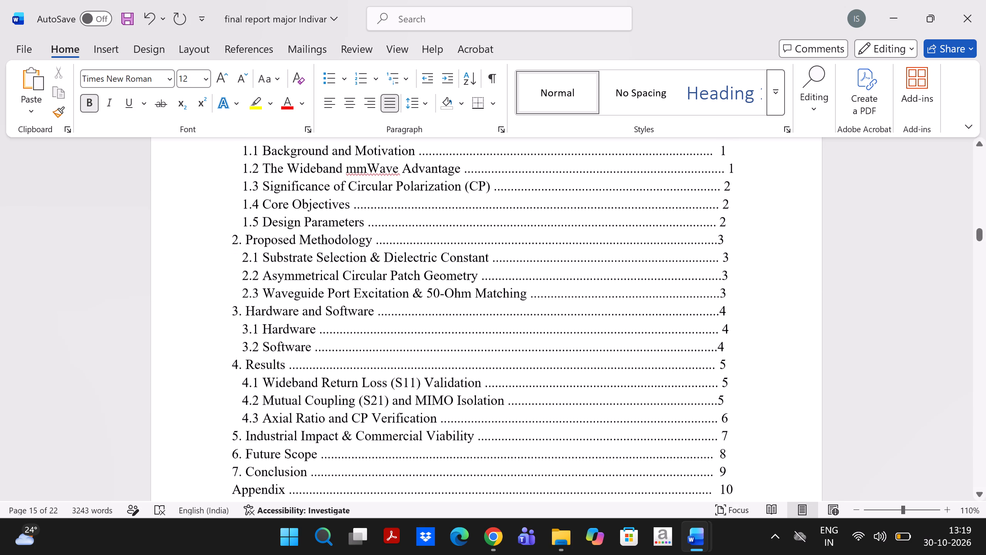
Check the page numbers where Future Scope, Conclusion and Appendix fall against the Contents entries.
scroll(588, 457, "down", 14)
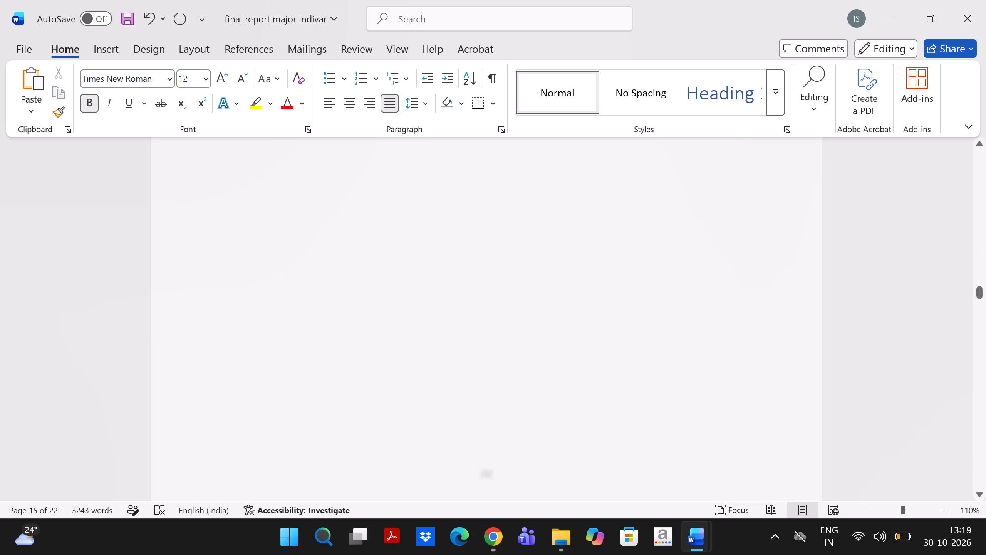
scroll(588, 457, "down", 5)
scroll(588, 457, "up", 5)
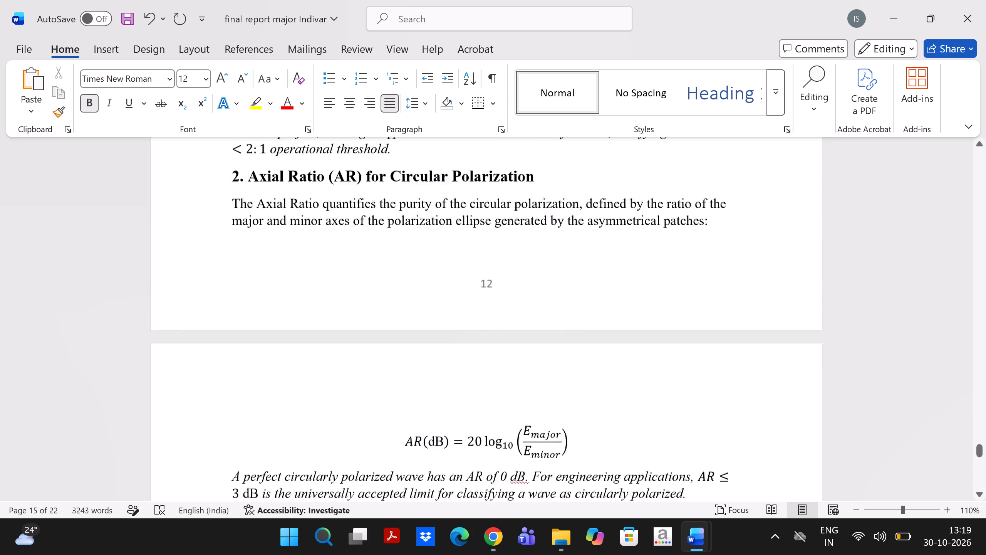
scroll(588, 457, "up", 5)
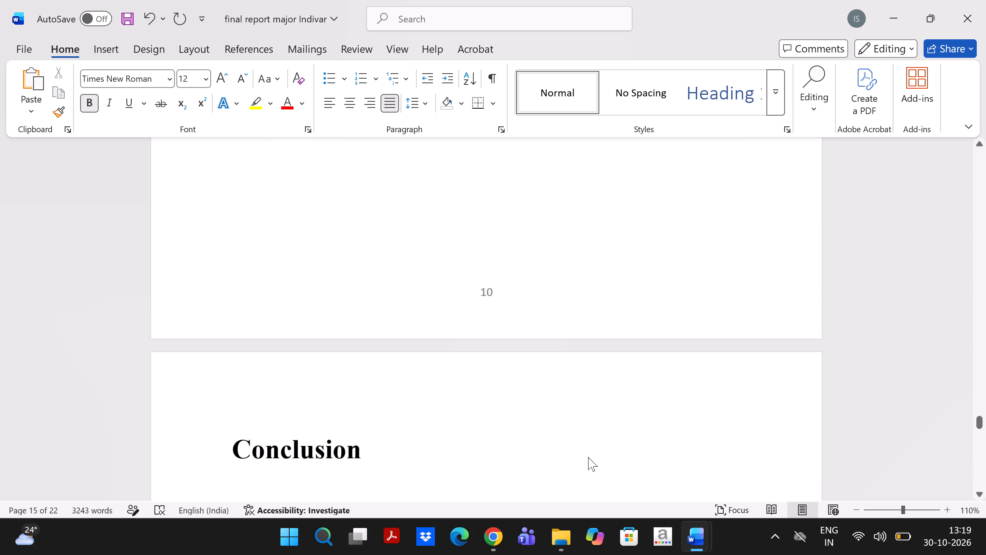
scroll(588, 457, "up", 3)
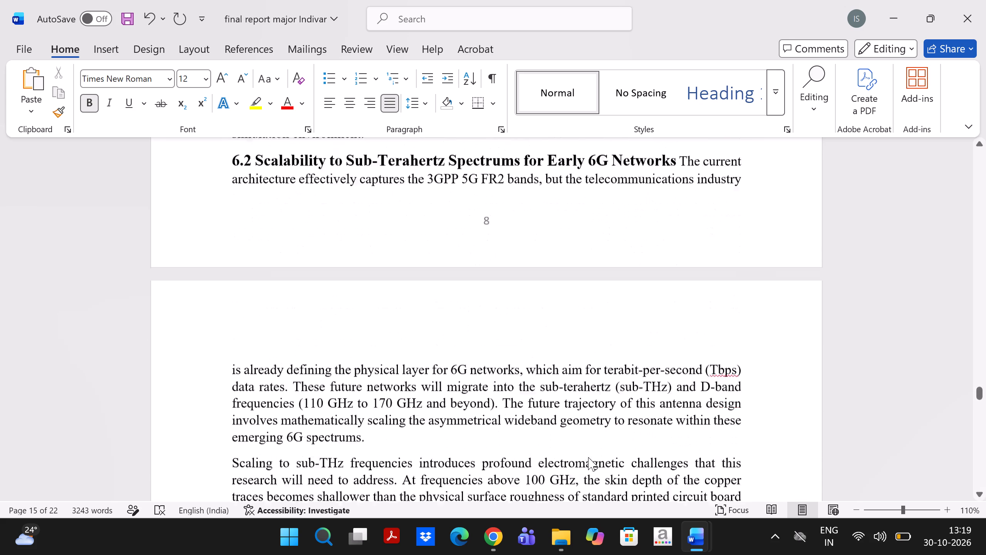
scroll(588, 457, "up", 1)
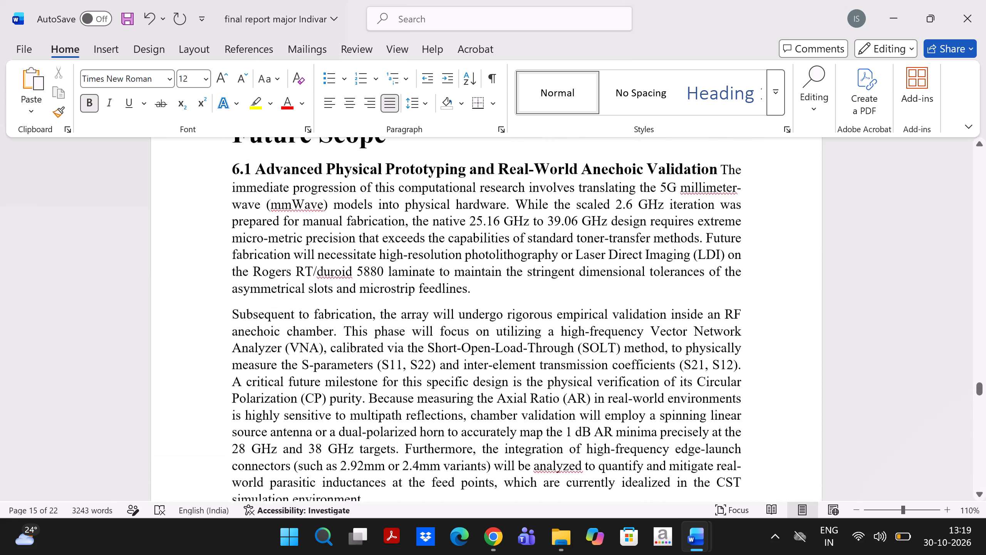
scroll(588, 457, "up", 1)
Insert an empty line before the heading "6.2 Scalability to Sub-Terahertz Spectrums for Early 6G Networks".
scroll(588, 457, "down", 1)
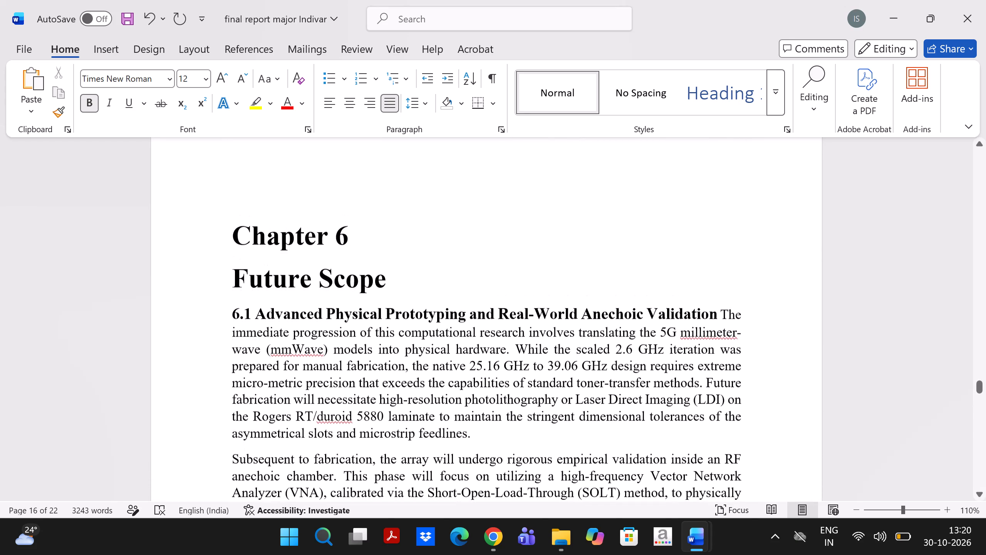
scroll(588, 457, "down", 1)
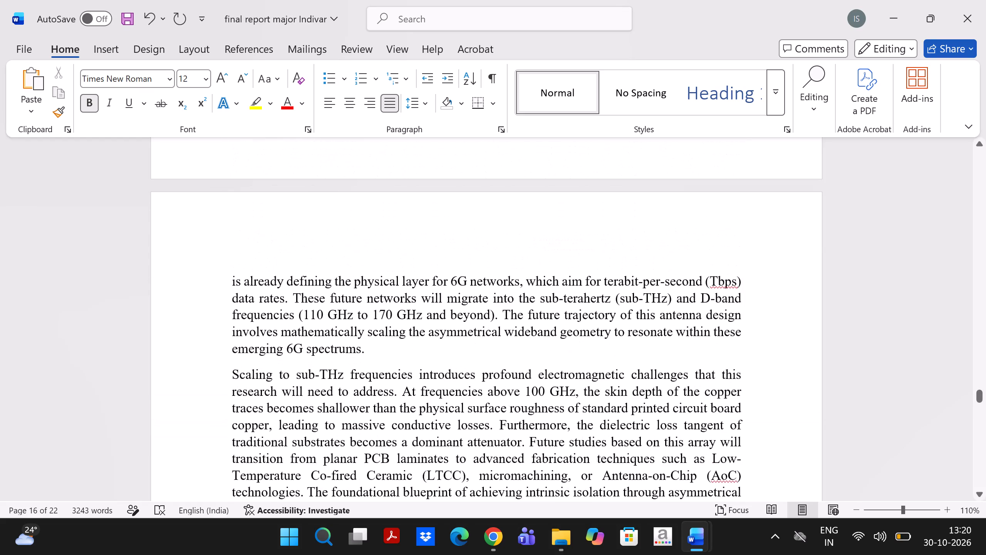
scroll(588, 457, "down", 1)
scroll(588, 457, "up", 1)
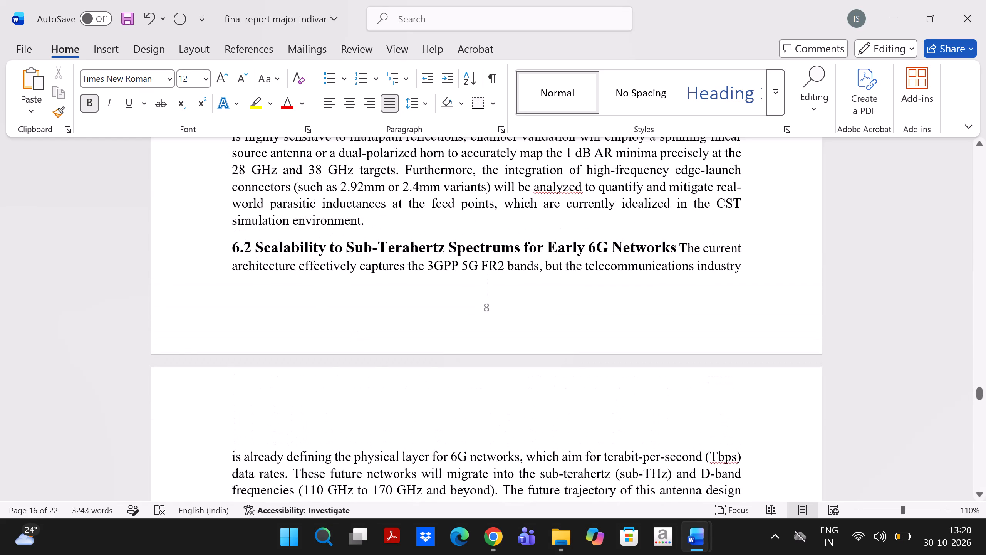
left_click(233, 249)
key("Return")
Review the rest of Chapter 6, the Conclusion and the Appendix, checking the page each one starts on.
scroll(233, 249, "down", 2)
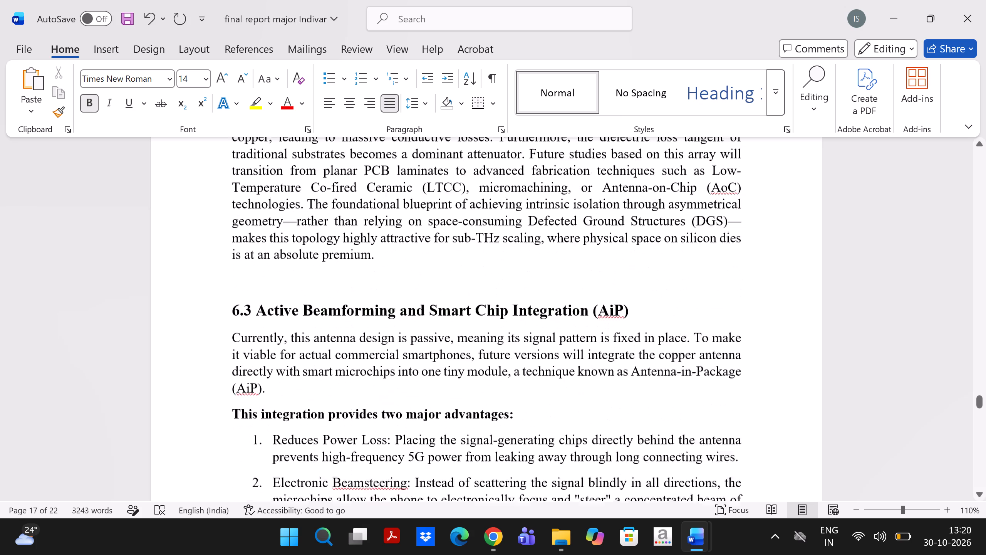
scroll(233, 249, "down", 4)
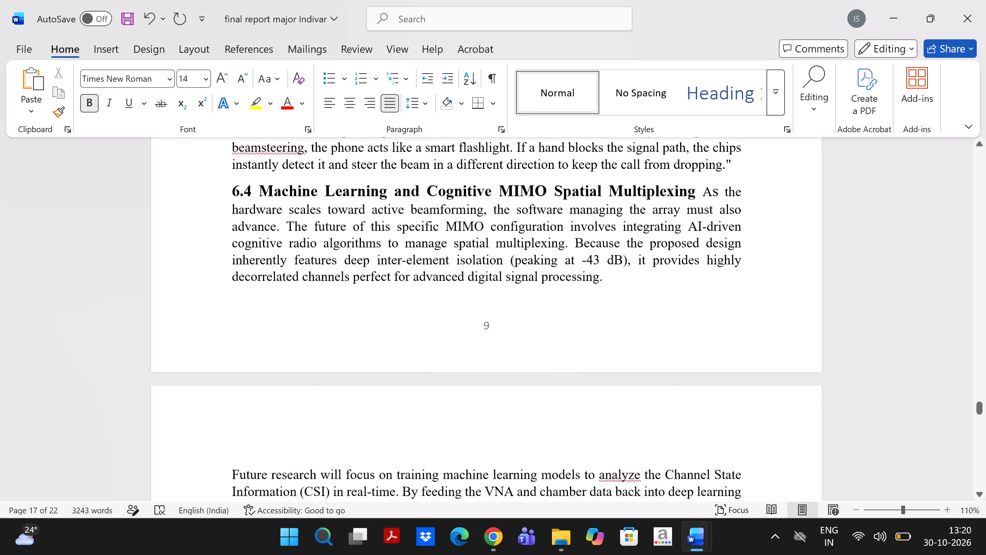
scroll(233, 249, "down", 1)
scroll(233, 249, "up", 1)
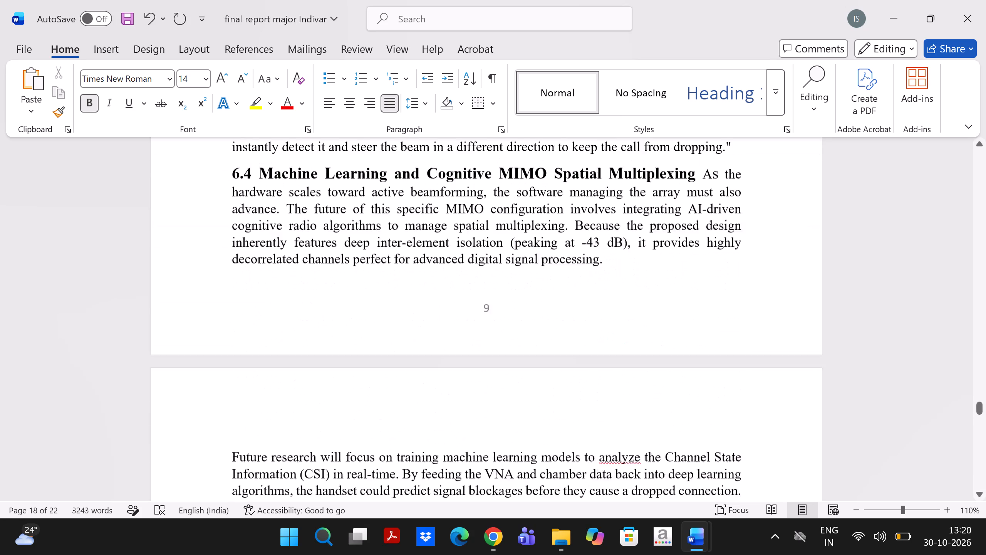
scroll(233, 249, "up", 1)
scroll(233, 249, "down", 4)
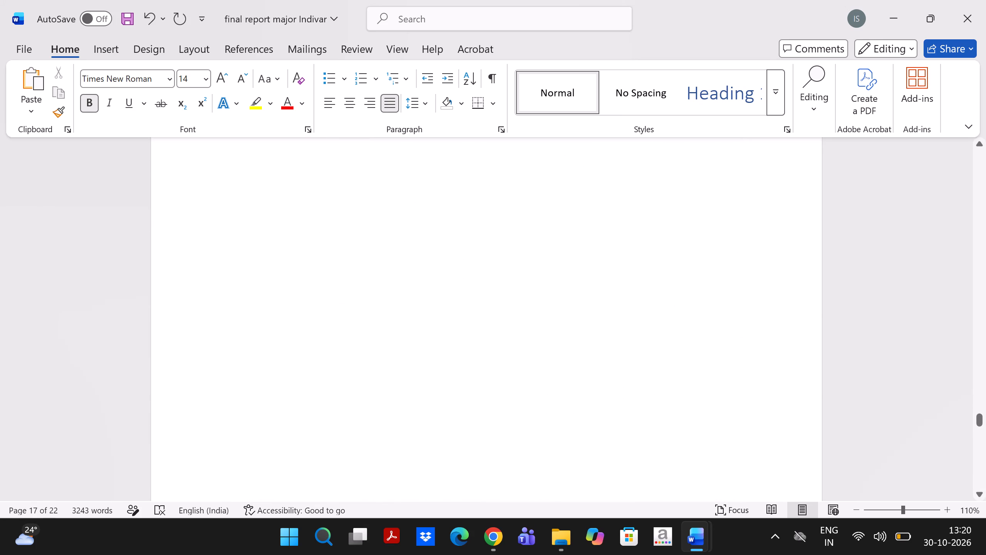
scroll(233, 249, "down", 3)
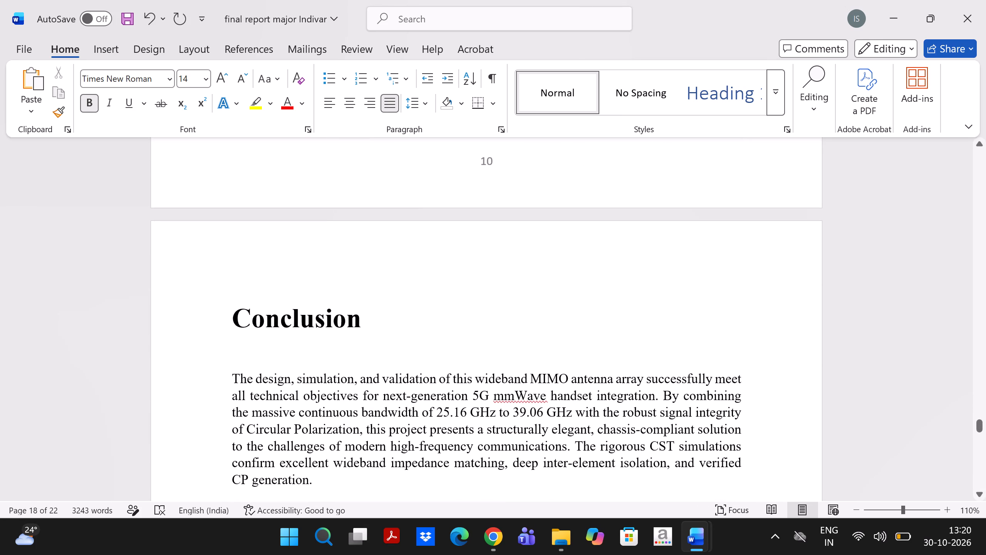
scroll(233, 249, "up", 2)
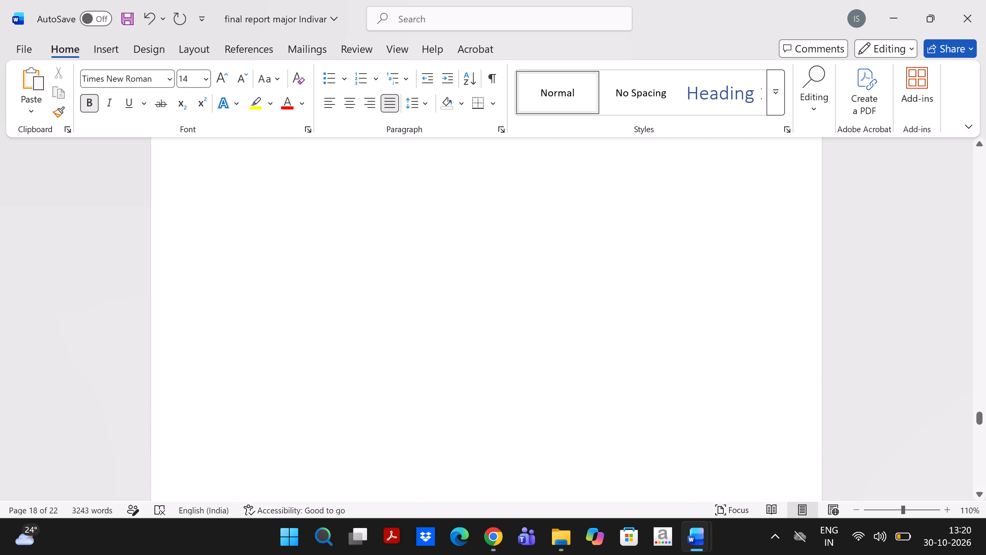
scroll(233, 249, "up", 1)
scroll(233, 249, "down", 4)
scroll(233, 249, "up", 2)
scroll(233, 249, "down", 2)
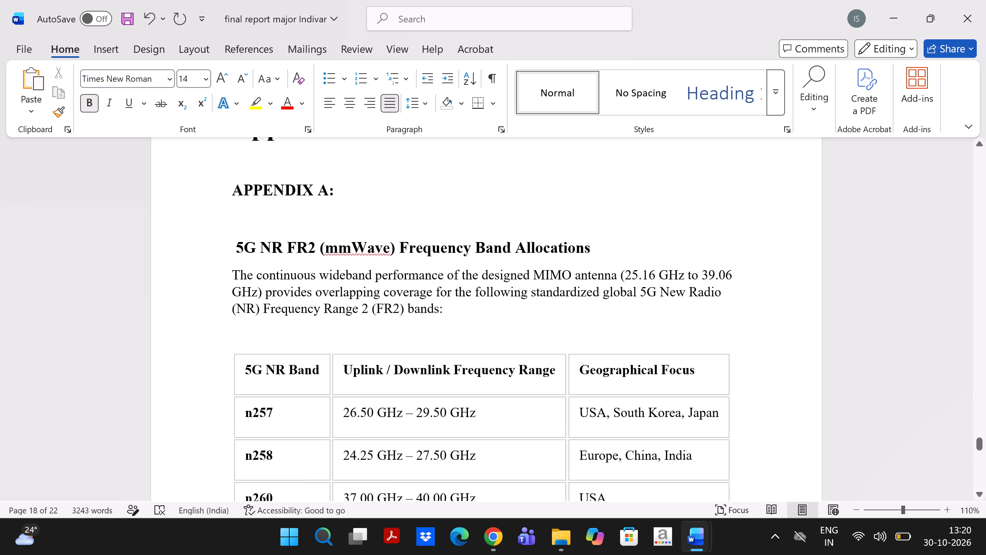
Set the page number of the "7. Conclusion" entry on the Contents page to 11.
scroll(233, 249, "up", 20)
scroll(233, 249, "up", 20)
scroll(233, 249, "up", 20)
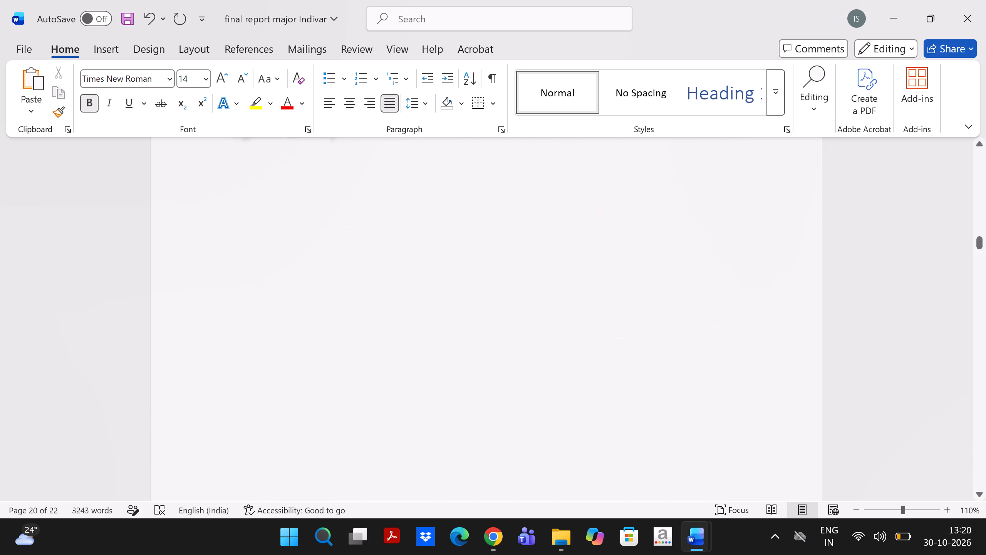
scroll(233, 249, "up", 20)
scroll(233, 249, "up", 20)
scroll(233, 249, "up", 20)
scroll(233, 249, "down", 4)
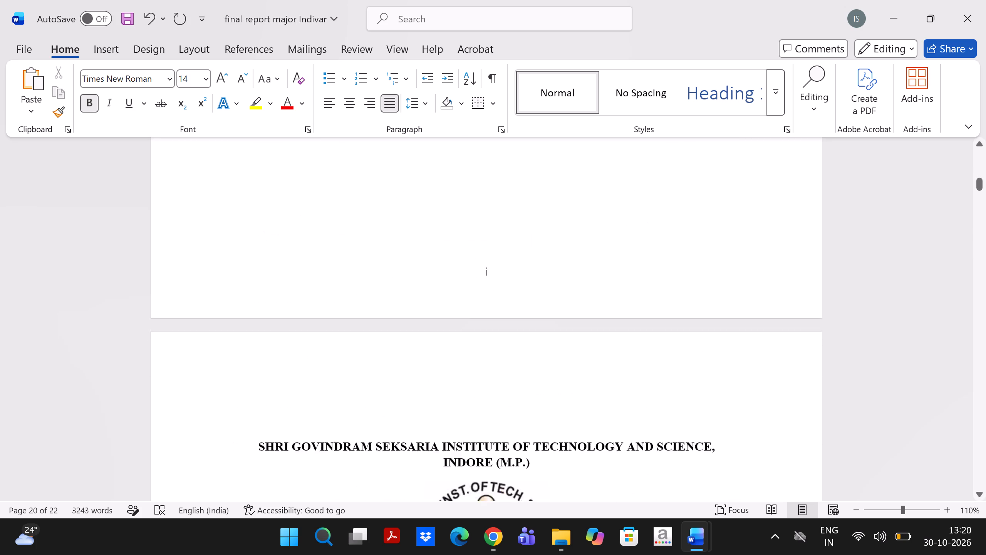
scroll(233, 249, "down", 6)
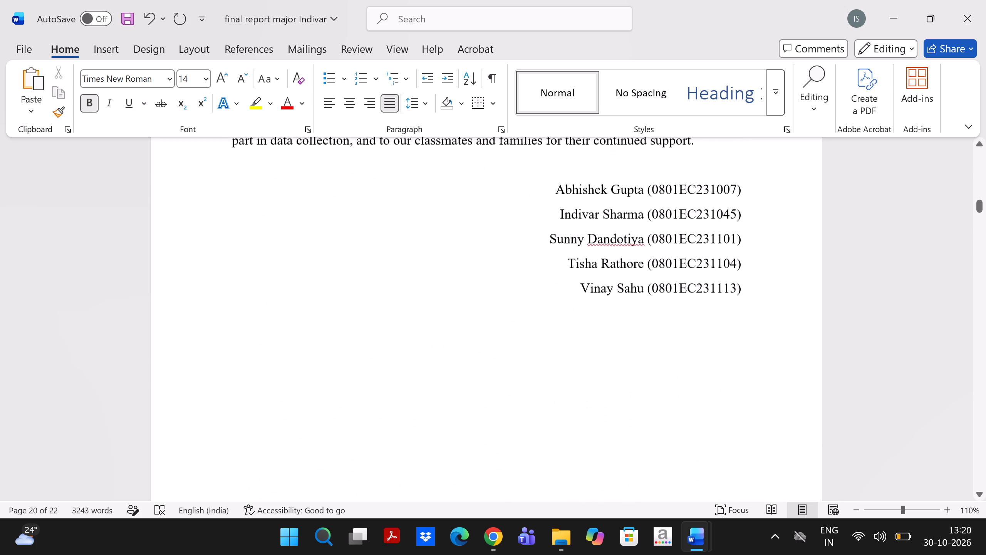
scroll(233, 249, "down", 6)
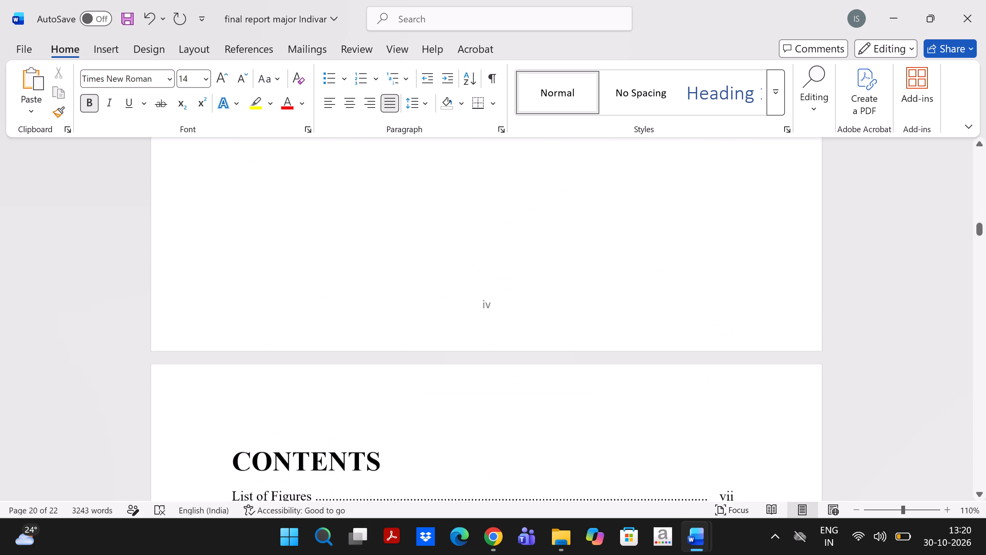
scroll(233, 249, "down", 4)
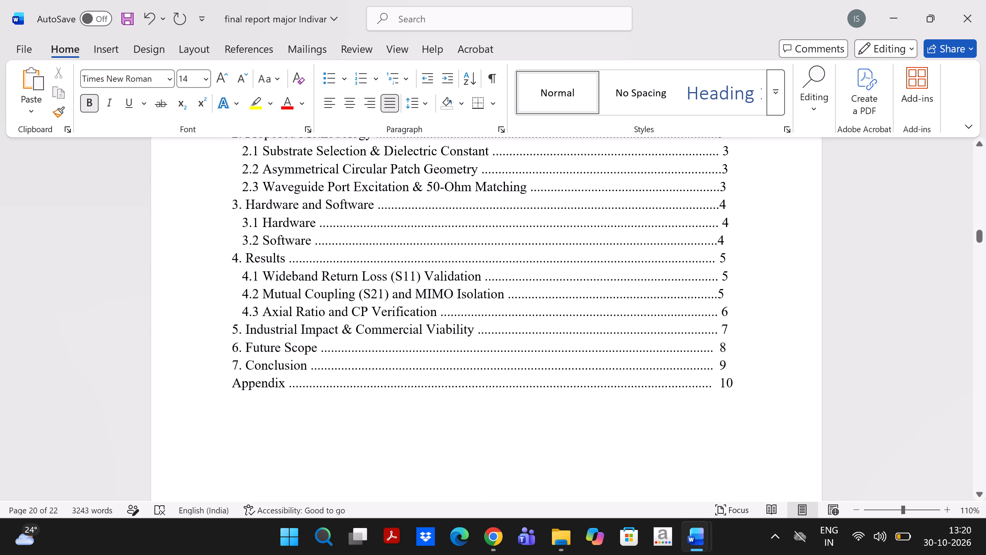
left_click_drag(734, 367, 724, 367)
left_click_drag(724, 367, 719, 367)
type("11")
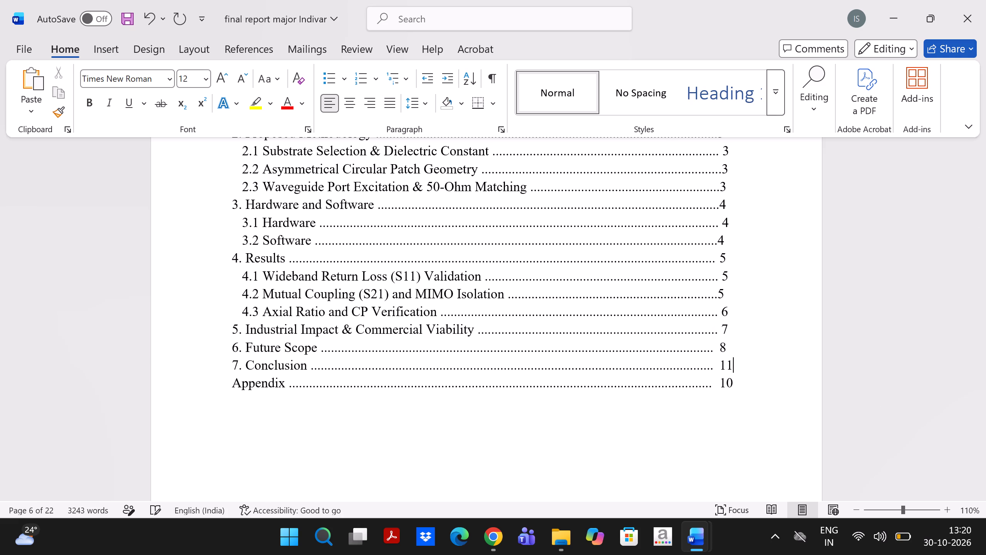
Set the page number of the Appendix entry on the Contents page to 12.
left_click(743, 389)
key("BackSpace")
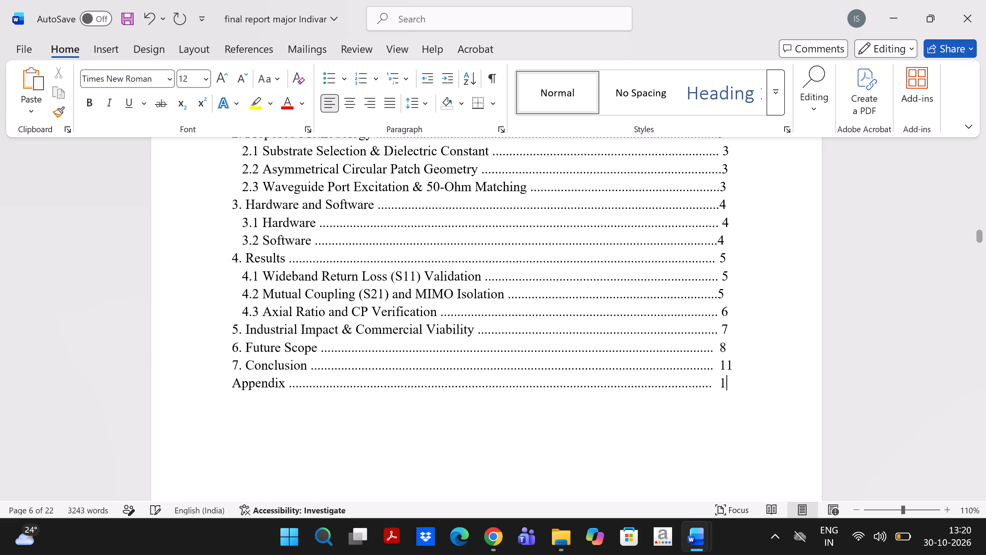
key("2")
Review the Contents entries, then examine the content and page numbering of Appendices A and B.
scroll(639, 407, "up", 1)
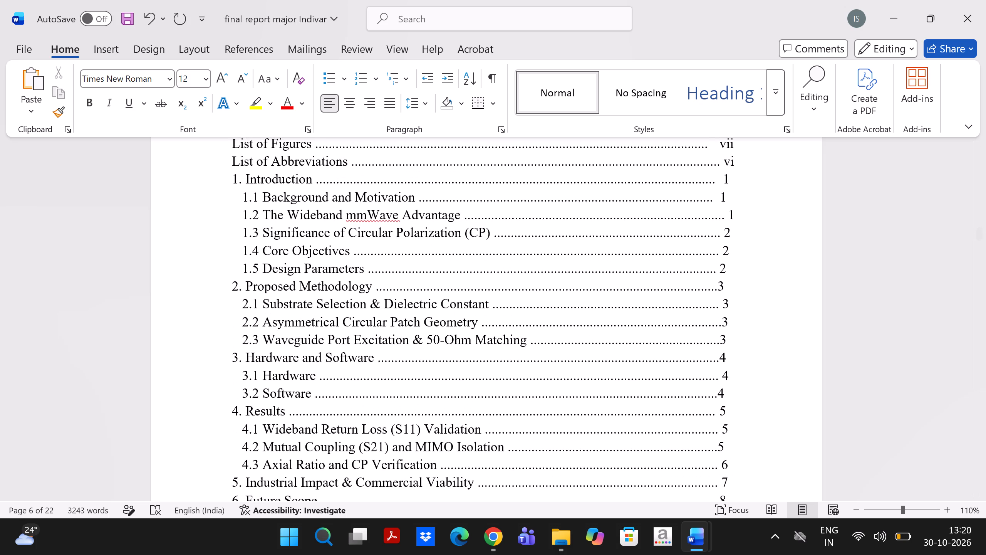
scroll(639, 407, "down", 2)
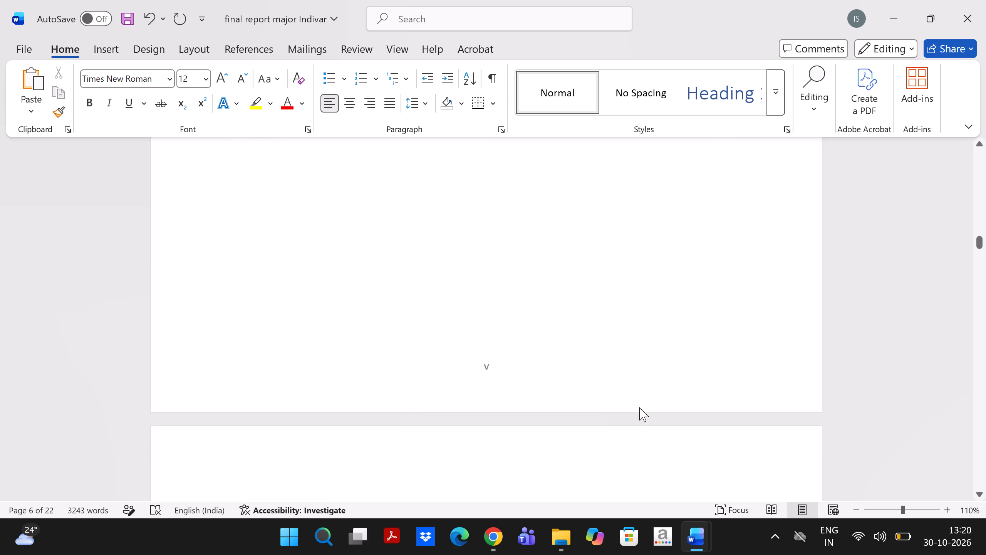
scroll(641, 403, "up", 2)
scroll(641, 403, "down", 3)
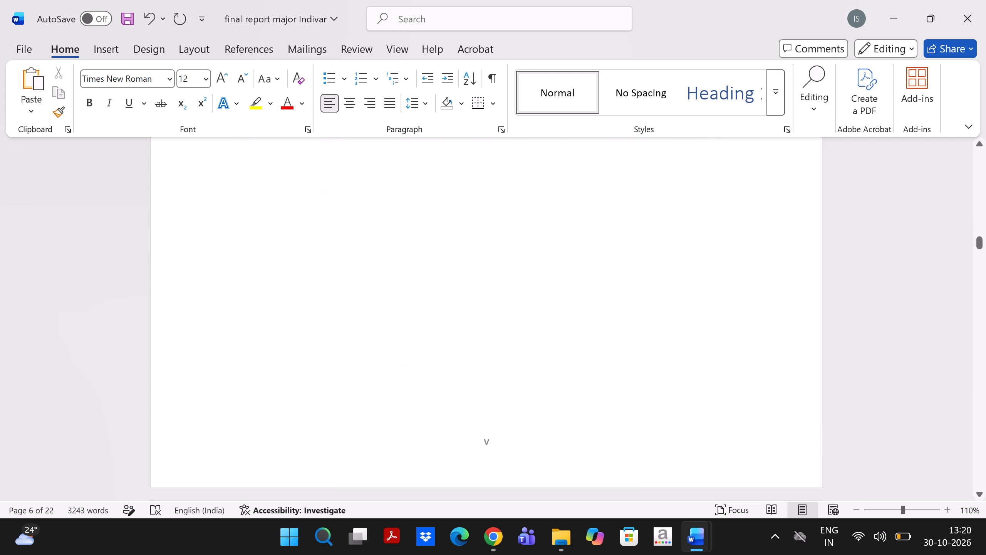
scroll(641, 403, "down", 12)
scroll(641, 403, "down", 9)
scroll(641, 403, "up", 3)
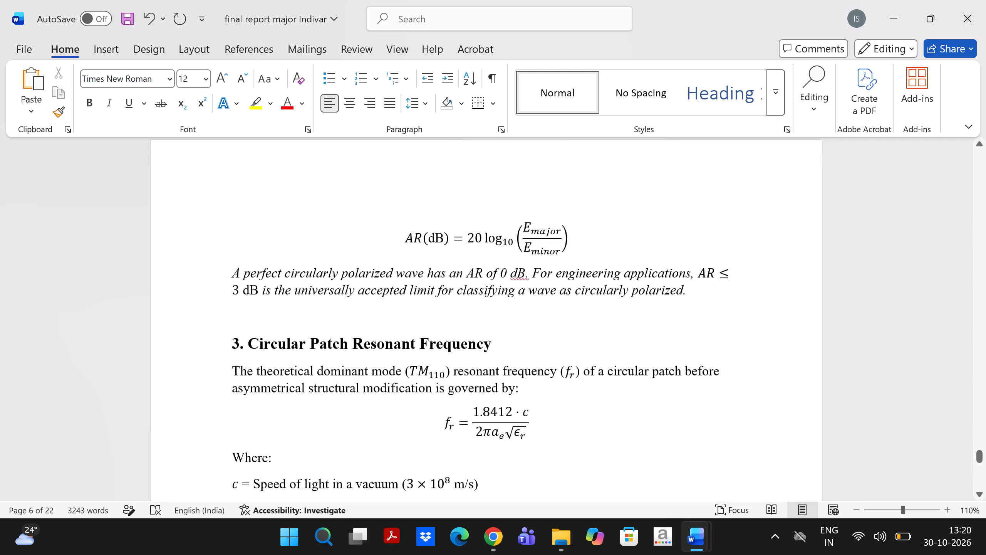
scroll(641, 403, "up", 1)
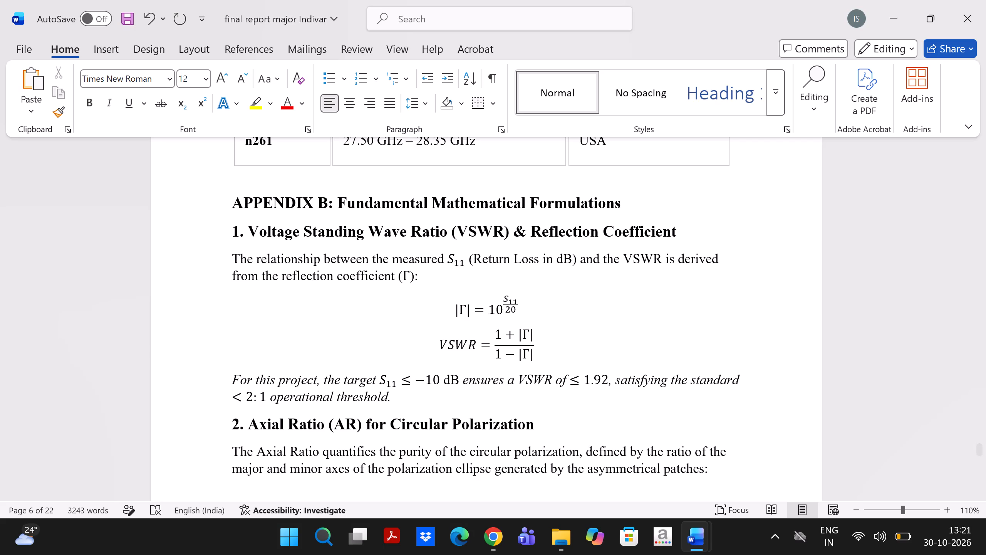
scroll(641, 403, "down", 2)
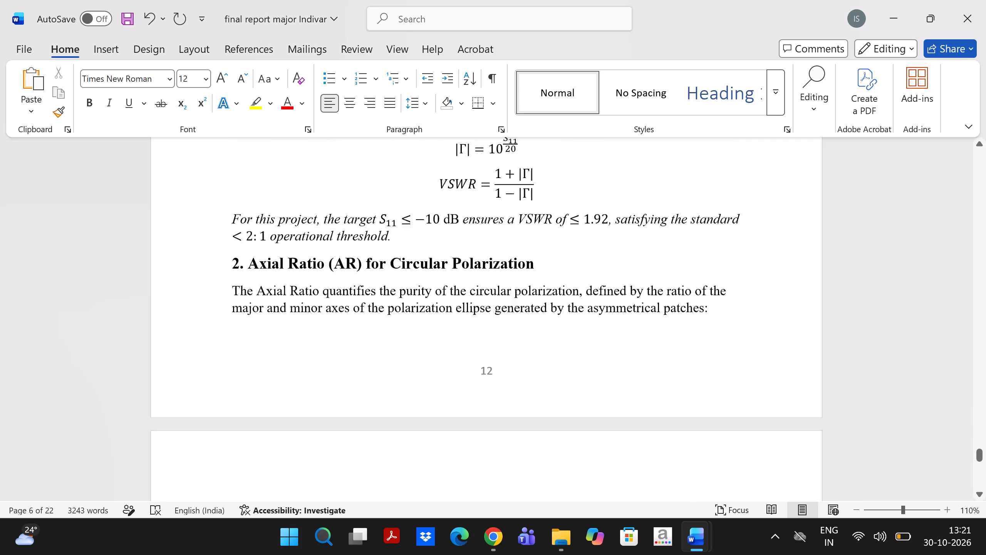
scroll(641, 403, "down", 4)
scroll(641, 403, "up", 6)
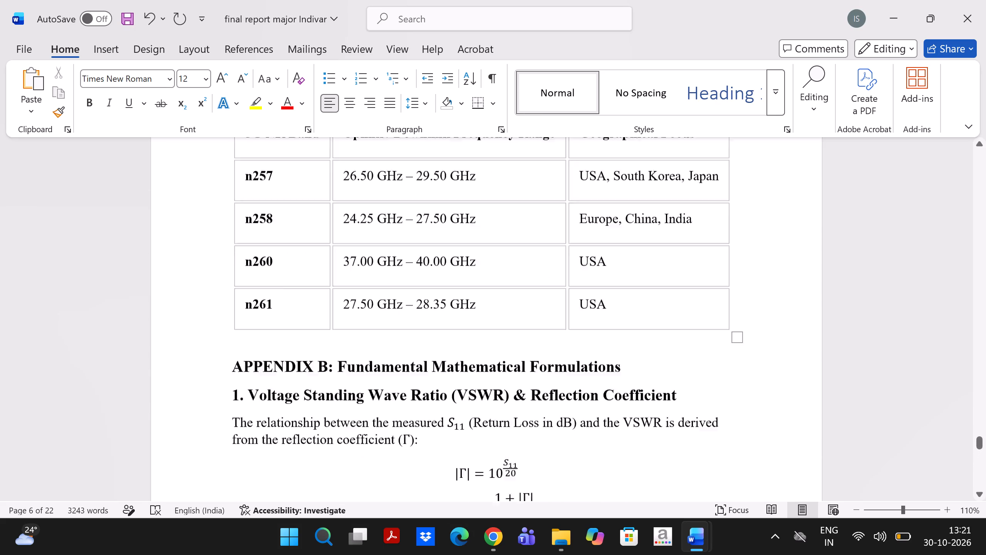
Add an "8. References" entry with a dotted leader and page number 12 between the Conclusion and Appendix entries on the Contents page.
scroll(641, 403, "up", 14)
scroll(641, 403, "up", 8)
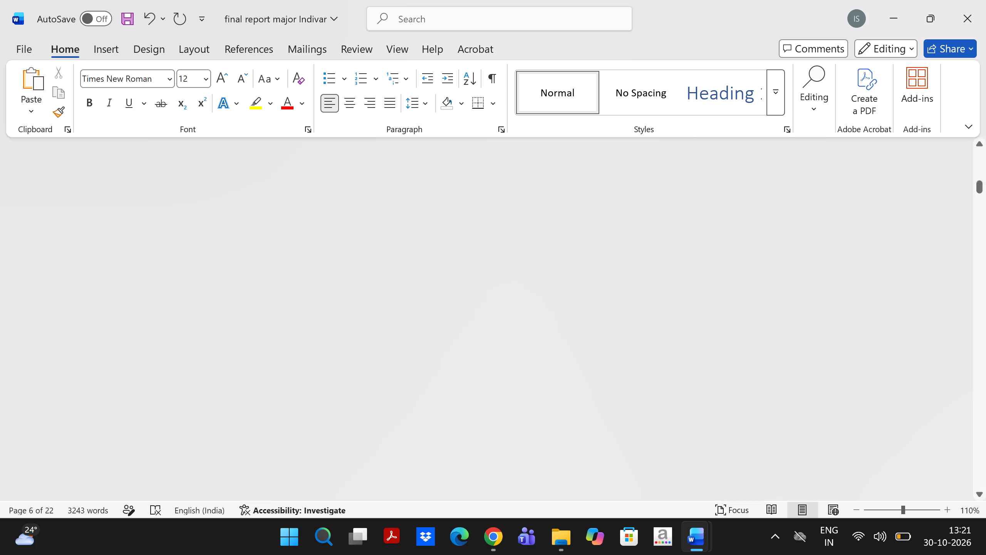
scroll(641, 403, "down", 7)
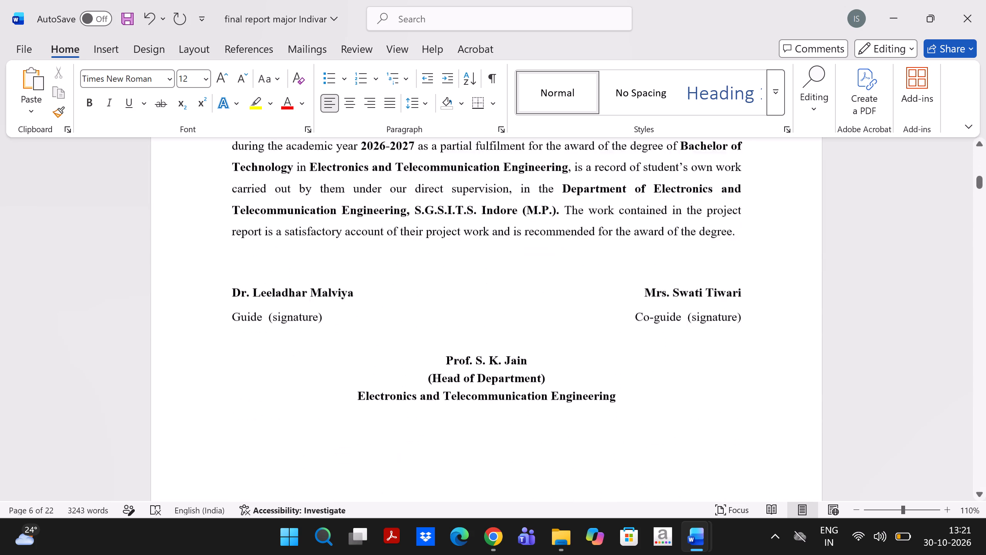
scroll(641, 403, "down", 2)
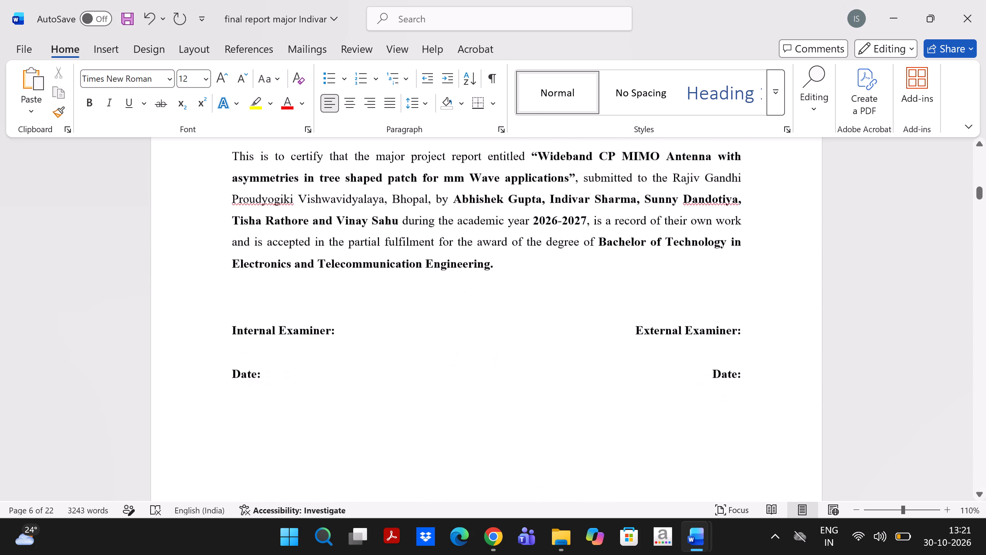
scroll(641, 403, "down", 4)
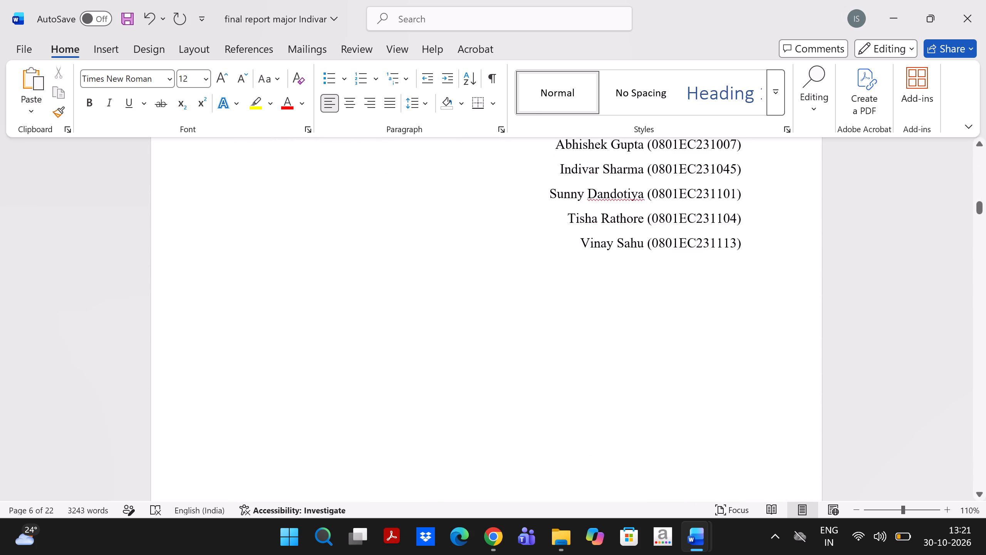
scroll(641, 403, "down", 4)
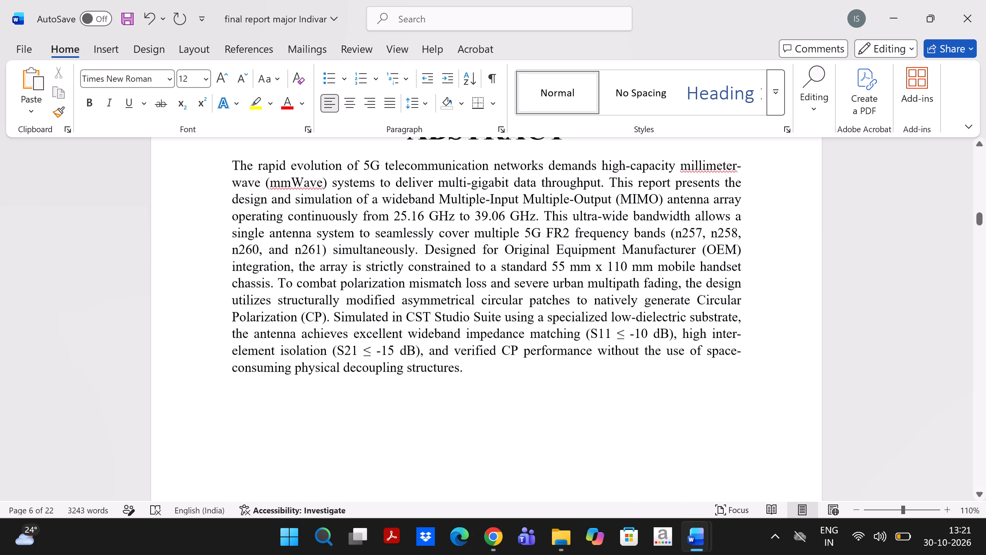
scroll(641, 403, "down", 4)
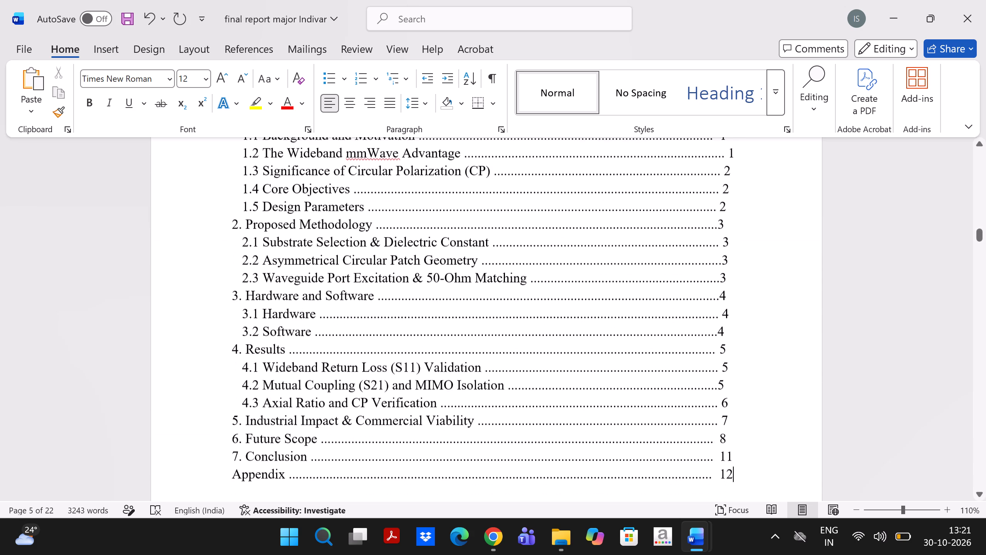
scroll(641, 403, "down", 1)
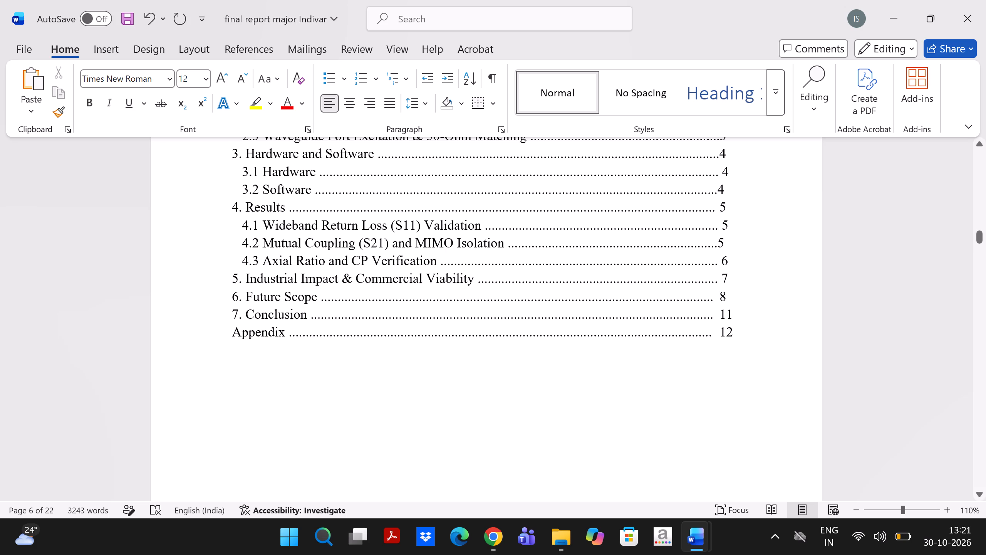
scroll(533, 273, "up", 1)
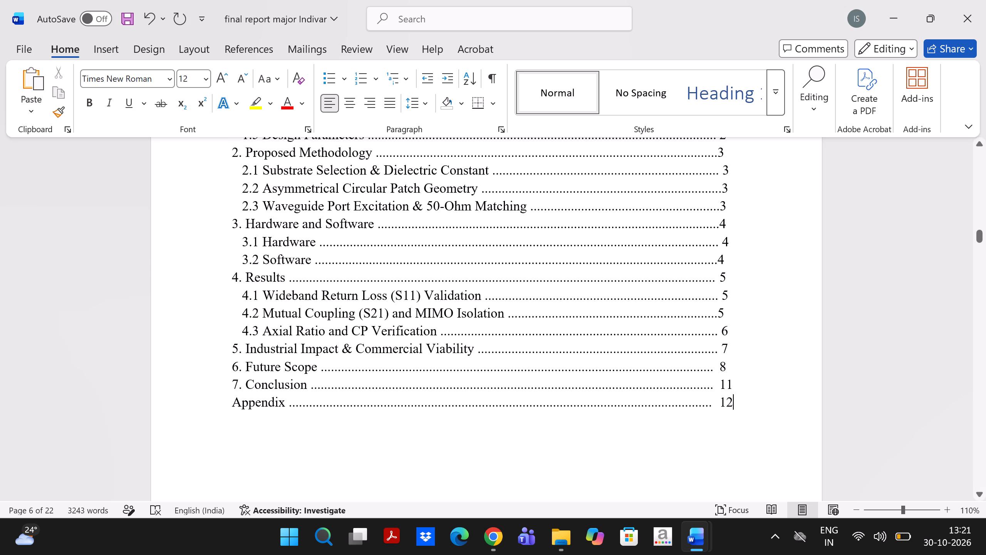
left_click(741, 387)
key("Return")
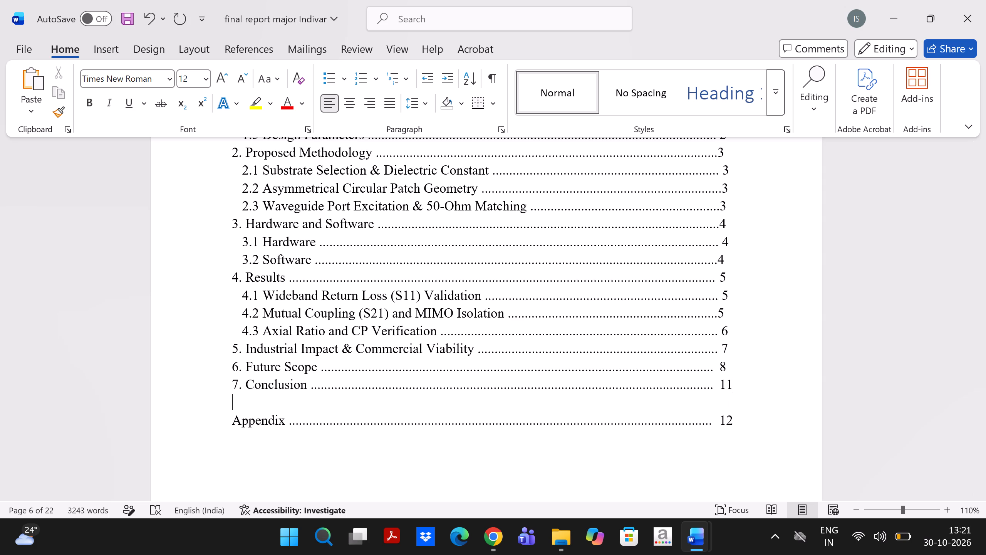
key("8")
key("period")
key("space")
type("References")
key("space")
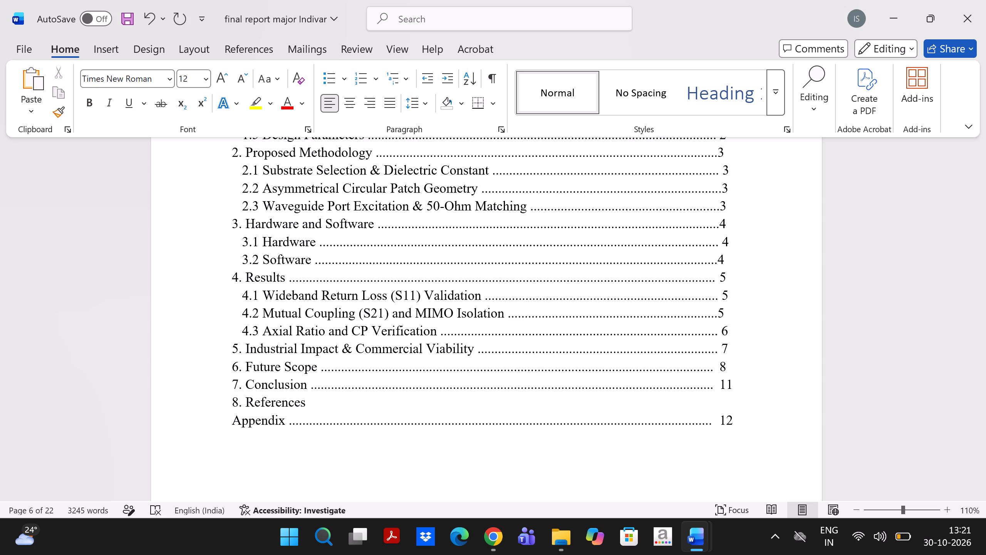
key("period")
key("period")
key("period")
key("period")
key("period")
key("period")
key("period")
key("period")
key("period")
key("period")
key("period")
key("period")
key("period")
key("period")
key("period")
key("period")
key("period")
key("period")
key("period")
key("period")
type("..")
key("period")
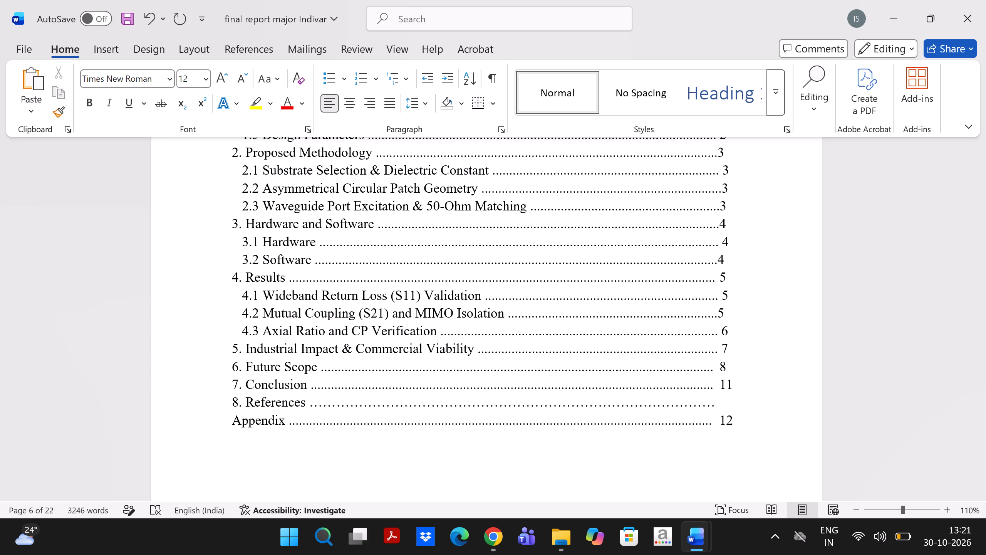
key("space")
type("12")
Set the page number of the Appendix entry on the Contents page to 14.
left_click(739, 419)
key("BackSpace")
key("4")
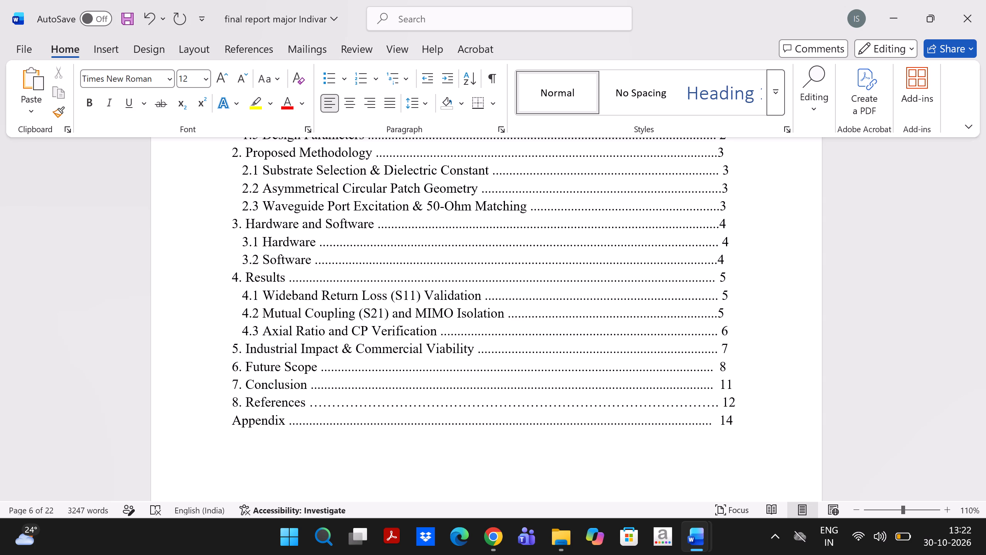
Save the report document with the updated Contents page.
scroll(739, 419, "down", 1)
key("ctrl+s")
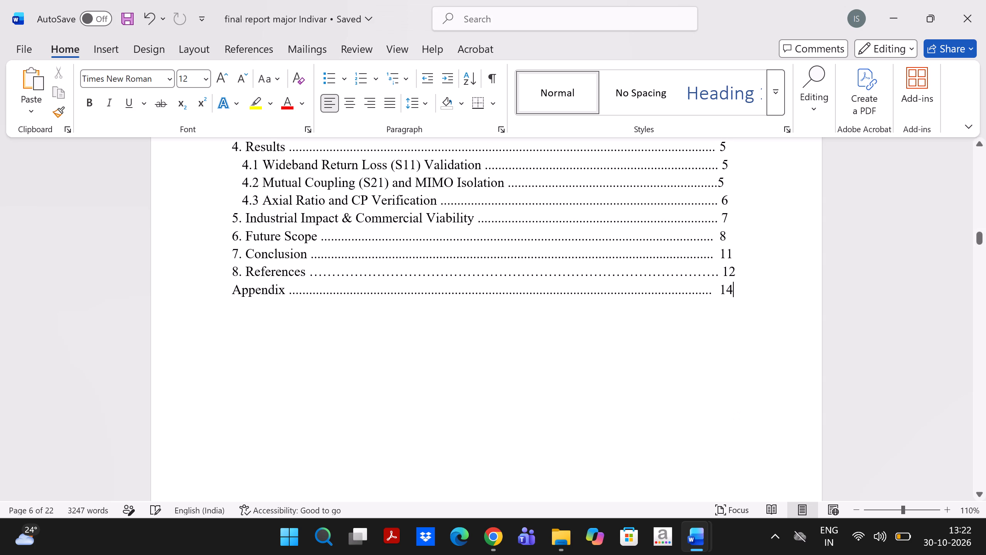
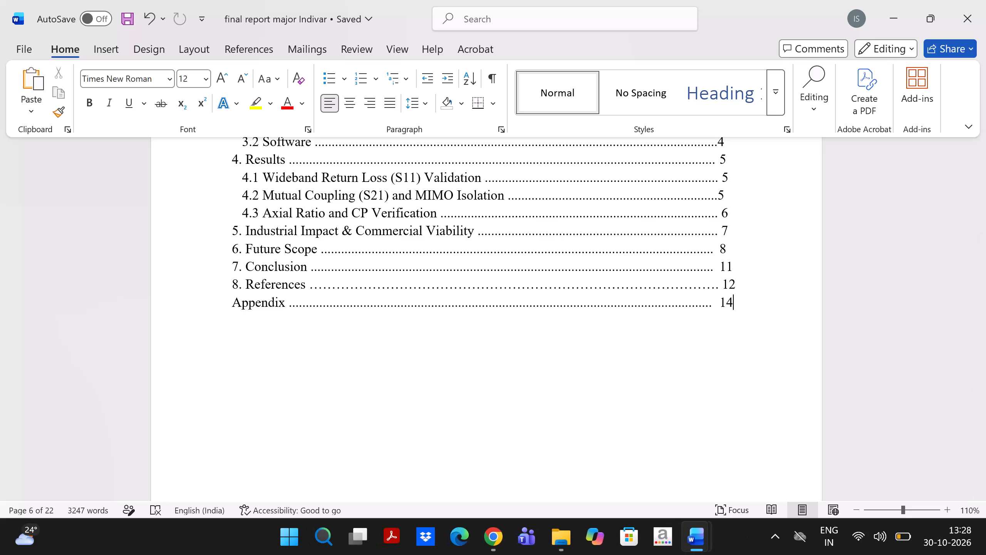
Examine the page numbers at the end of the report, opening the Section 3 footer below the Axial Ratio section.
scroll(739, 419, "down", 10)
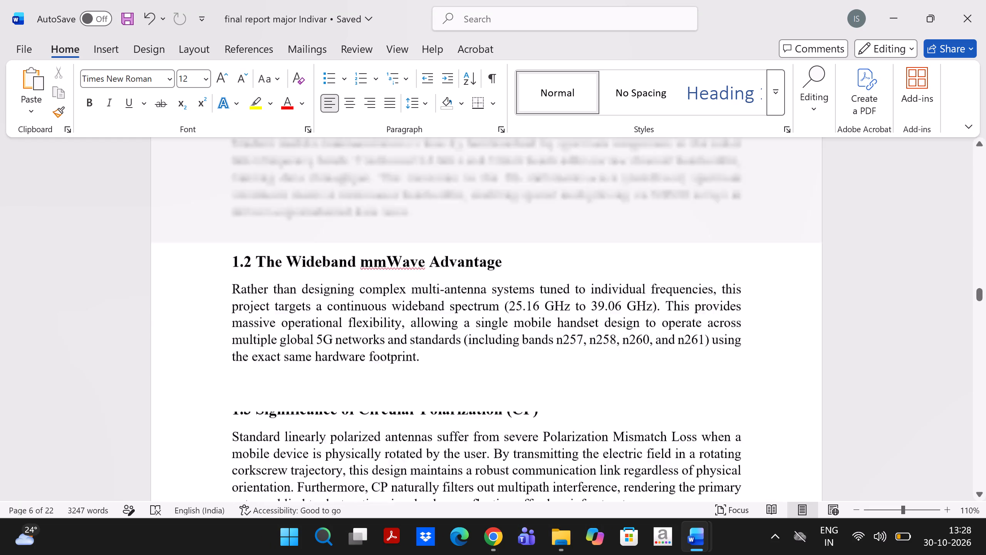
scroll(739, 419, "down", 16)
scroll(739, 419, "up", 2)
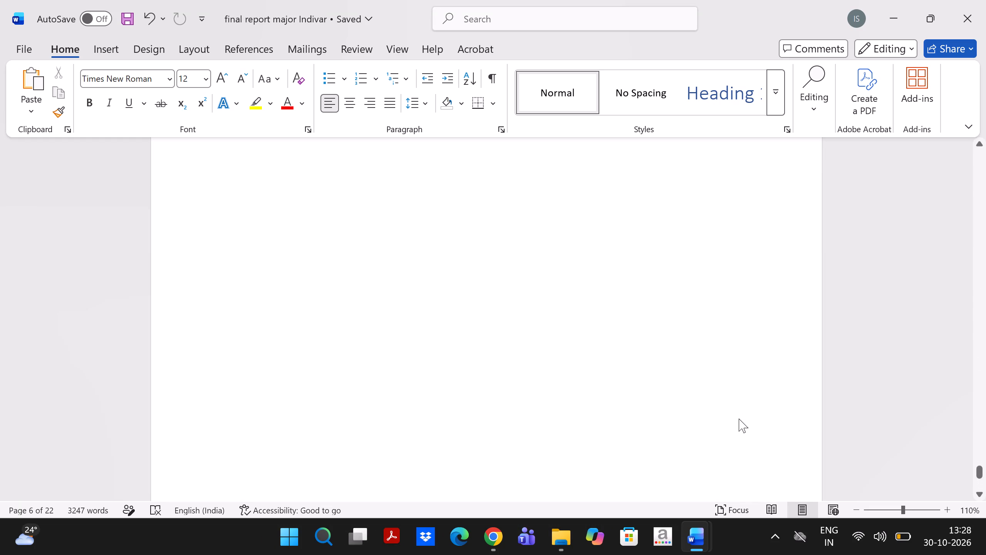
scroll(739, 419, "up", 4)
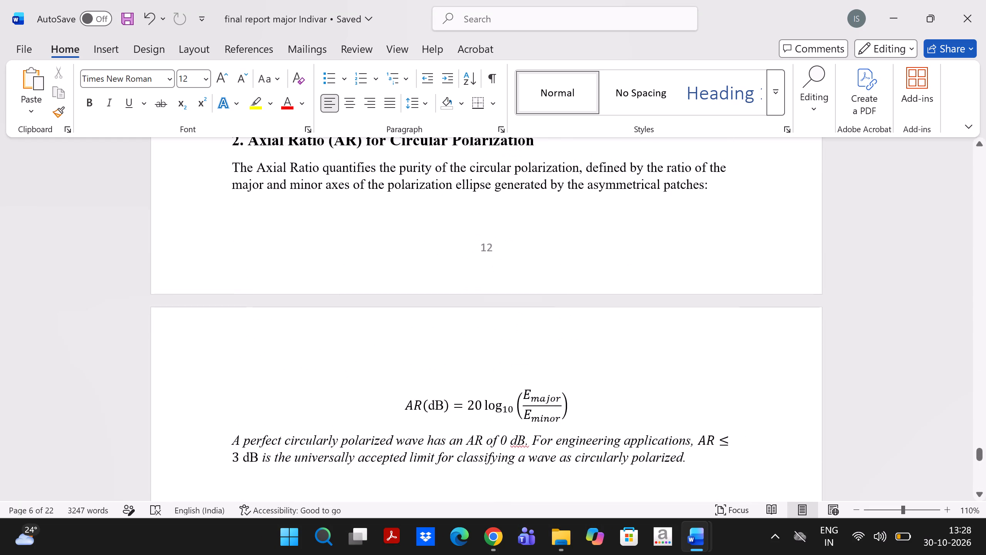
scroll(739, 419, "up", 2)
scroll(739, 419, "down", 2)
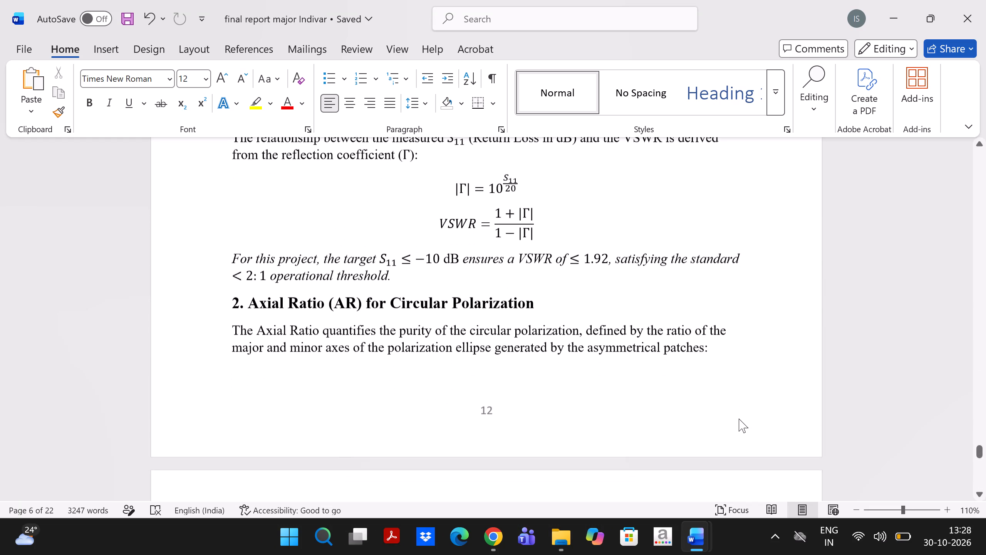
scroll(739, 419, "down", 1)
double_click(493, 387)
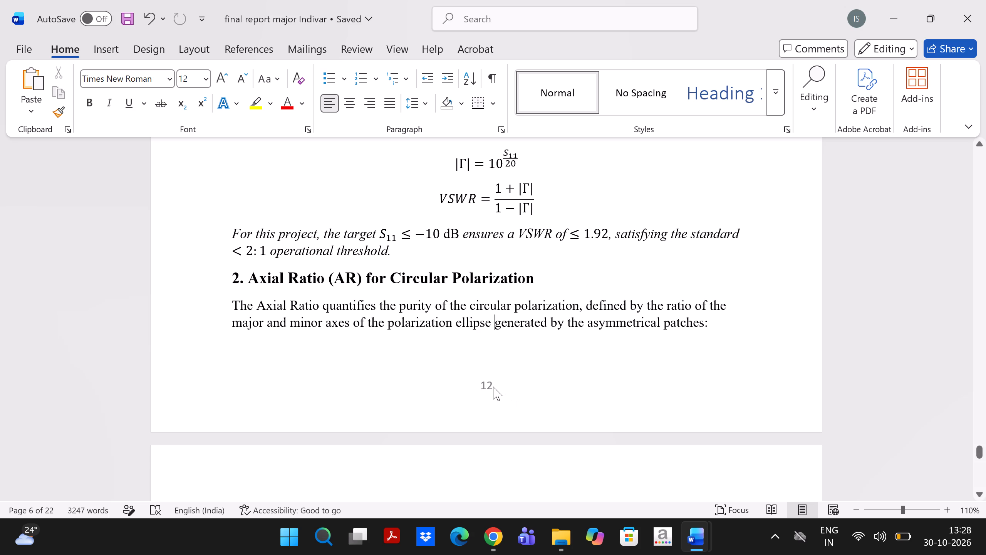
left_click(493, 387)
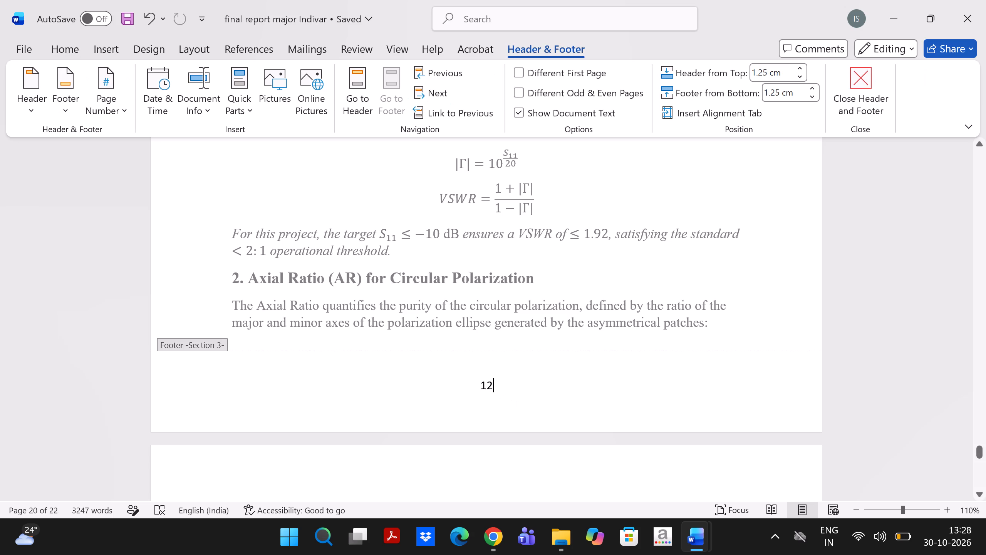
scroll(493, 387, "down", 2)
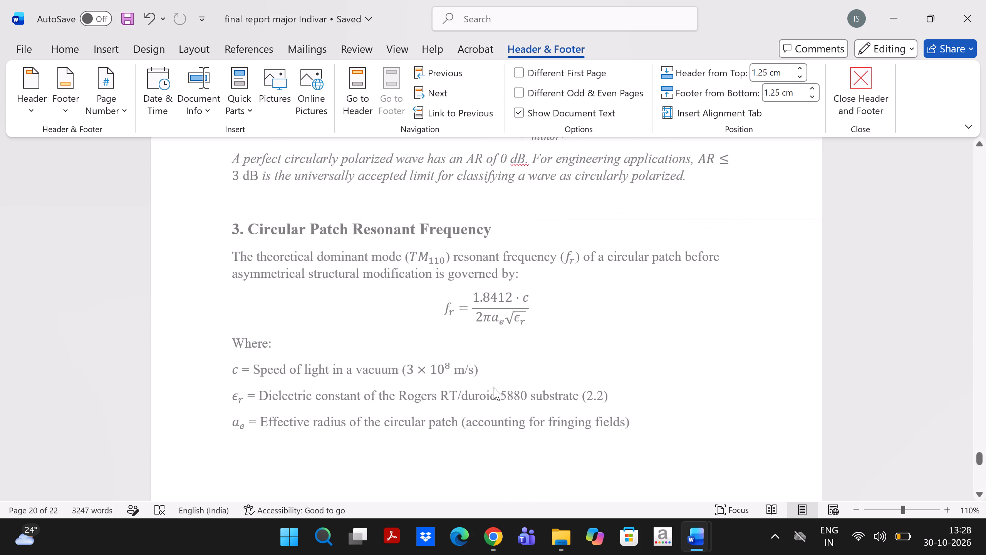
scroll(493, 387, "down", 3)
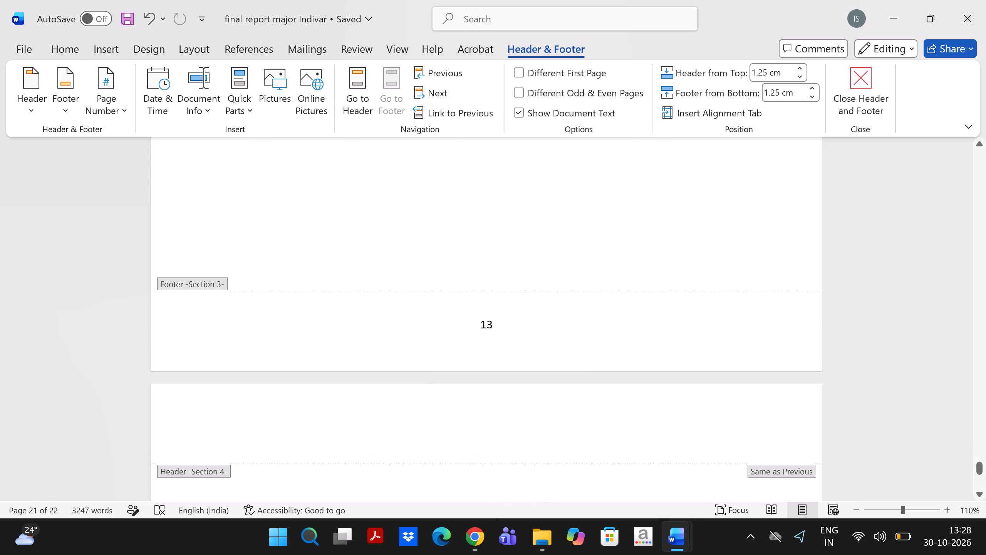
scroll(493, 387, "up", 3)
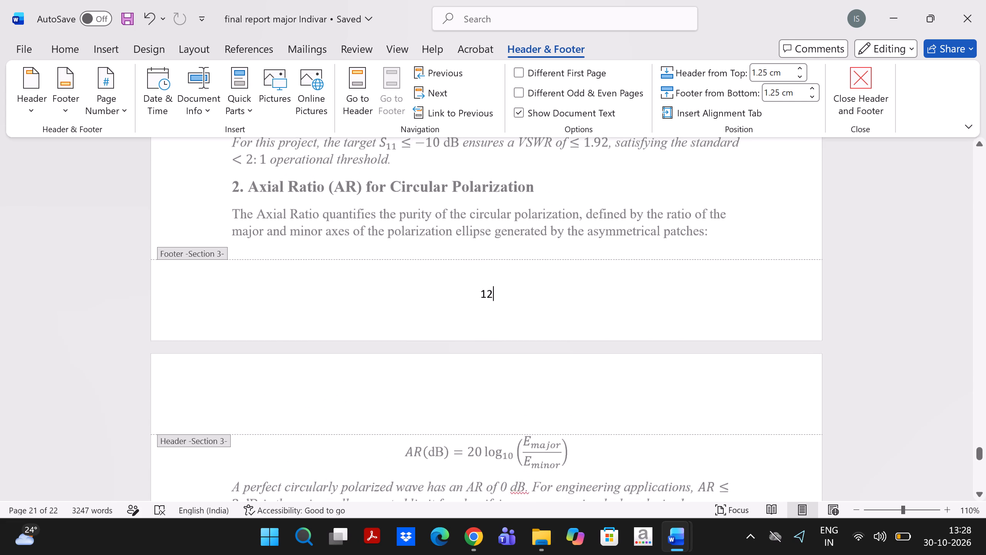
Undo the last edit and return from the footer to the body text.
key("ctrl+z")
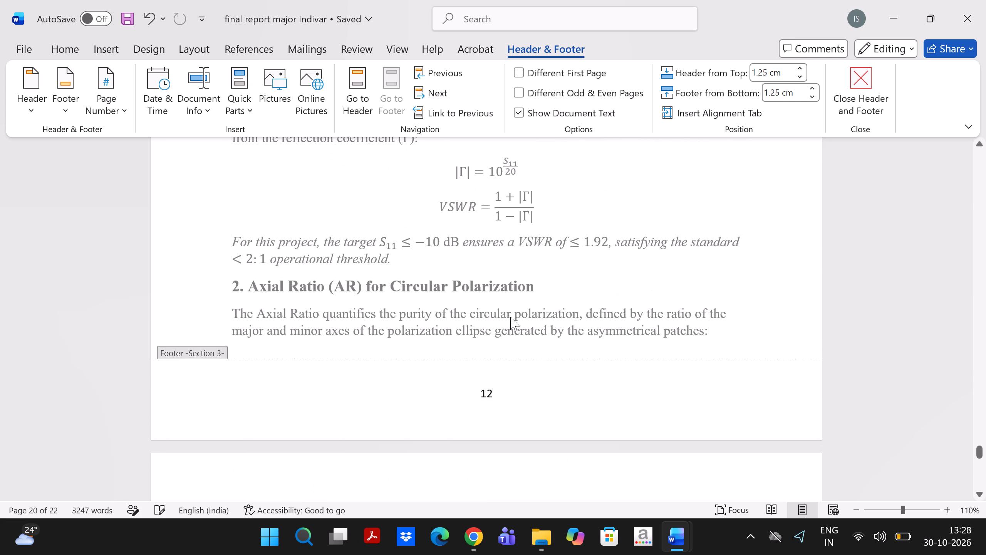
left_click(500, 287)
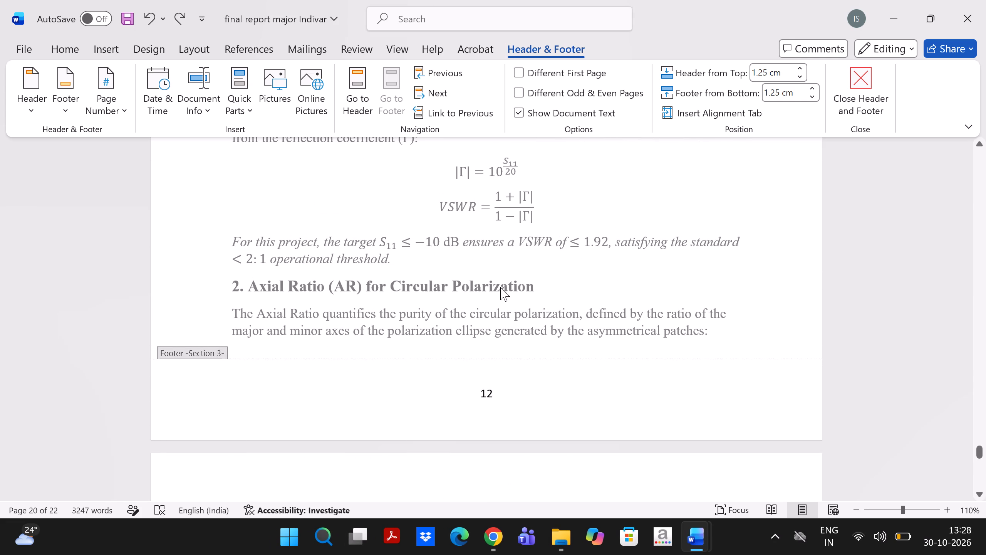
double_click(500, 287)
Review the layout and page numbering backwards from the appendix through the Future Scope and Industrial Impact chapters.
scroll(500, 287, "up", 3)
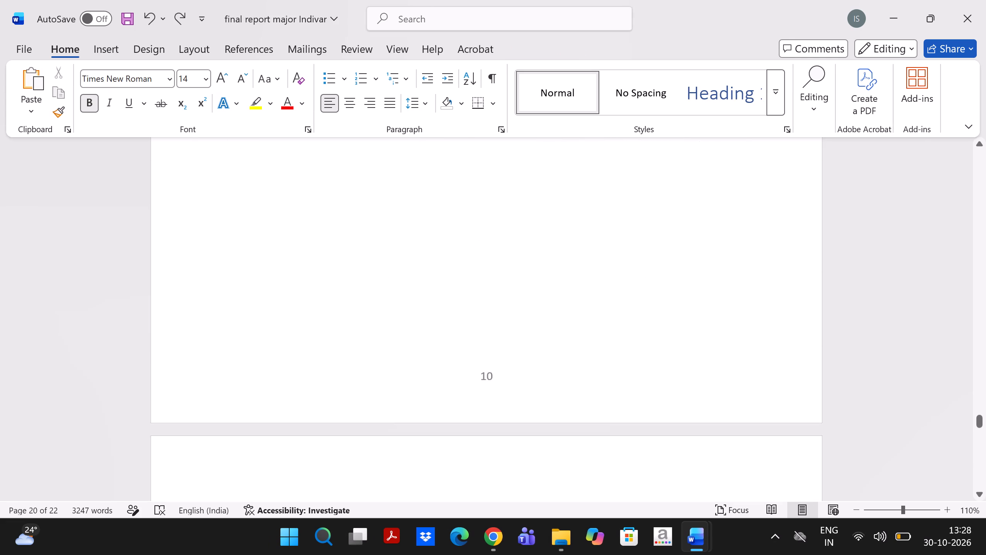
scroll(500, 287, "up", 4)
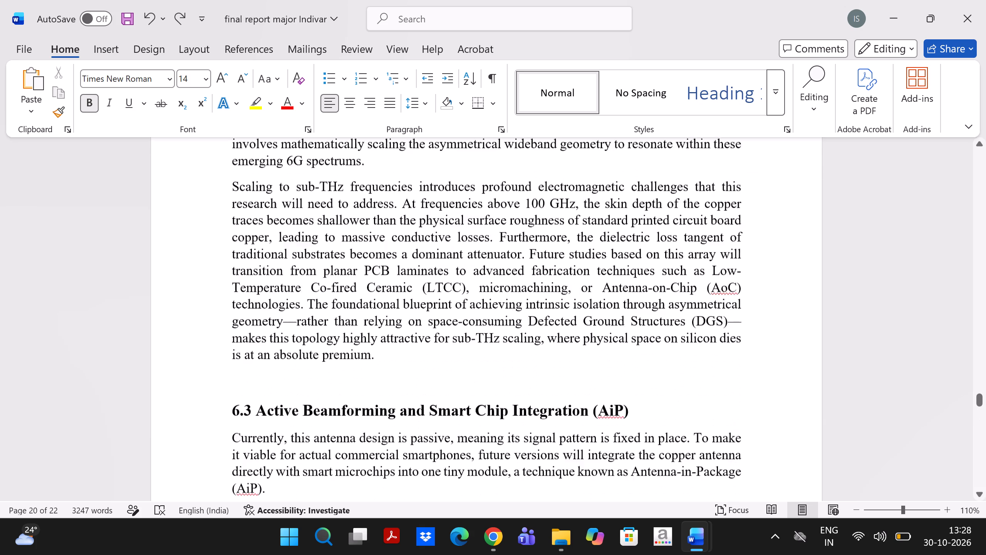
scroll(500, 287, "up", 4)
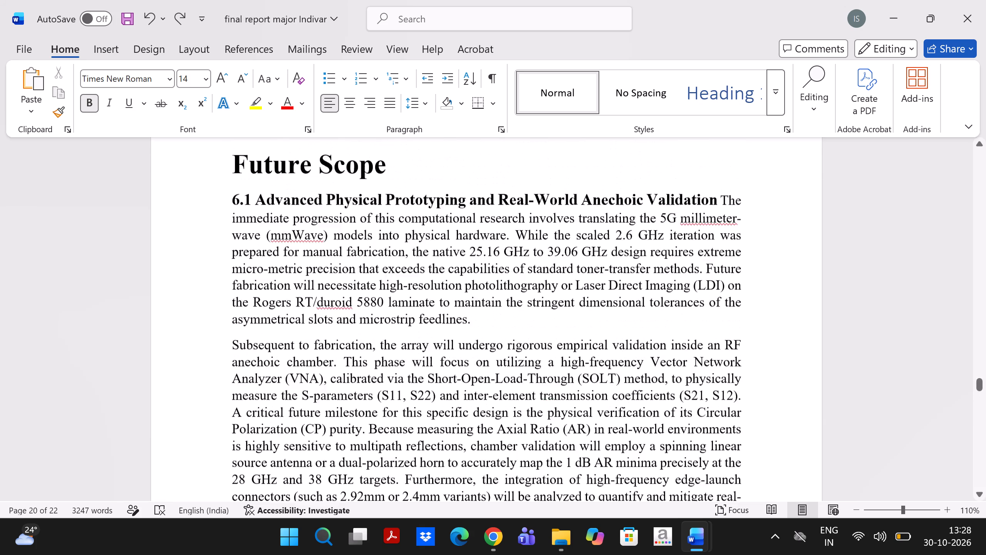
scroll(500, 287, "up", 2)
scroll(500, 287, "down", 1)
scroll(500, 287, "up", 2)
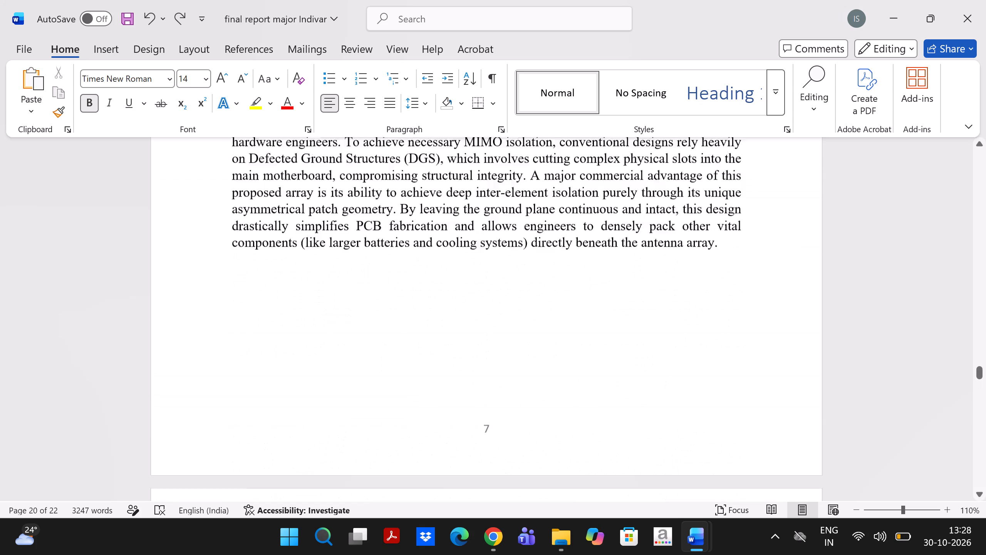
scroll(500, 287, "up", 1)
scroll(500, 287, "down", 4)
scroll(500, 287, "up", 11)
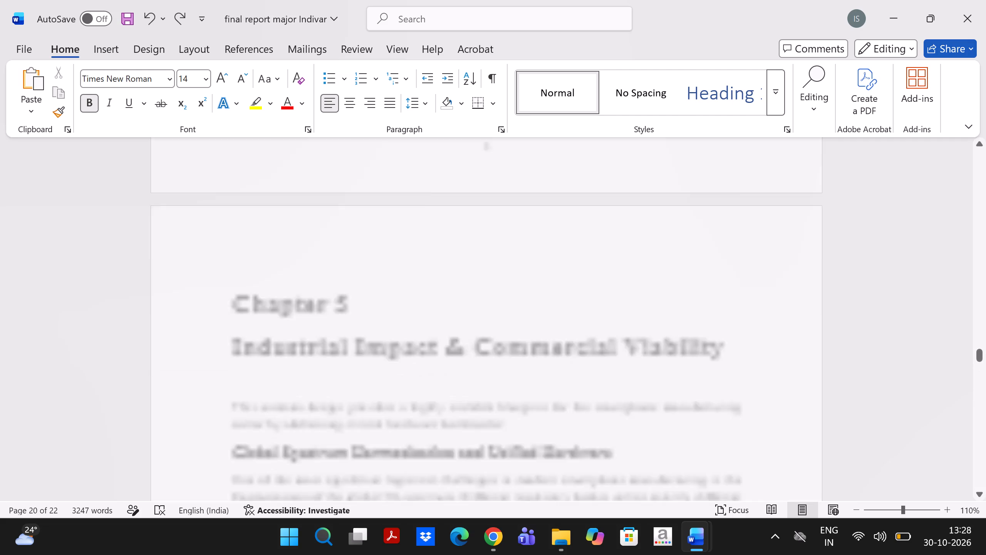
scroll(500, 287, "up", 18)
Review the front matter from the title and examiner pages through the abstract, Contents, List of Abbreviations and List of Figures.
scroll(500, 287, "down", 3)
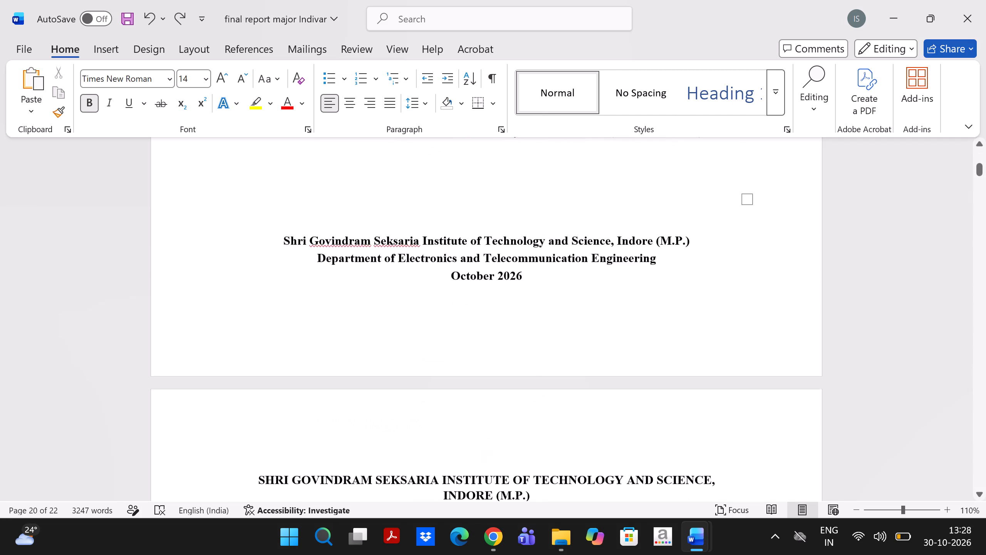
scroll(500, 287, "down", 3)
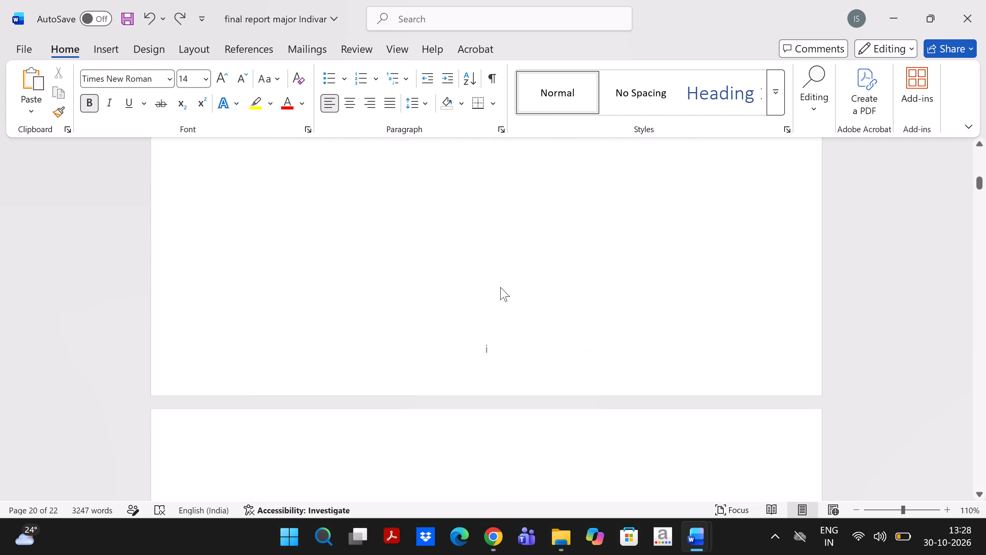
scroll(500, 287, "down", 3)
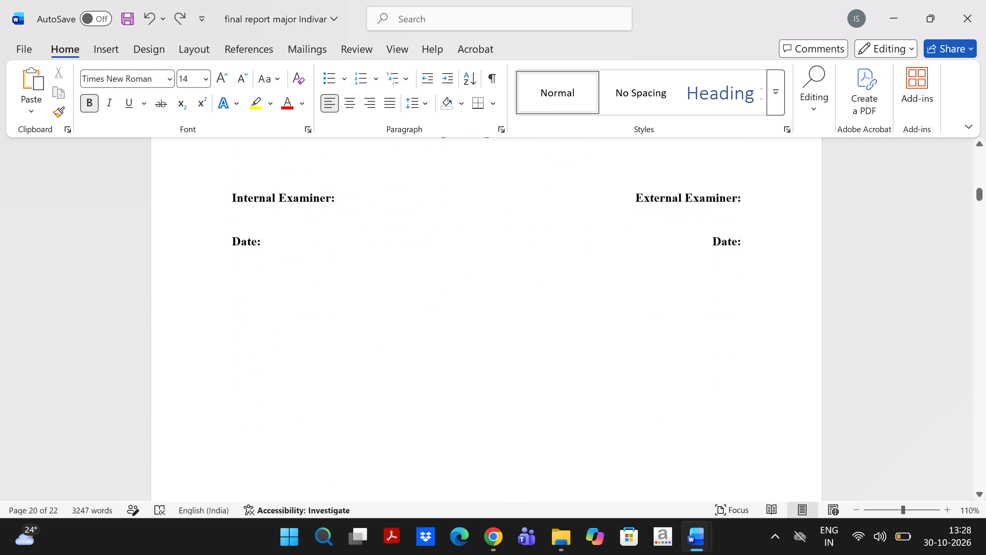
scroll(500, 287, "down", 1)
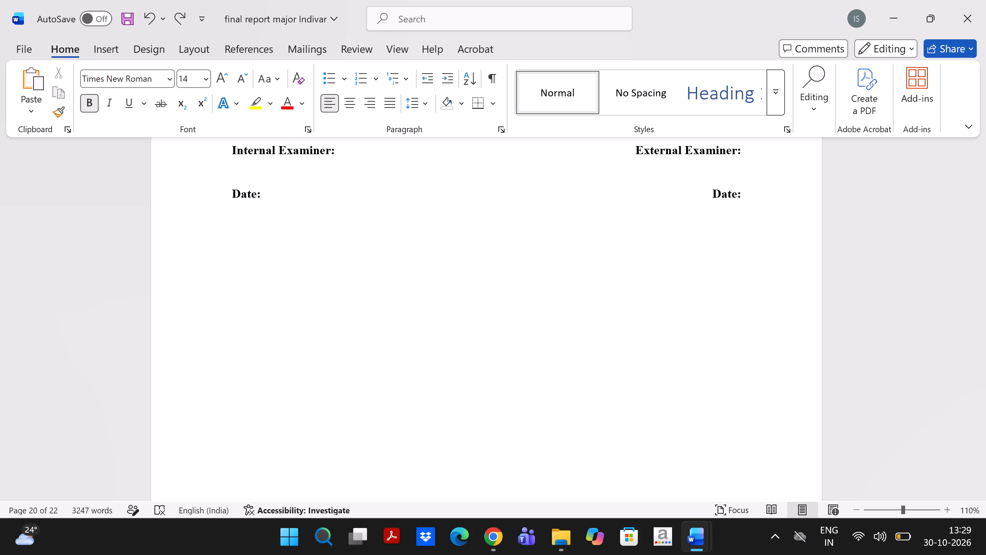
scroll(500, 287, "down", 6)
scroll(500, 287, "up", 1)
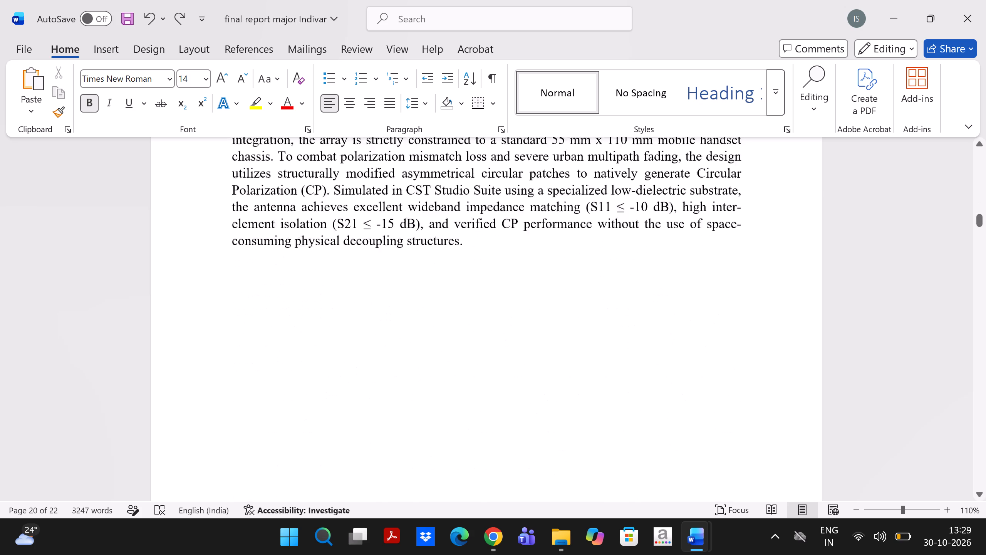
scroll(500, 287, "down", 3)
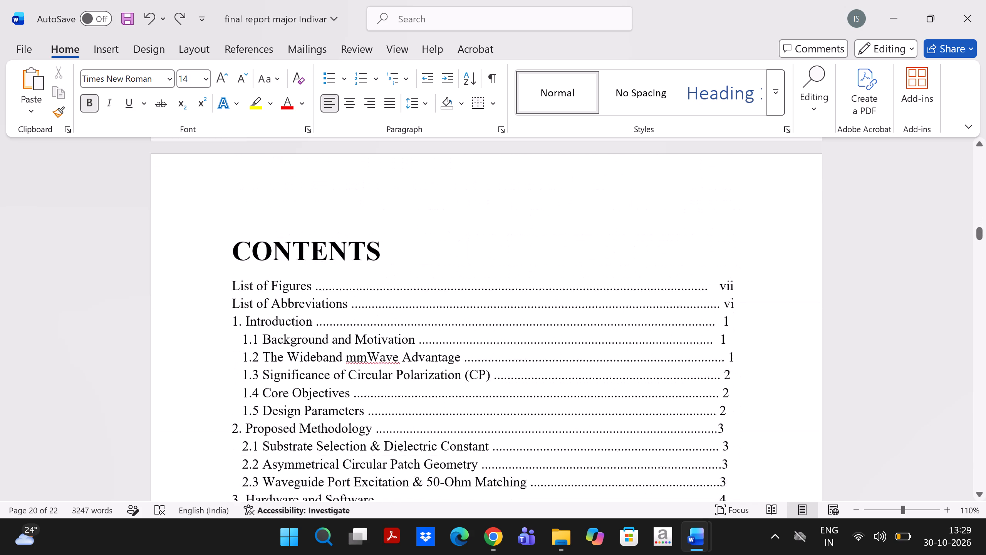
scroll(500, 287, "down", 6)
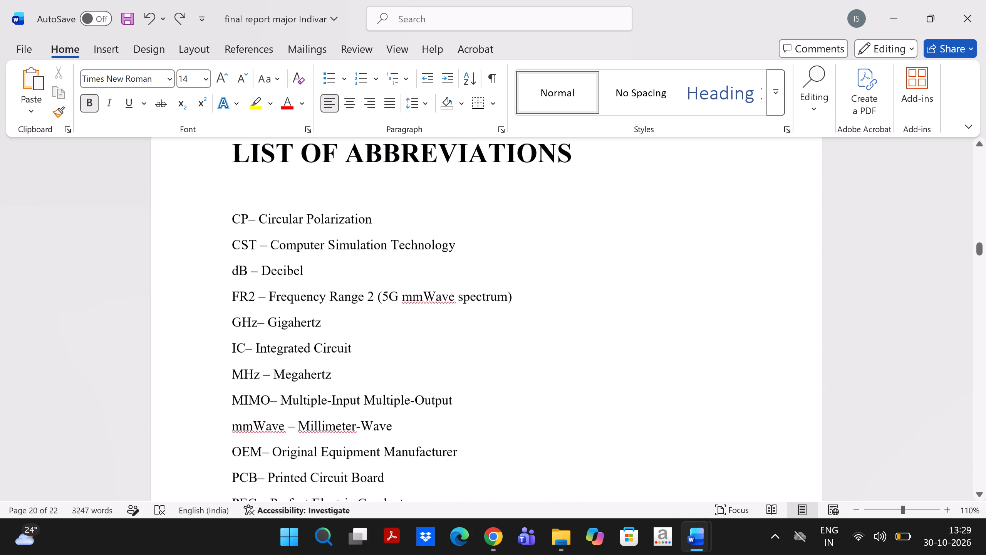
scroll(500, 287, "down", 1)
scroll(500, 287, "up", 1)
scroll(500, 287, "down", 2)
scroll(500, 287, "up", 3)
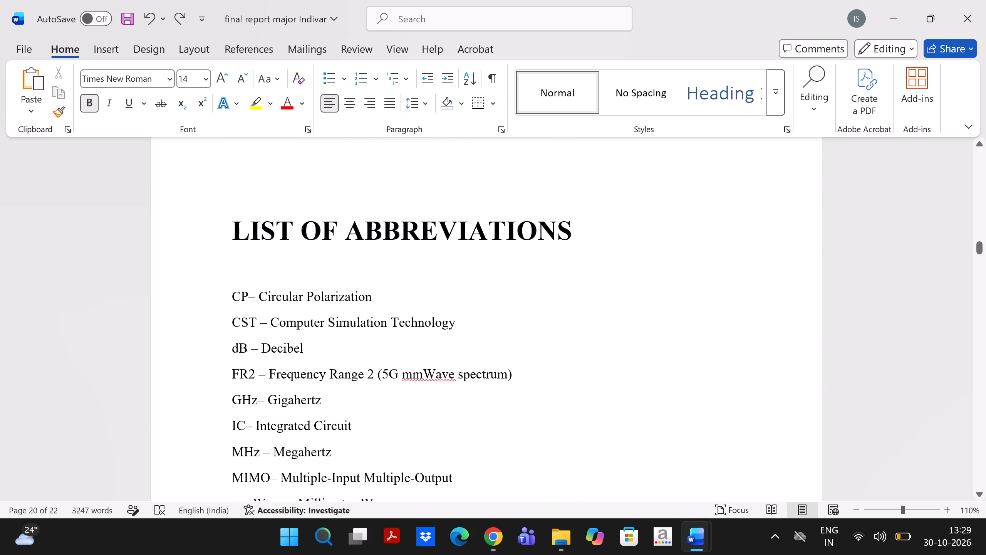
scroll(500, 287, "down", 4)
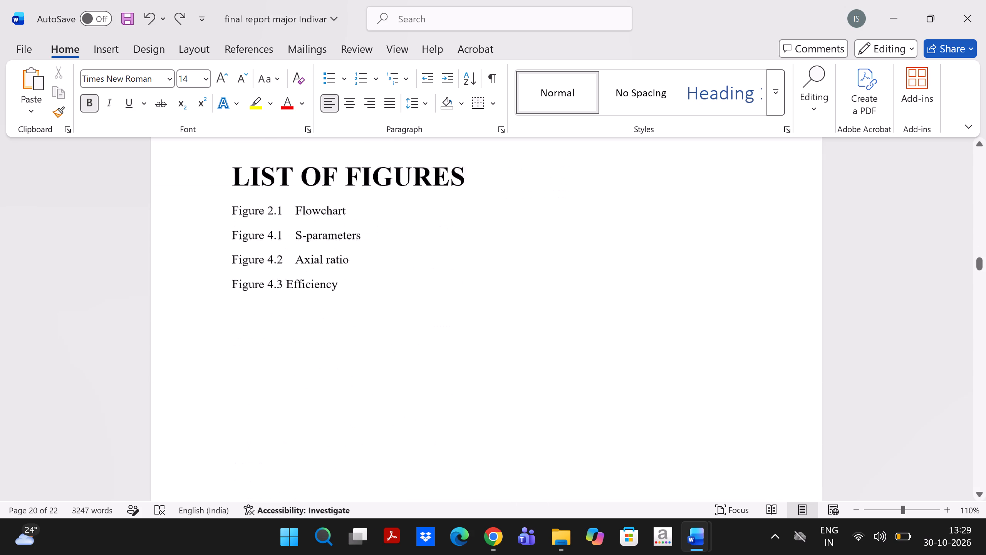
scroll(500, 287, "up", 1)
Review the headings, spacing and page numbering of Chapters 1 to 3, checking the area around the 3.1 Hardware heading.
scroll(500, 287, "down", 3)
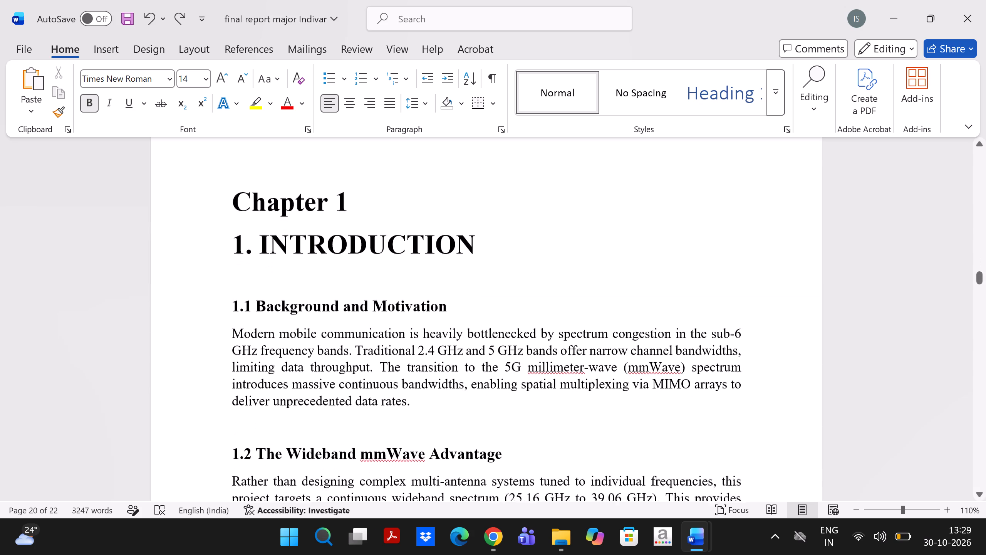
scroll(500, 287, "down", 3)
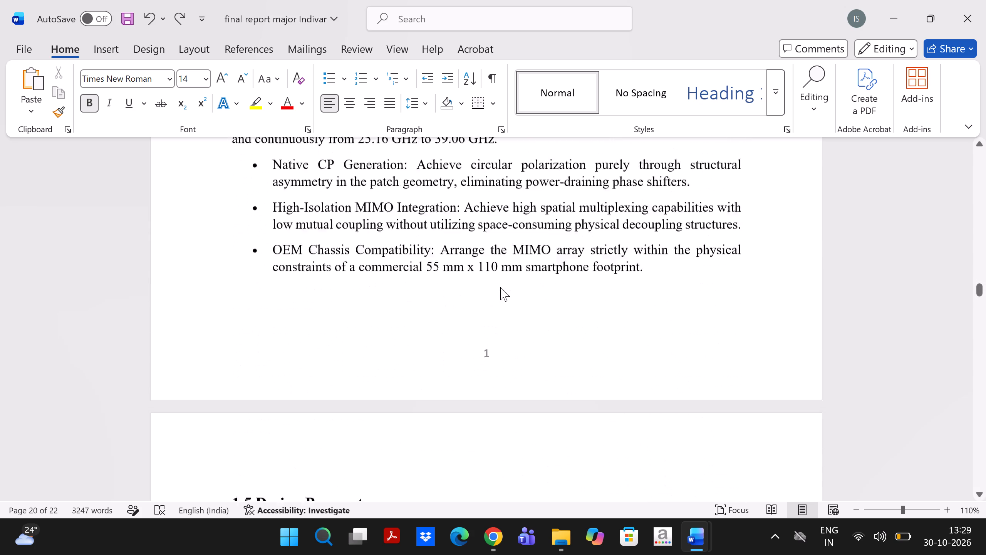
scroll(500, 287, "down", 4)
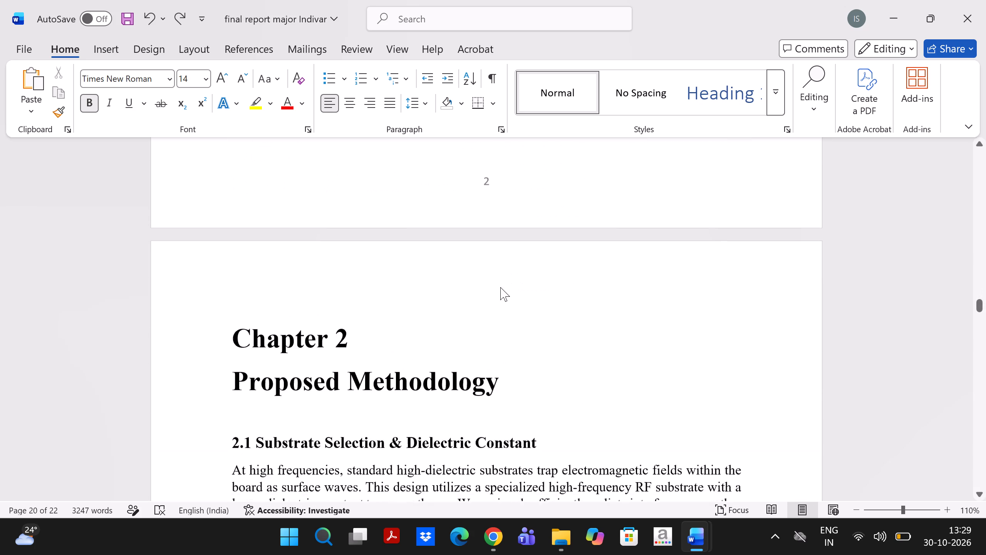
scroll(500, 287, "down", 4)
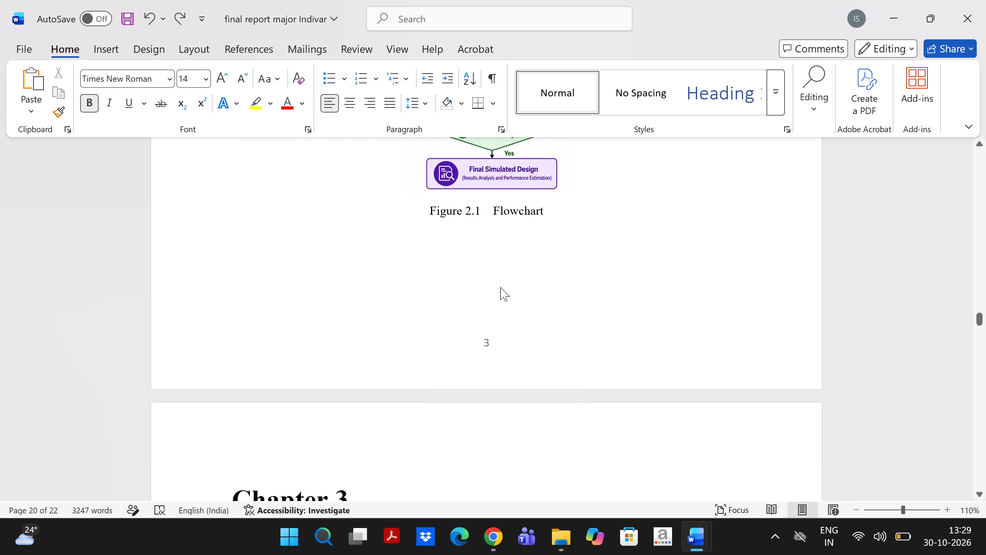
scroll(500, 287, "down", 2)
scroll(500, 287, "up", 1)
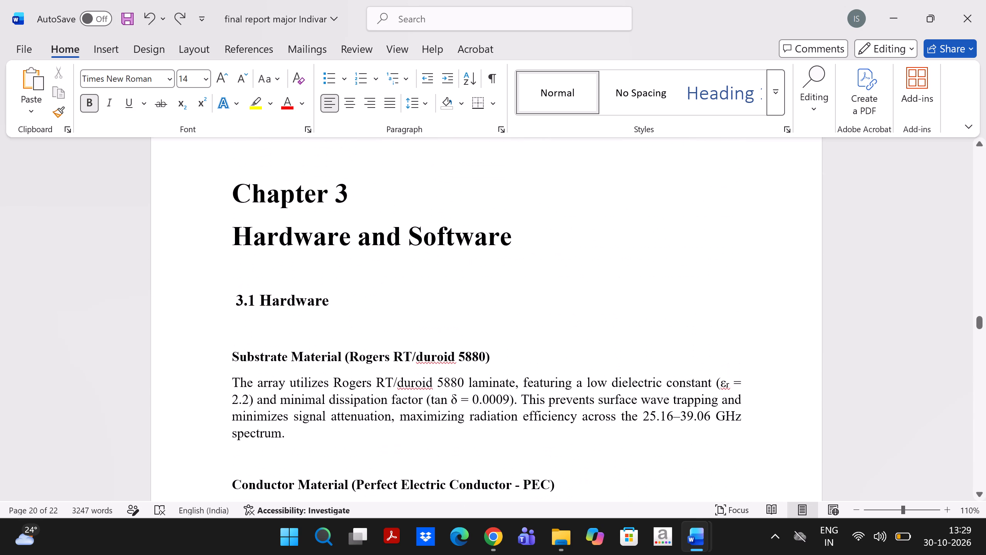
left_click(242, 277)
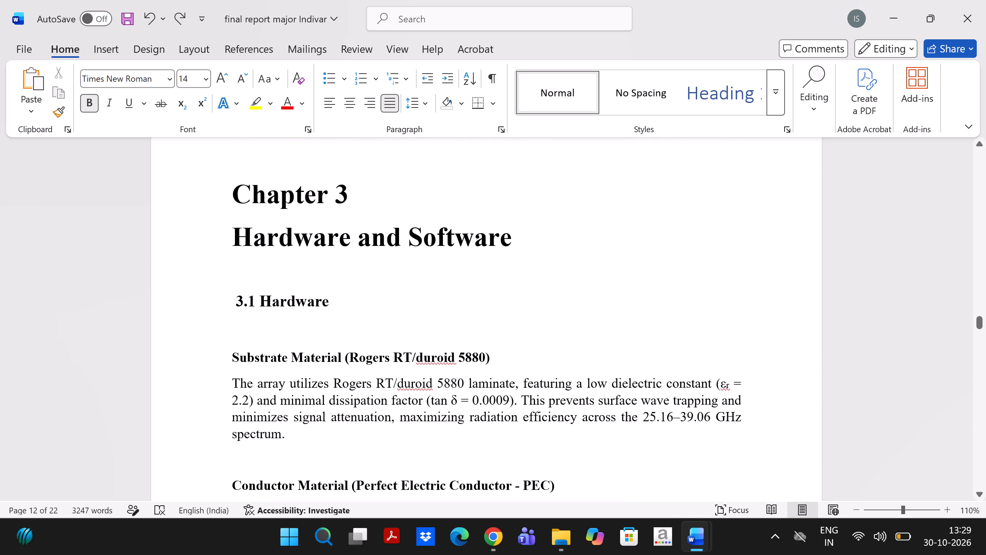
scroll(242, 277, "down", 3)
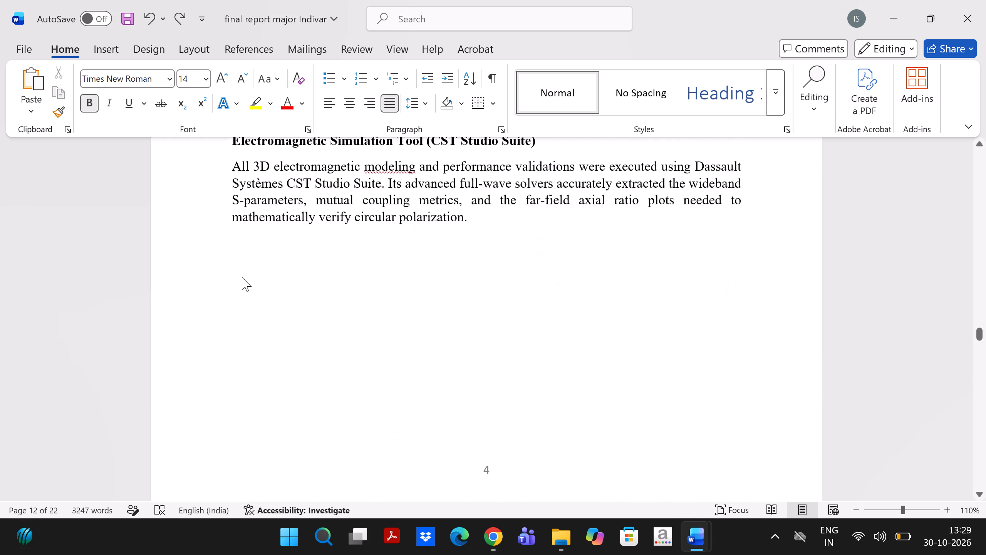
scroll(242, 277, "down", 2)
right_click(242, 277)
scroll(242, 277, "up", 2)
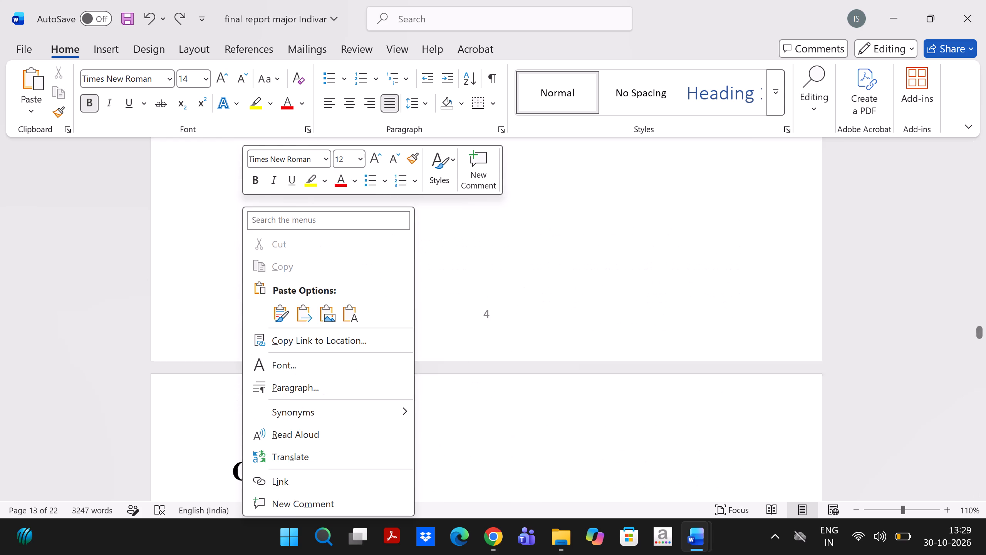
right_click(242, 277)
left_click(234, 294)
scroll(234, 294, "up", 3)
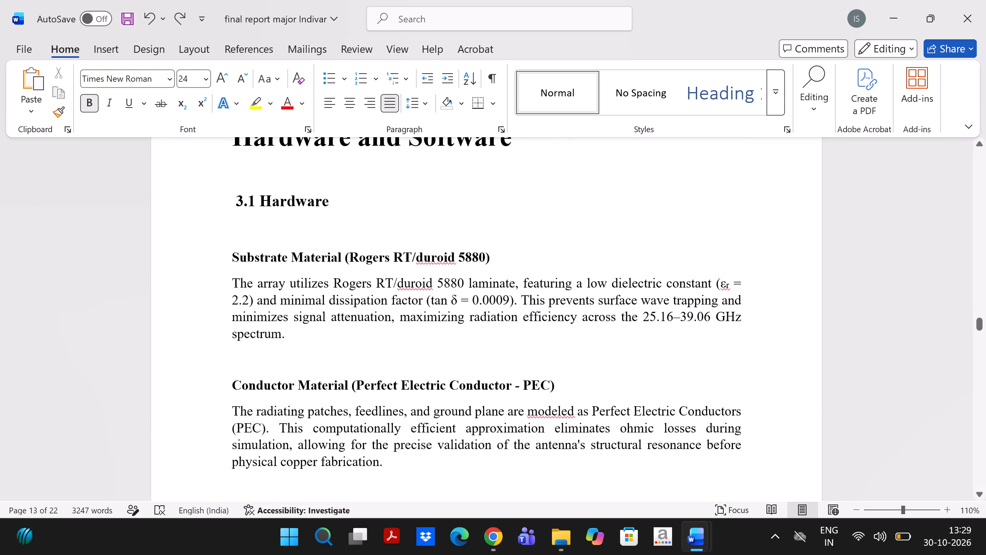
Delete the blank lines directly below and above the 3.1 Hardware heading in Chapter 3.
scroll(234, 294, "up", 1)
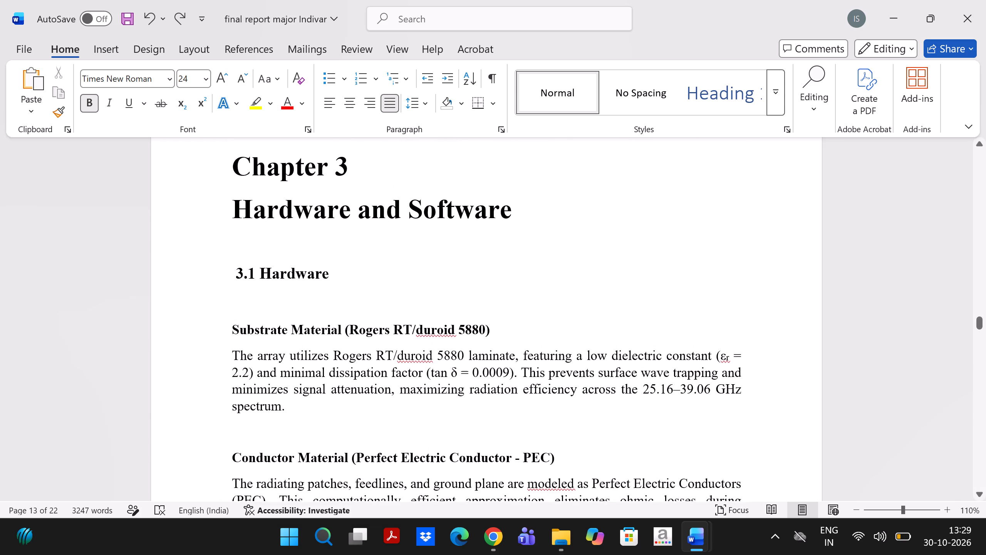
left_click(238, 322)
key("Left")
key("BackSpace")
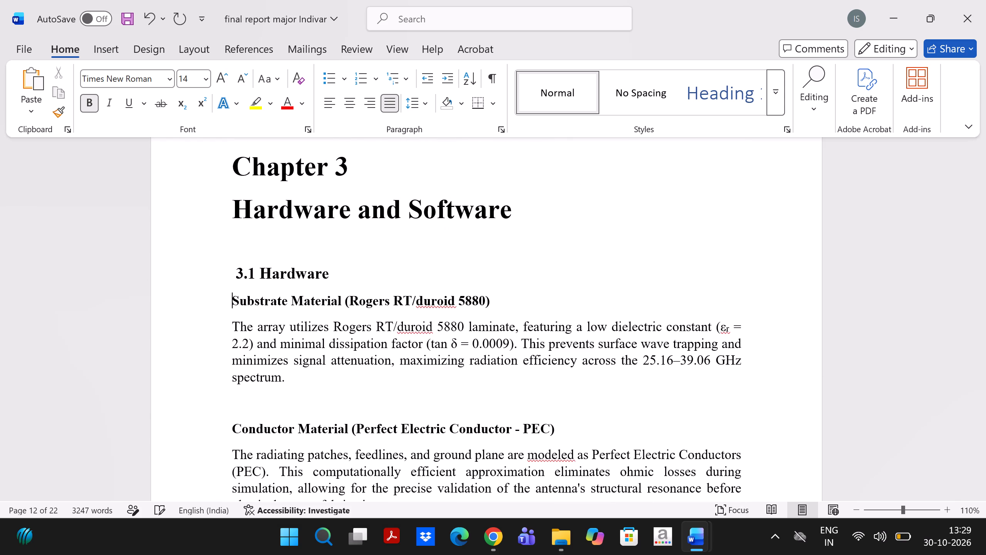
left_click(245, 251)
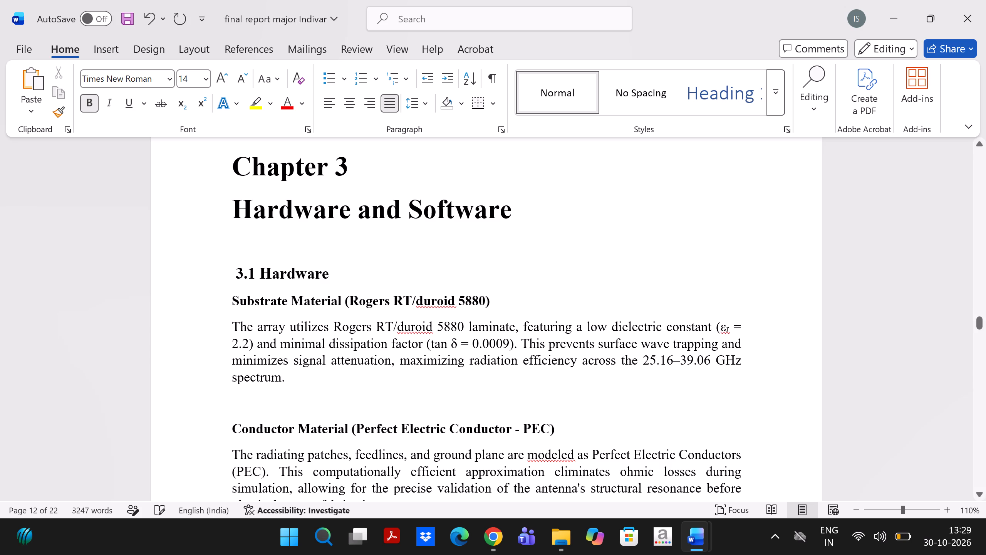
key("BackSpace")
Delete the blank line between the 3.2 Software heading and the Electromagnetic Simulation Tool subheading.
scroll(245, 251, "down", 2)
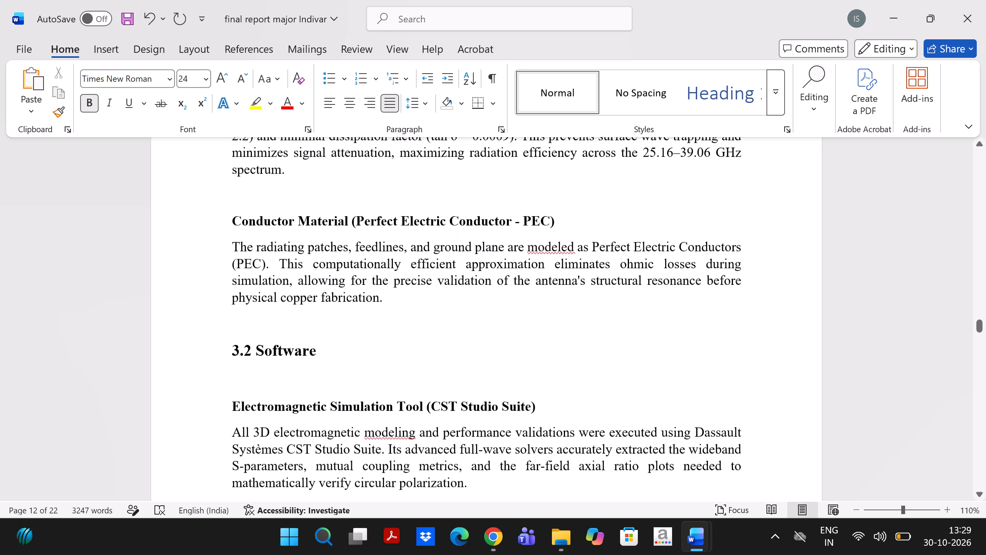
right_click(245, 251)
left_click(177, 362)
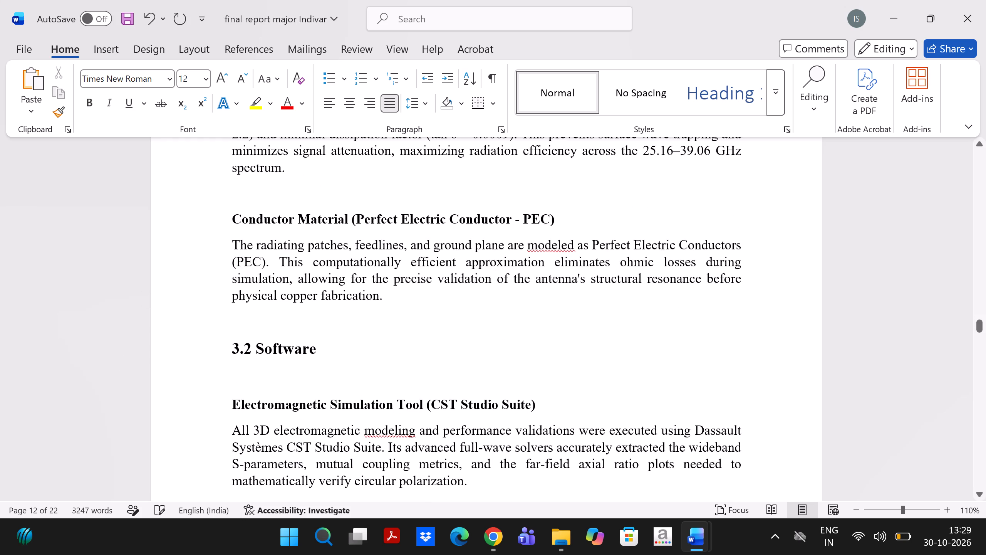
left_click(241, 383)
key("BackSpace")
Review the layout, spacing and page numbering of Chapter 4 Results and Chapter 5 Industrial Impact & Commercial Viability.
scroll(241, 383, "down", 2)
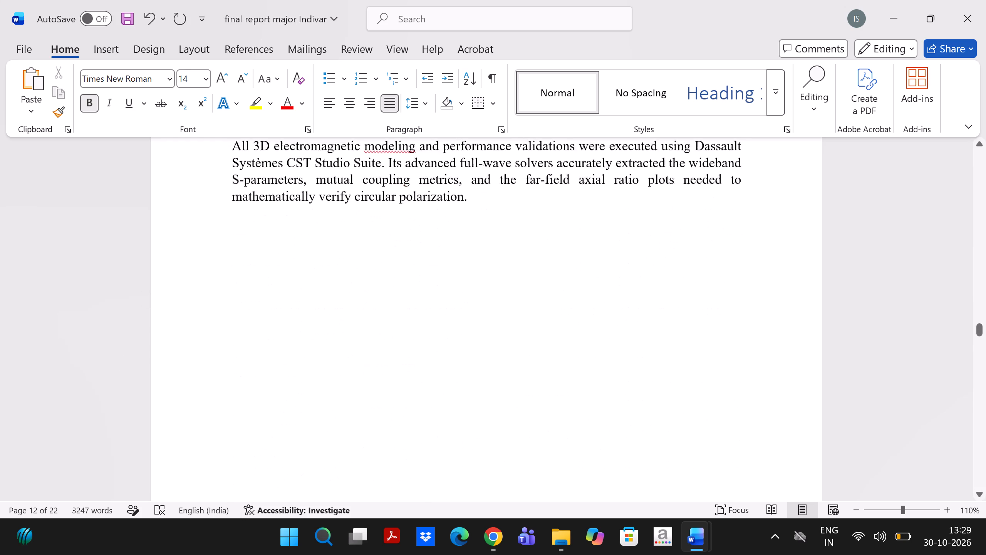
scroll(241, 383, "down", 3)
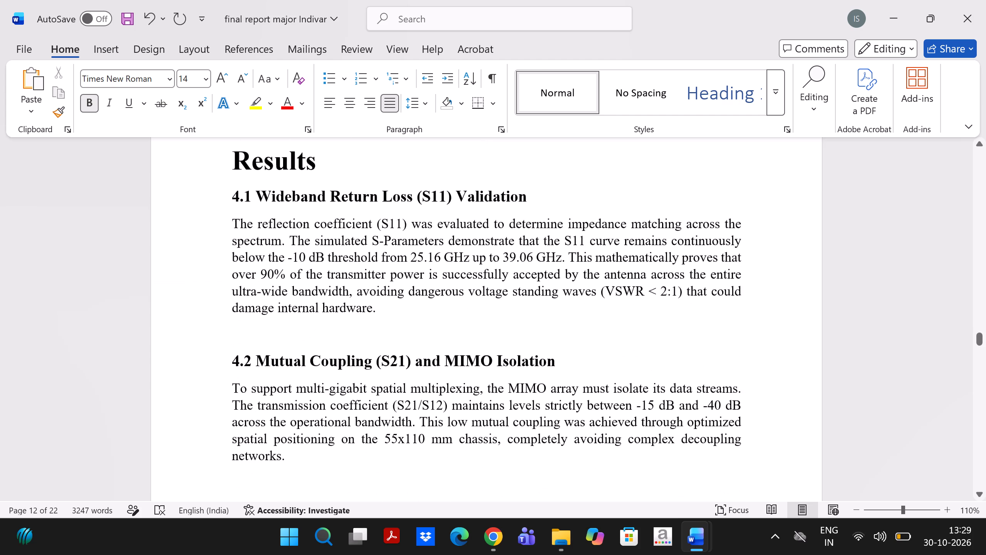
scroll(241, 383, "down", 2)
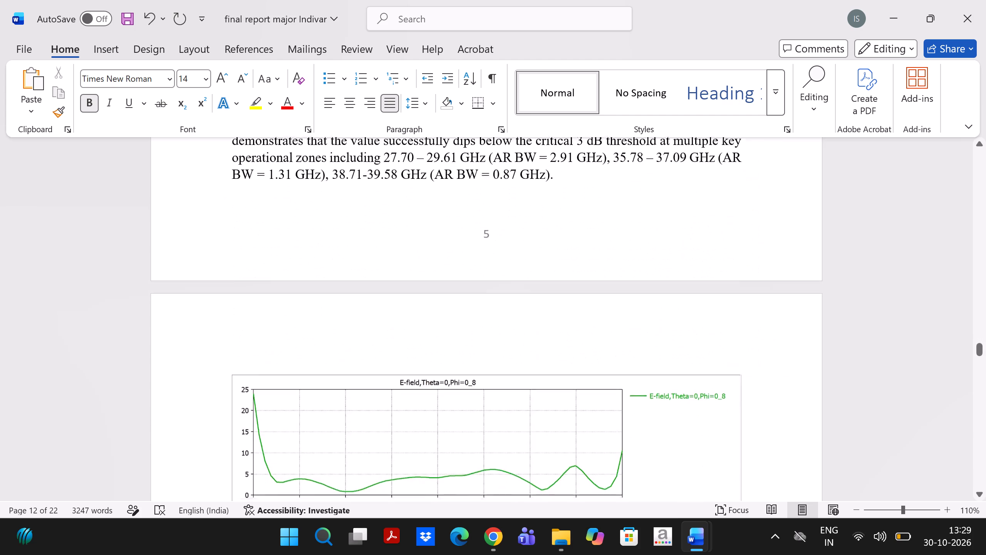
scroll(241, 383, "down", 3)
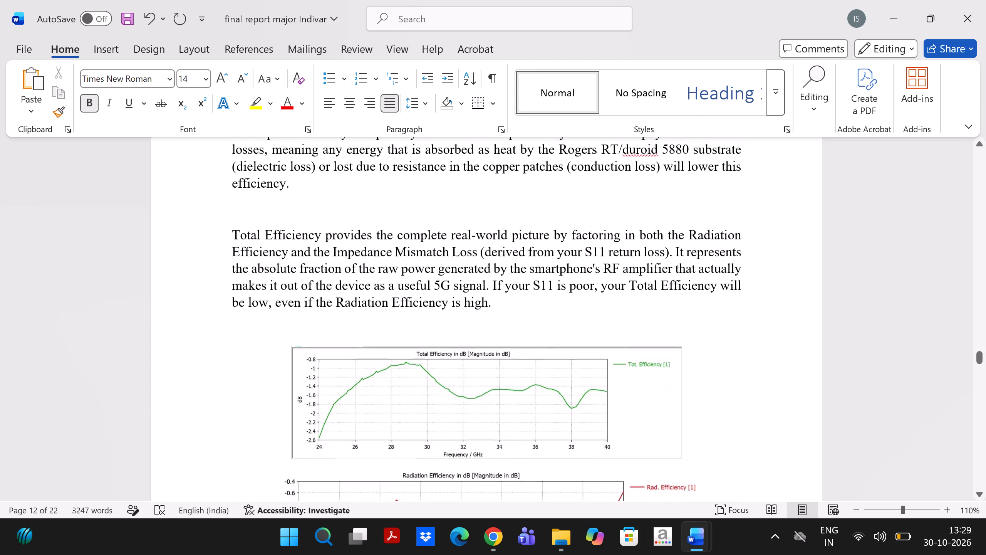
scroll(241, 383, "down", 2)
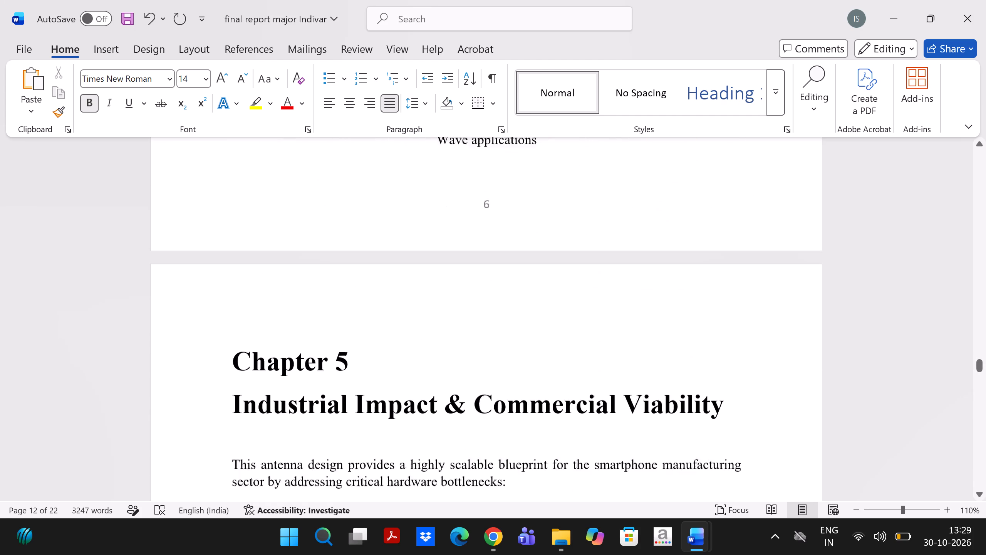
scroll(241, 383, "down", 1)
scroll(241, 383, "up", 1)
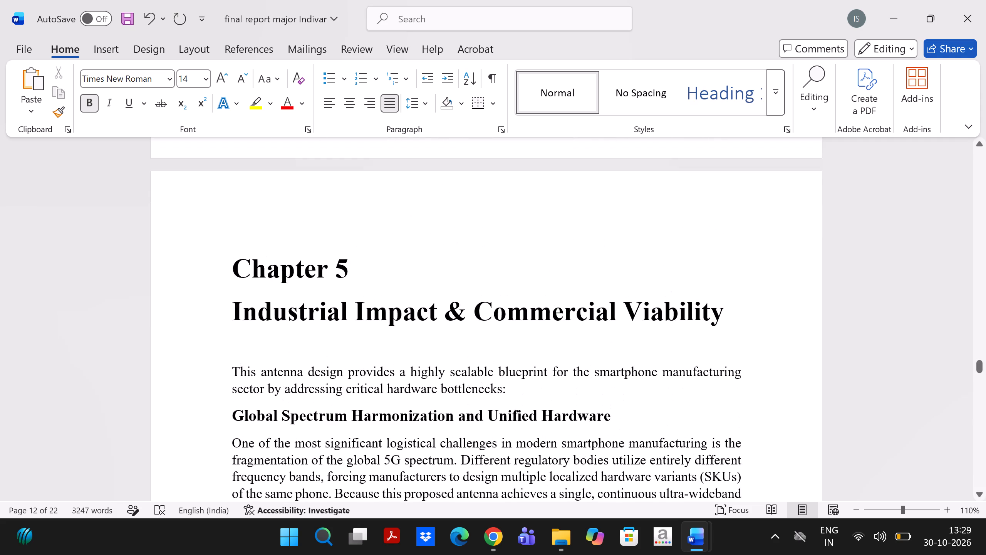
scroll(241, 383, "down", 4)
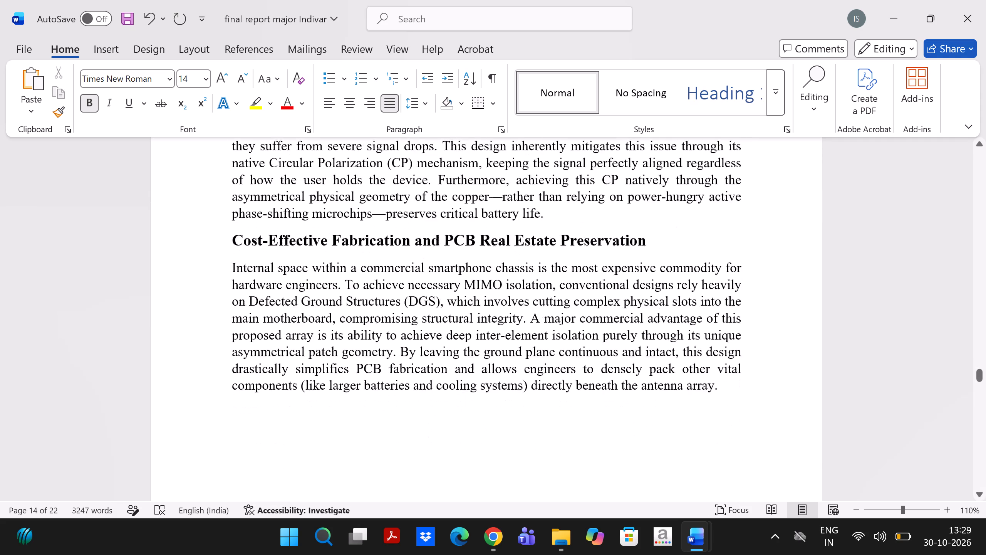
scroll(241, 383, "down", 2)
scroll(241, 383, "up", 2)
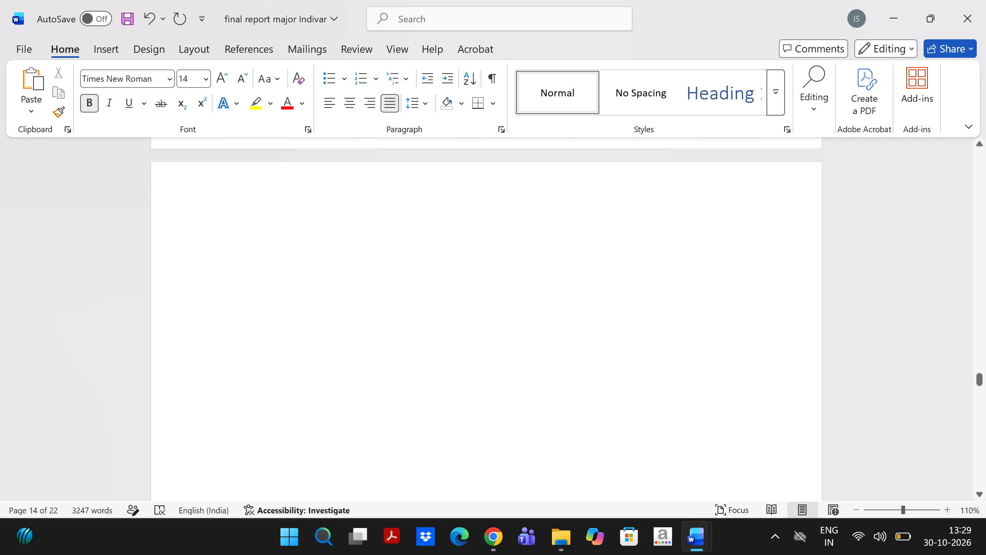
scroll(241, 383, "up", 3)
scroll(241, 383, "down", 1)
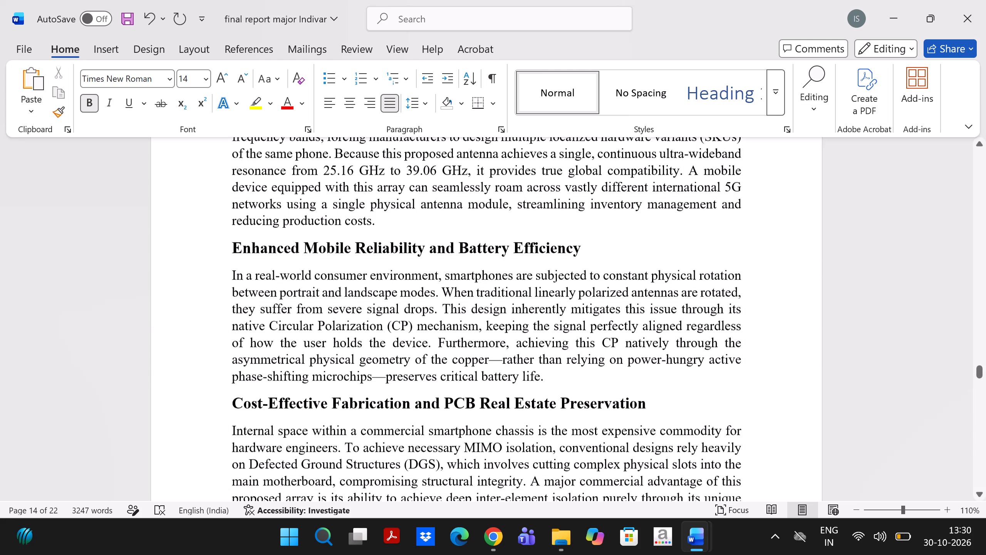
scroll(241, 383, "down", 4)
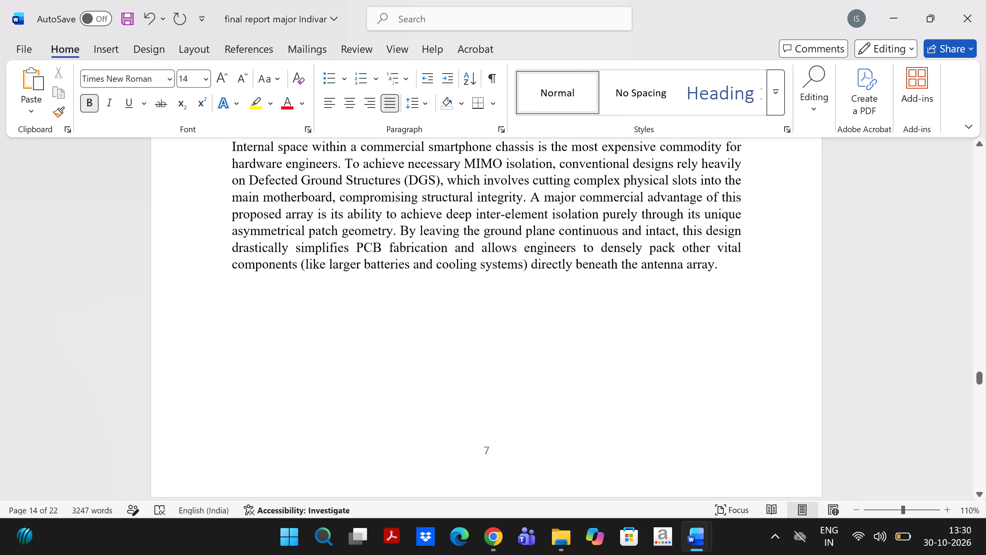
Delete the empty paragraphs above the Chapter 6 Future Scope heading, back to the end of Chapter 5's page.
scroll(241, 383, "down", 2)
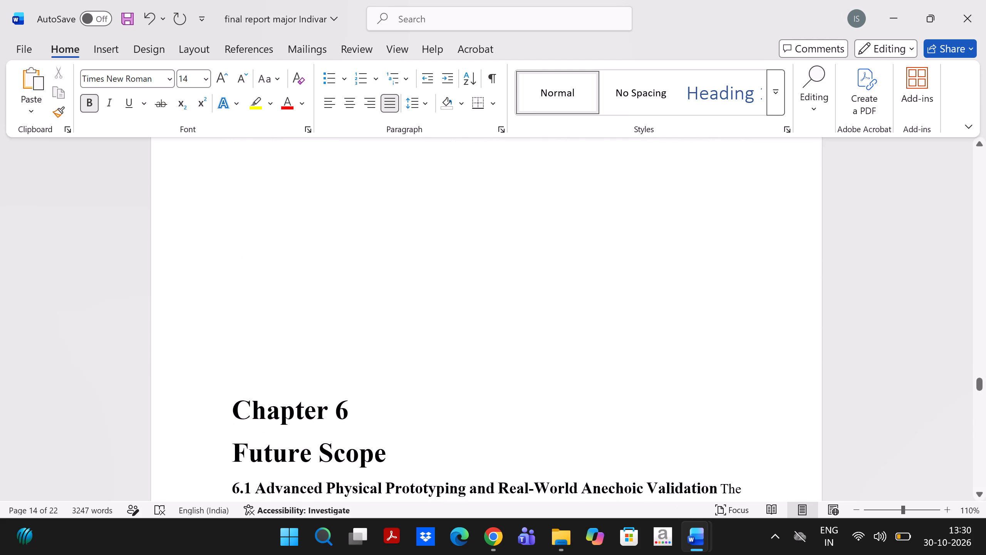
left_click(237, 362)
key("BackSpace")
key("BackSpace")
key("BackSpace")
key("BackSpace")
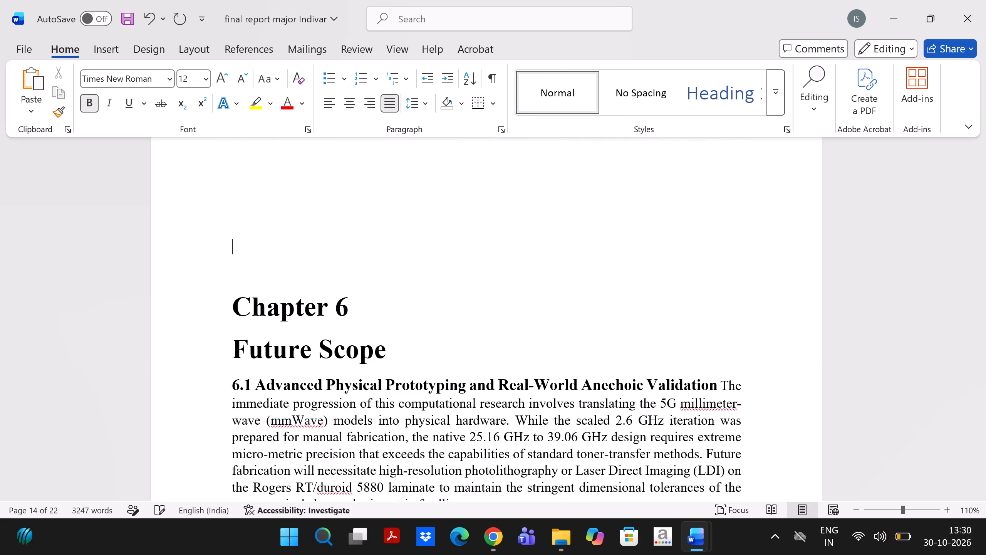
key("BackSpace")
key("BackSpace")
key("BackSpace")
key("BackSpace")
key("BackSpace")
scroll(237, 362, "up", 1)
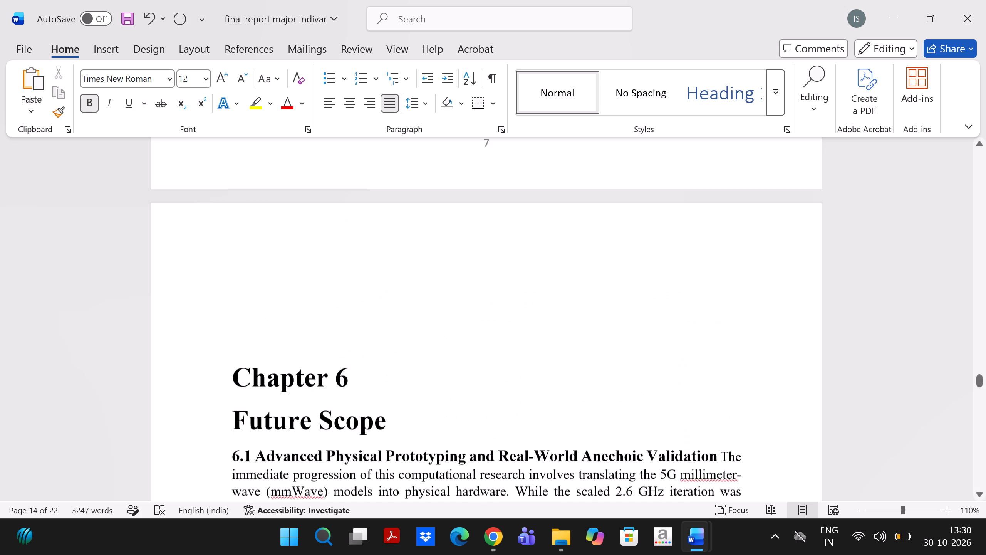
scroll(237, 362, "up", 1)
key("BackSpace")
key("BackSpace")
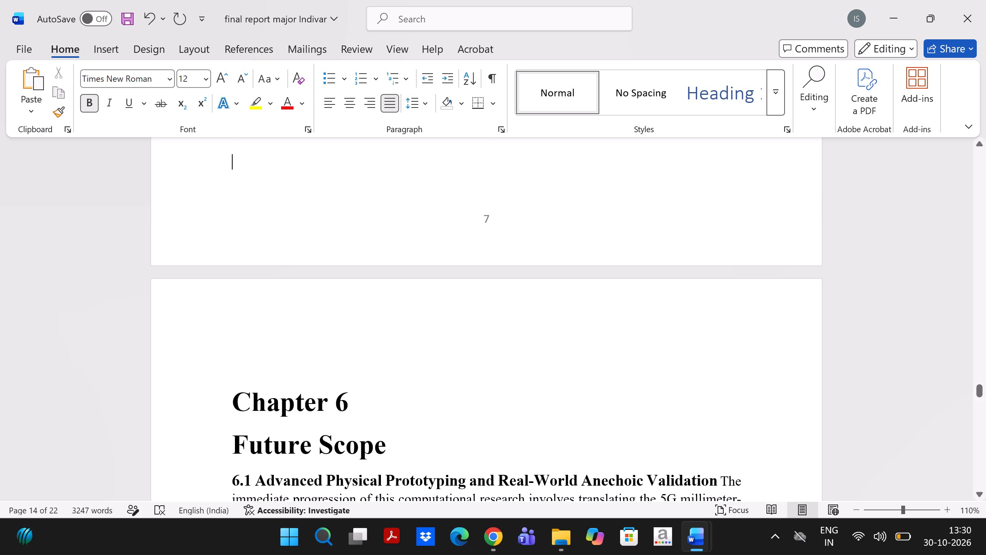
Review the layout, section headings and page breaks of Chapter 6 Future Scope.
scroll(237, 362, "down", 4)
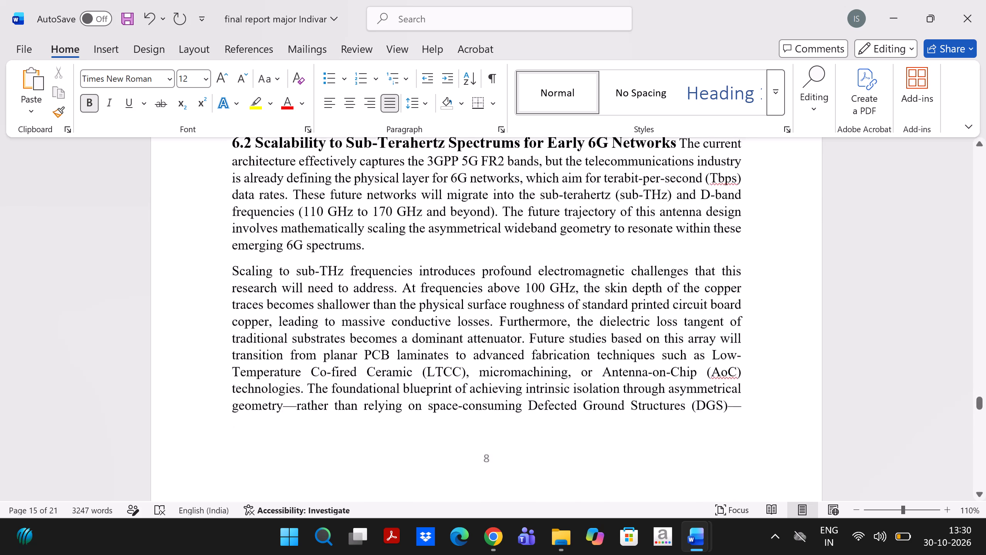
scroll(237, 362, "down", 2)
scroll(237, 362, "up", 2)
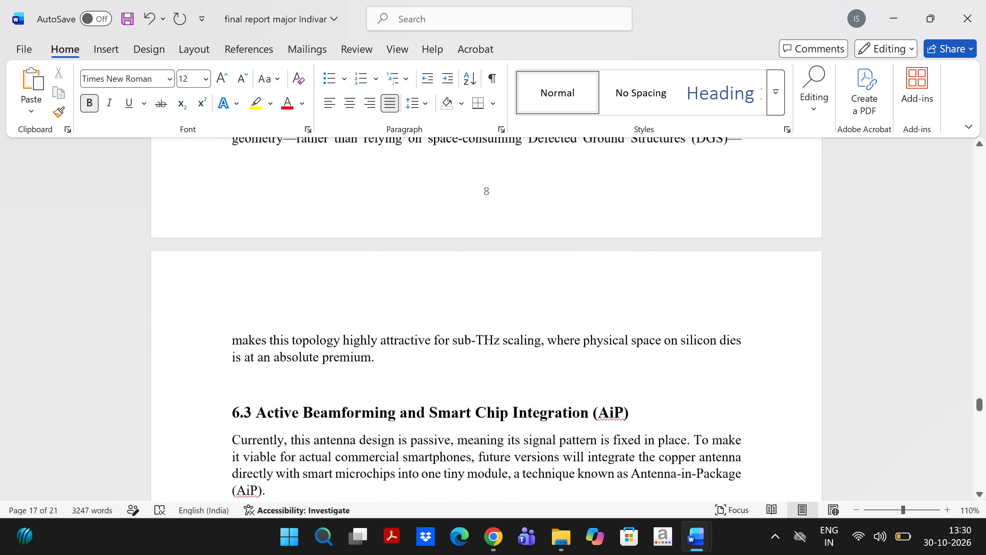
scroll(237, 362, "up", 1)
scroll(237, 362, "down", 1)
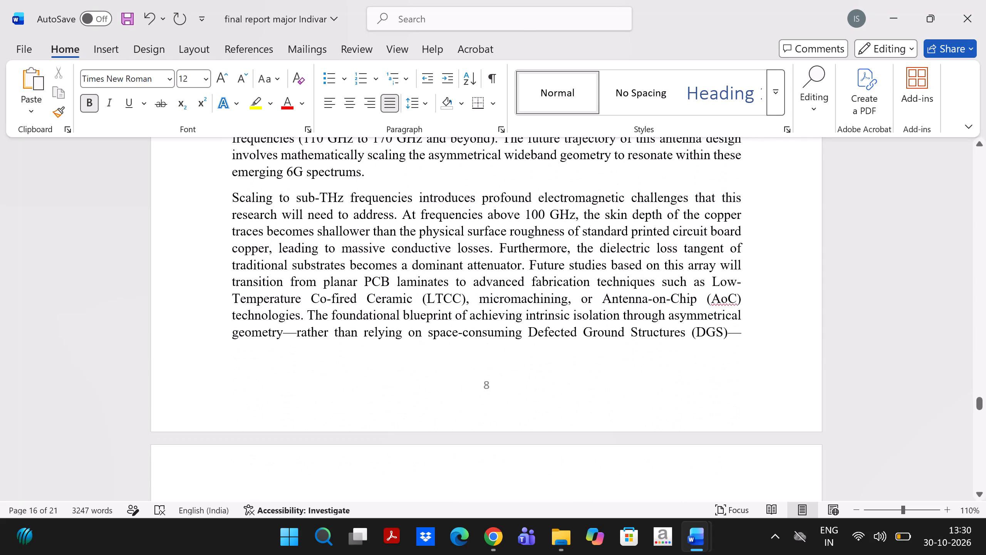
scroll(237, 362, "down", 2)
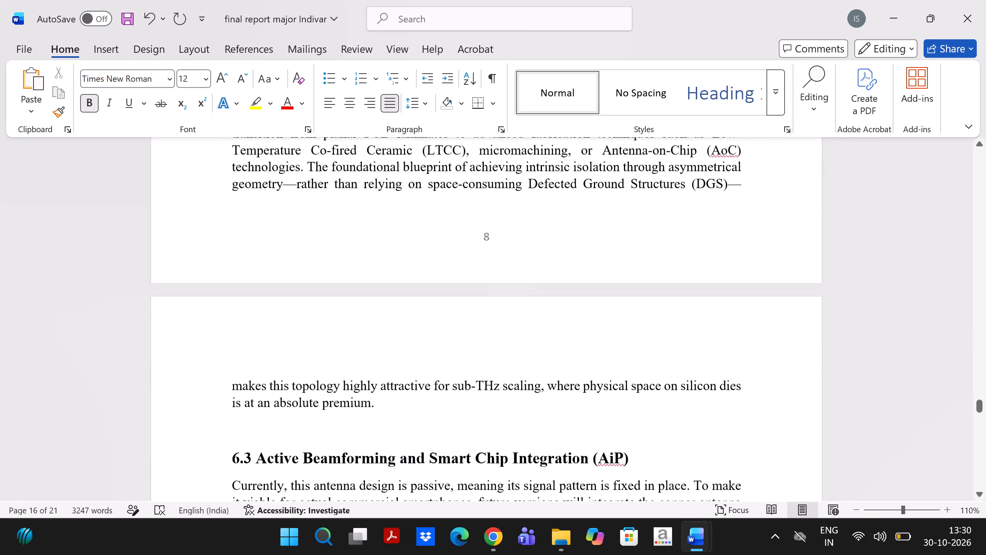
scroll(237, 362, "down", 1)
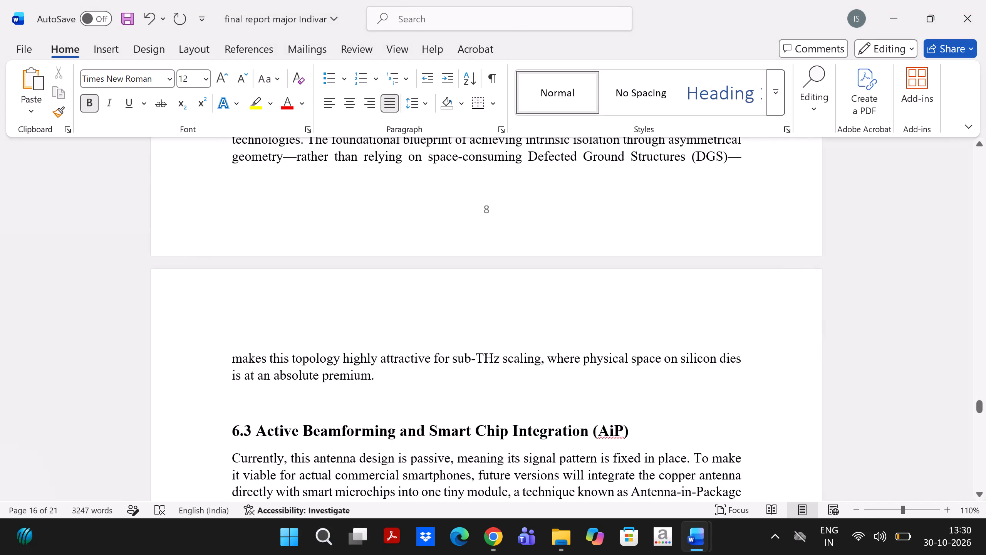
scroll(237, 362, "down", 4)
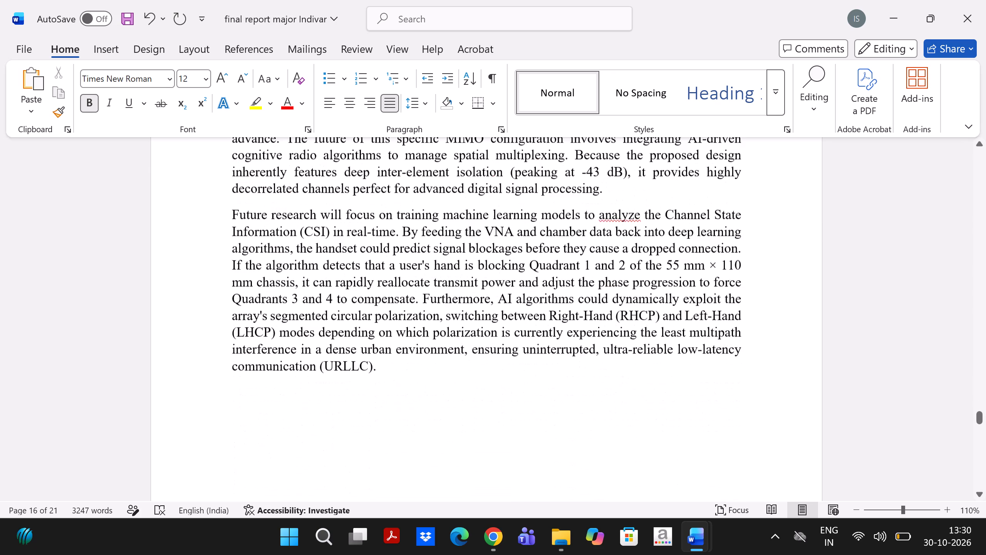
Review the Conclusion, the appendices and the final pages of the report for layout and page numbering.
scroll(237, 362, "down", 5)
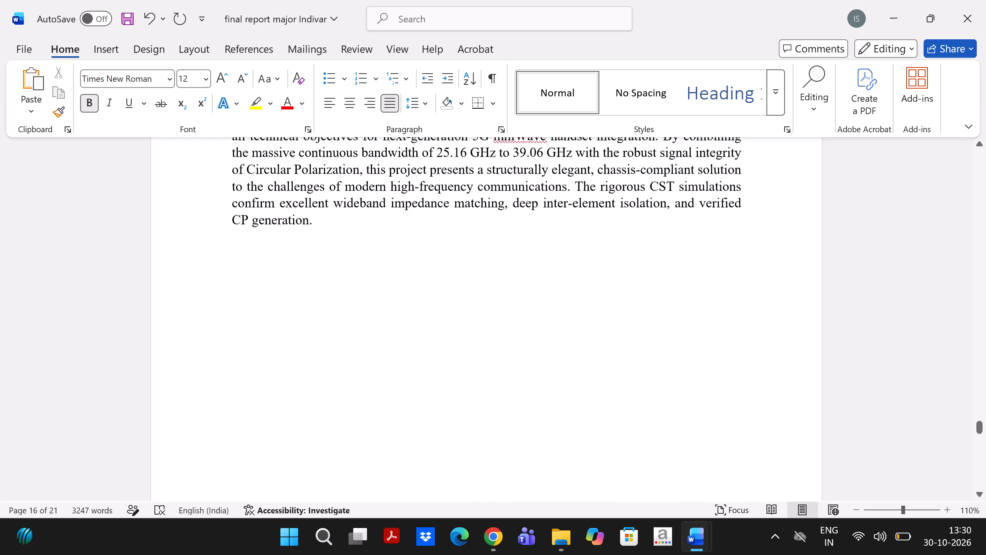
scroll(237, 362, "down", 4)
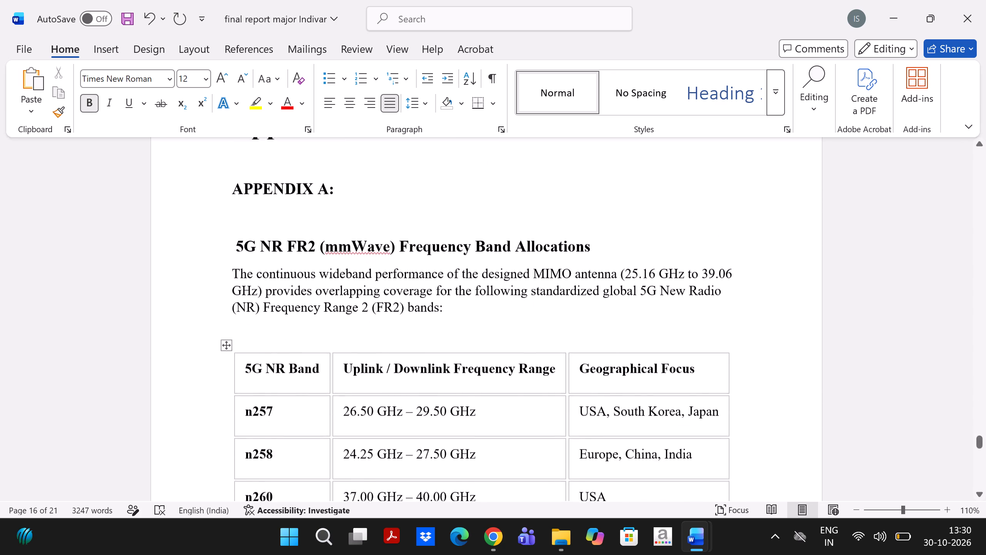
scroll(237, 362, "down", 4)
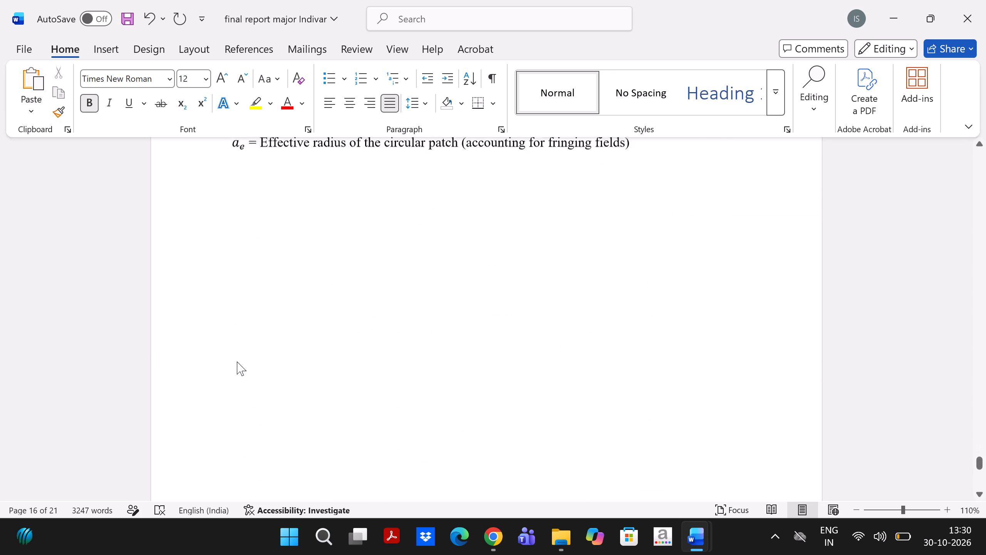
scroll(237, 362, "down", 4)
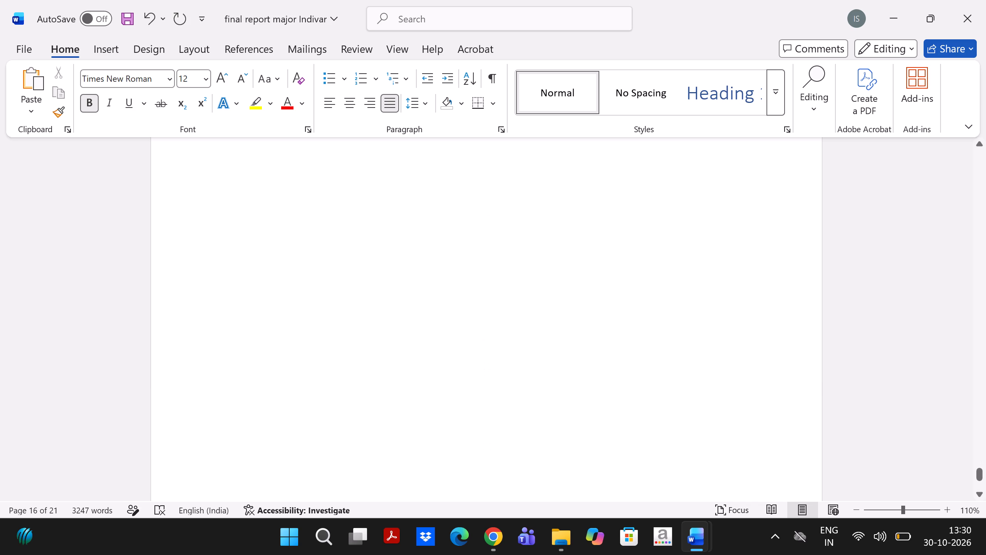
scroll(237, 362, "down", 2)
scroll(237, 362, "up", 10)
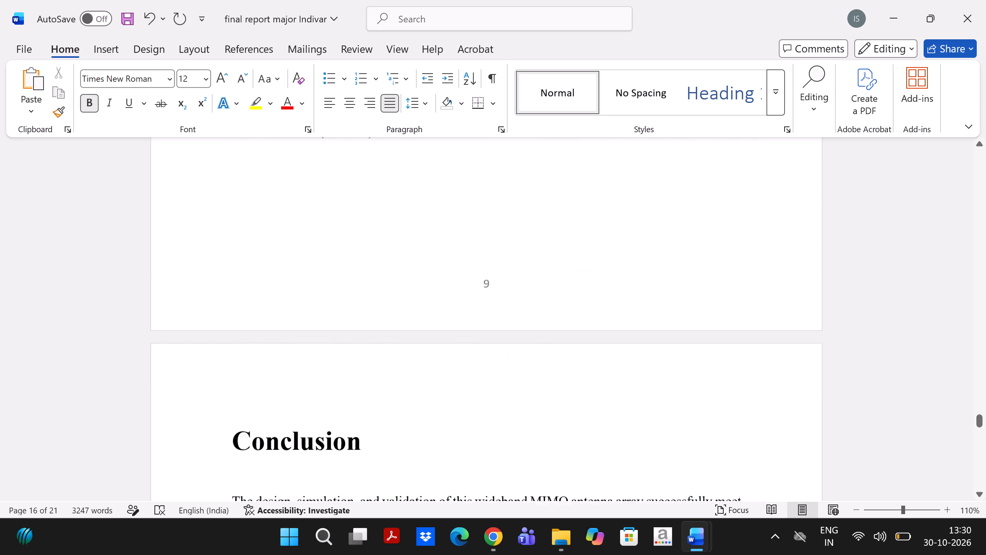
Inspect the footer page number on the Chapter 5 page and return to the body text below the last paragraph.
scroll(237, 362, "up", 2)
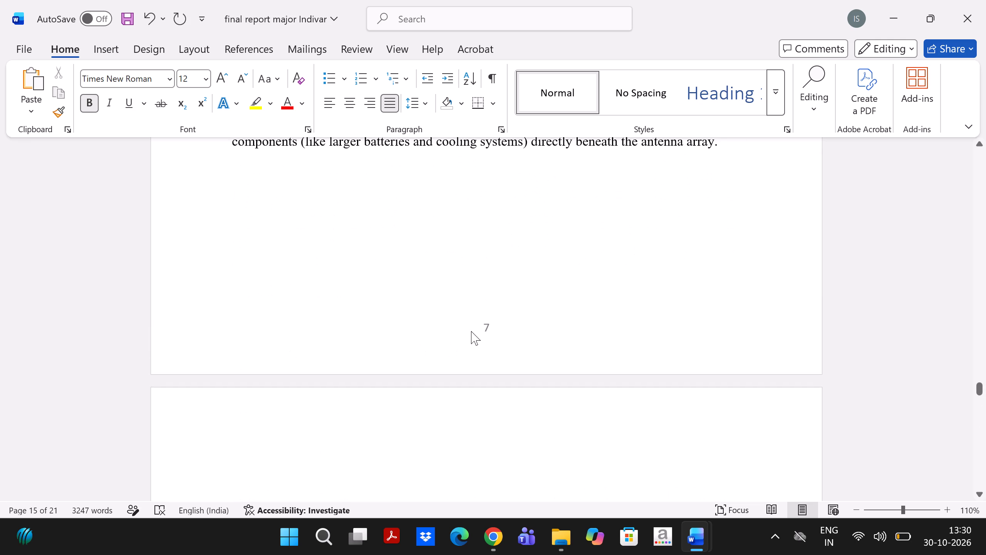
double_click(496, 325)
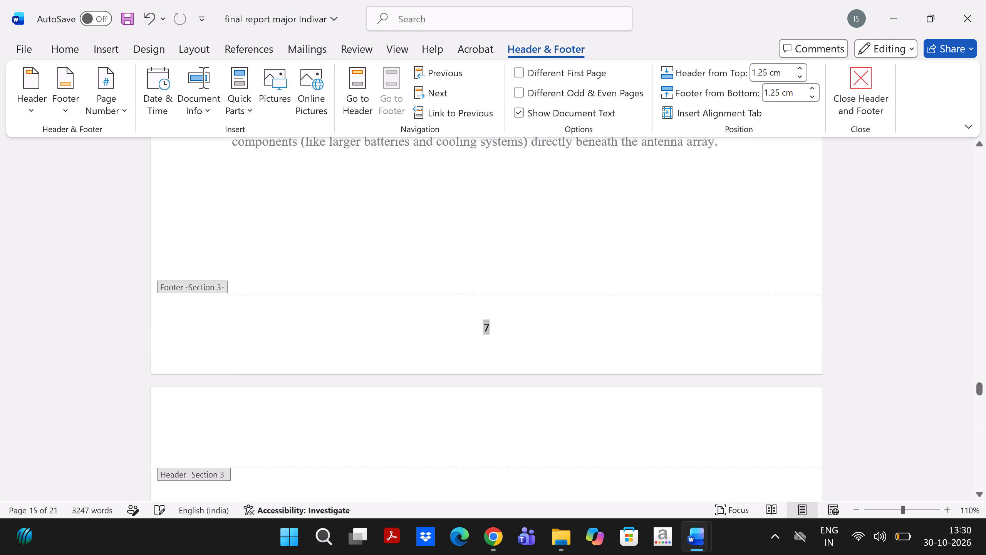
left_click(371, 251)
double_click(406, 159)
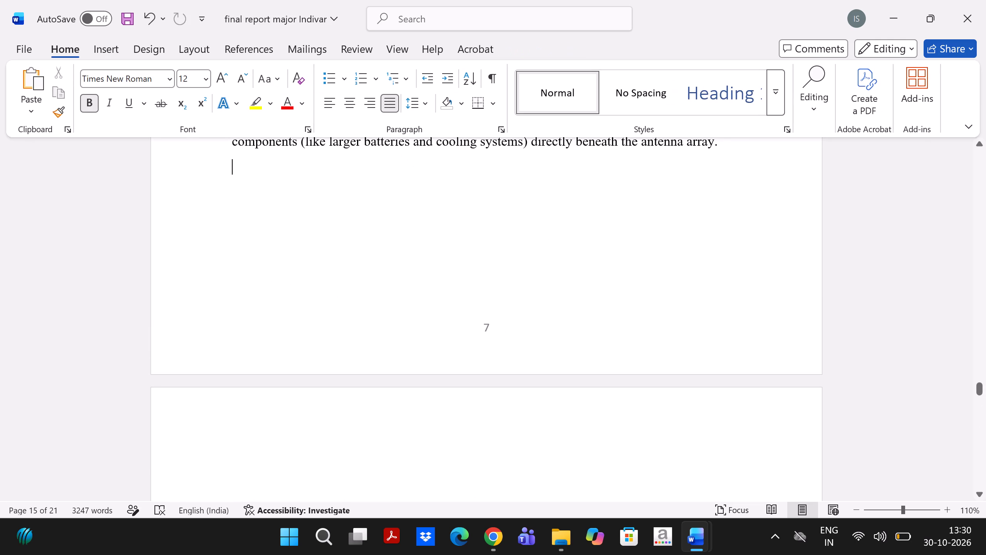
Review the page layout, spacing and page numbering with pages side by side, from Chapters 5 and 6 back through Chapter 4's results.
scroll(406, 159, "up", 1)
scroll(406, 159, "down", 2, "ctrl")
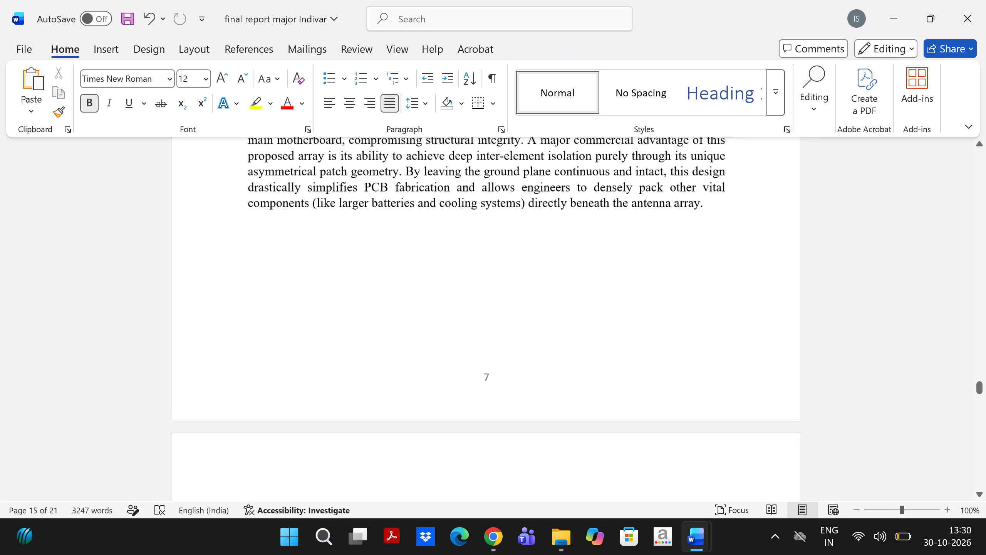
scroll(406, 159, "down", 3, "ctrl")
scroll(406, 159, "up", 3)
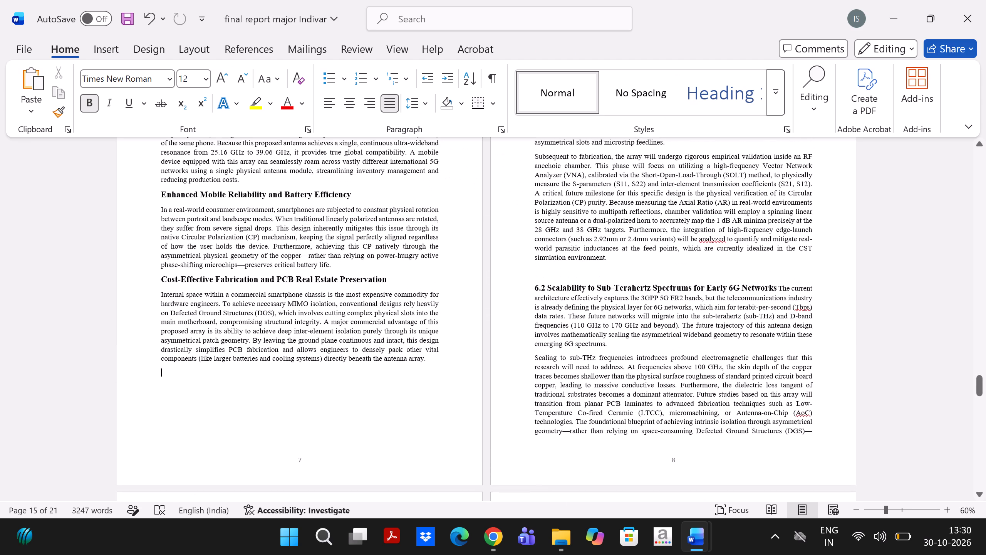
scroll(406, 159, "up", 1)
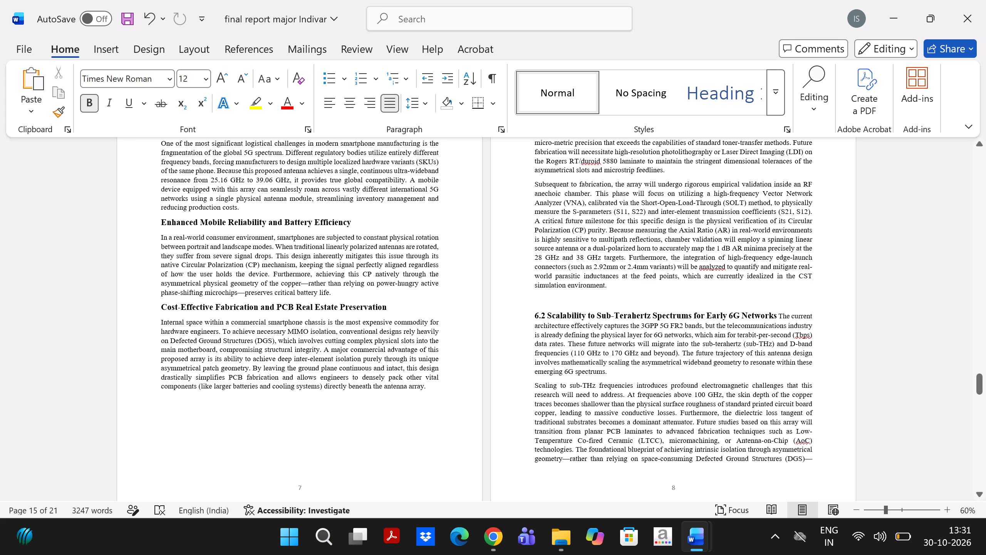
scroll(425, 251, "up", 1)
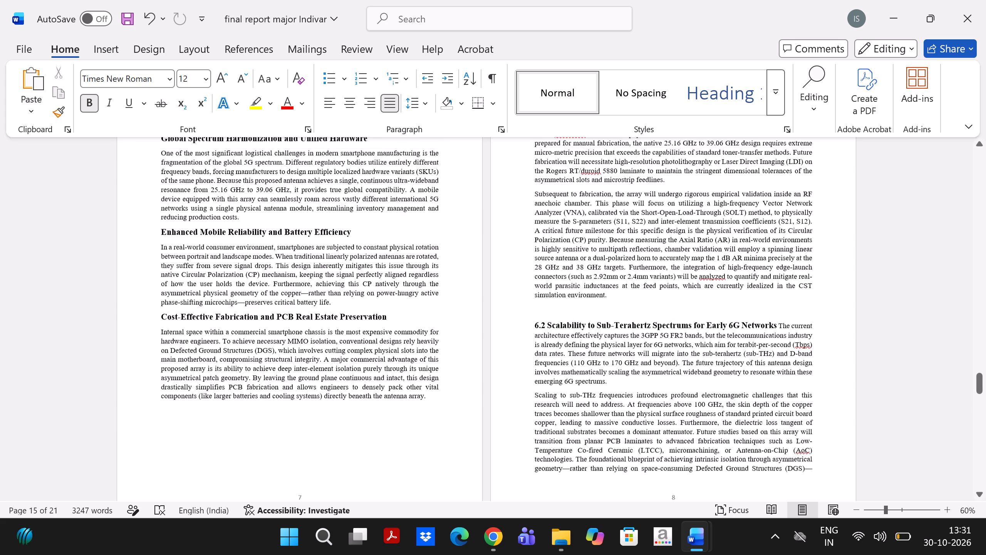
scroll(425, 251, "up", 3)
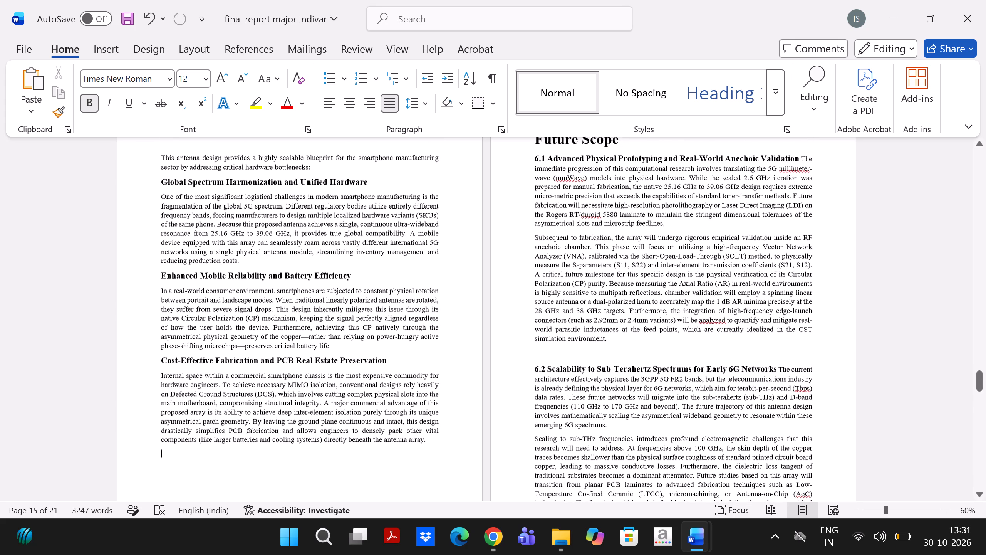
scroll(425, 251, "up", 4)
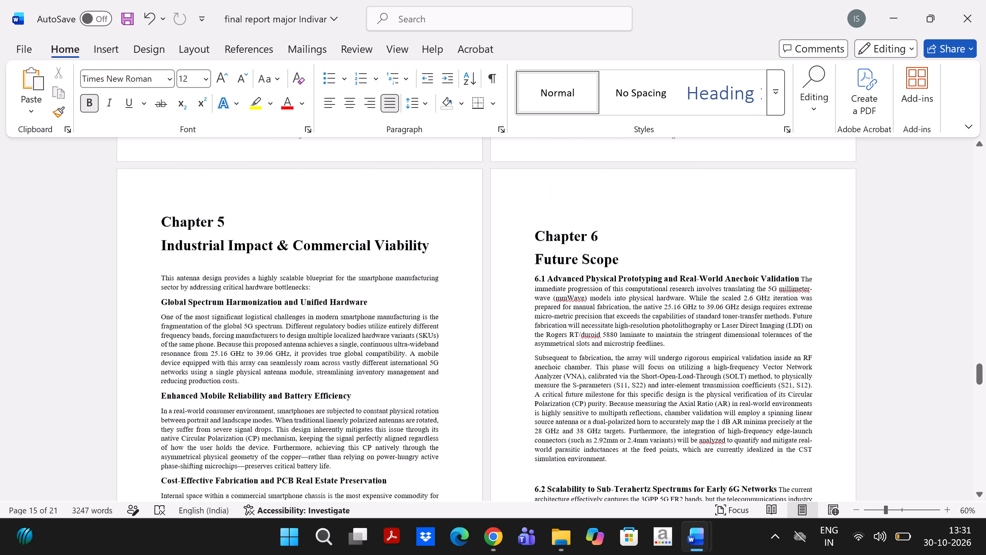
scroll(425, 251, "up", 4)
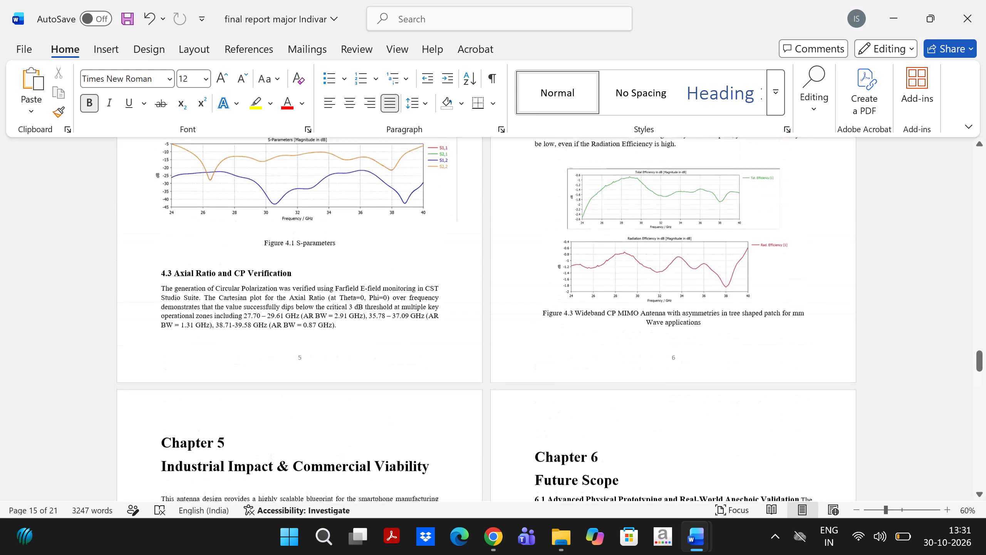
scroll(425, 251, "up", 1)
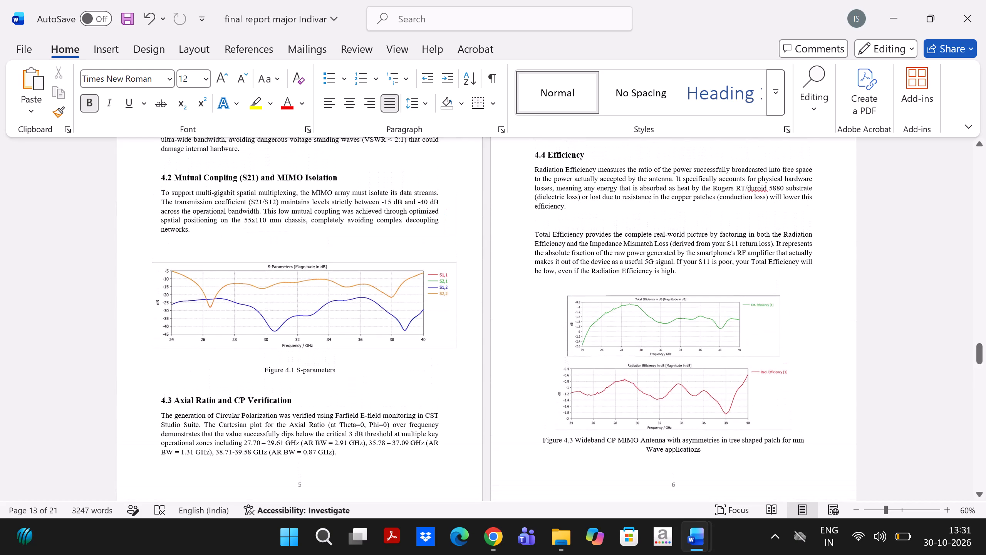
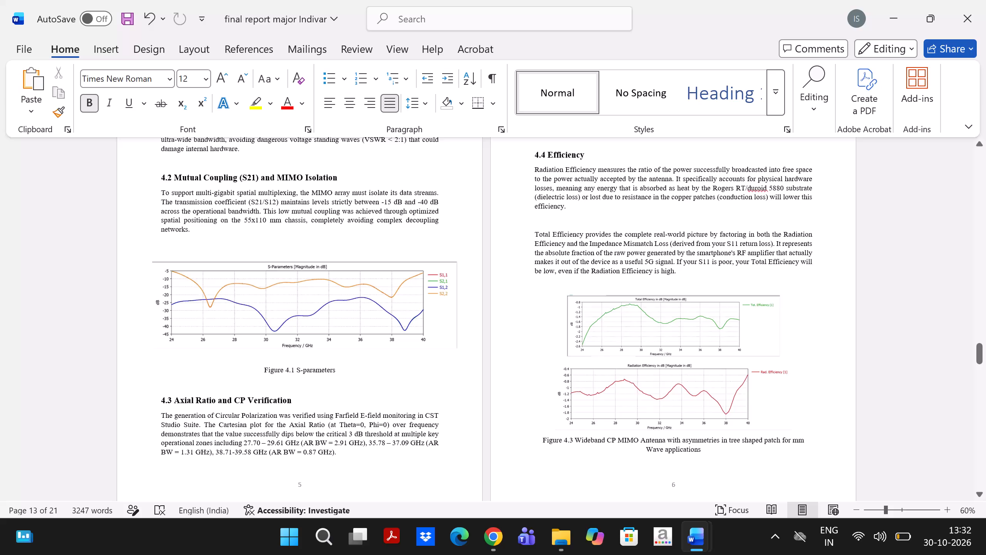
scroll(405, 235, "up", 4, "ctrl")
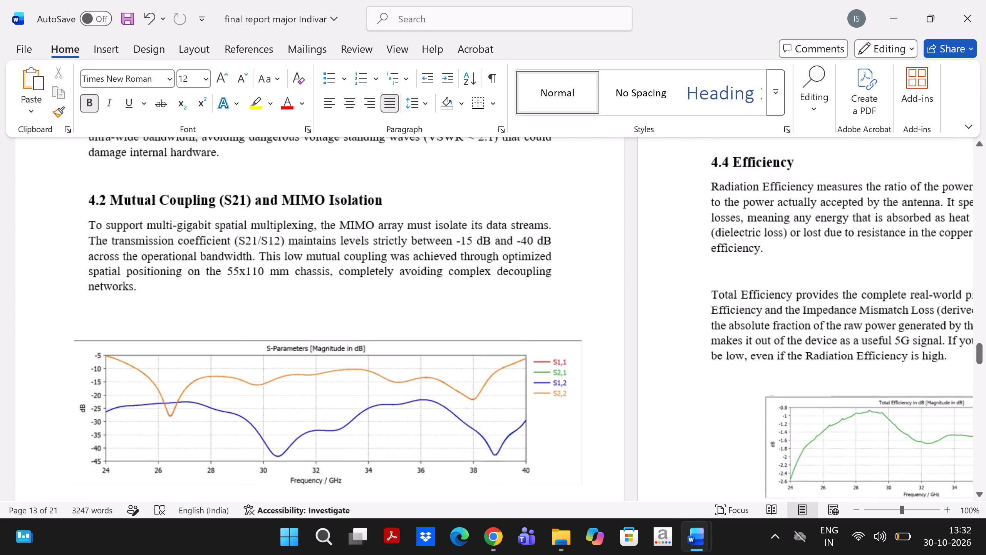